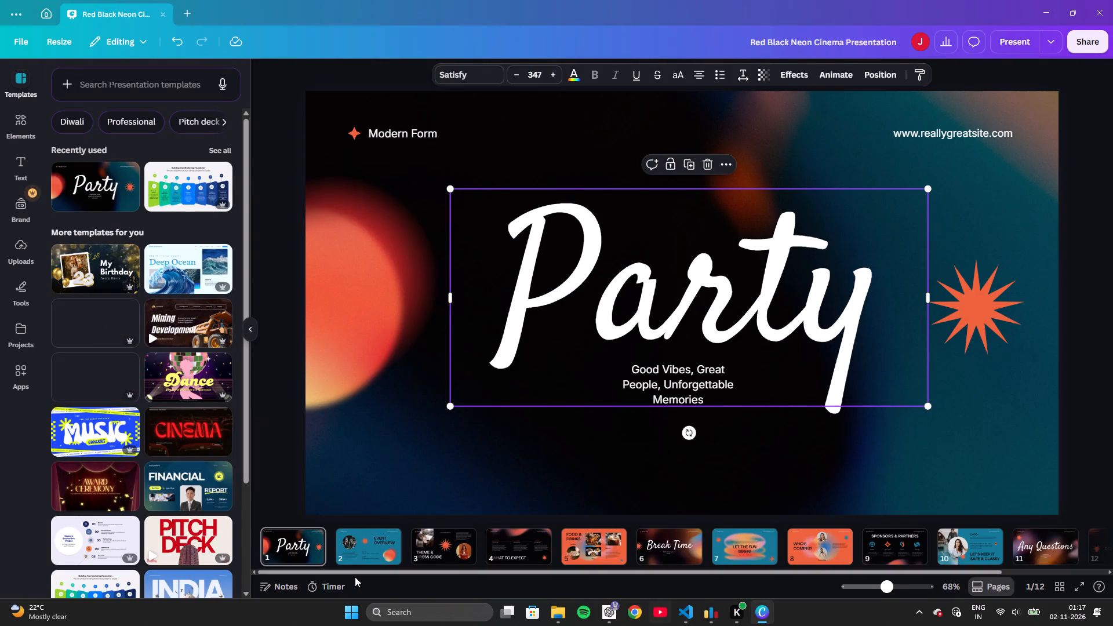
On the Event Overview page, change the year in the event date to 2026.
click(314, 551)
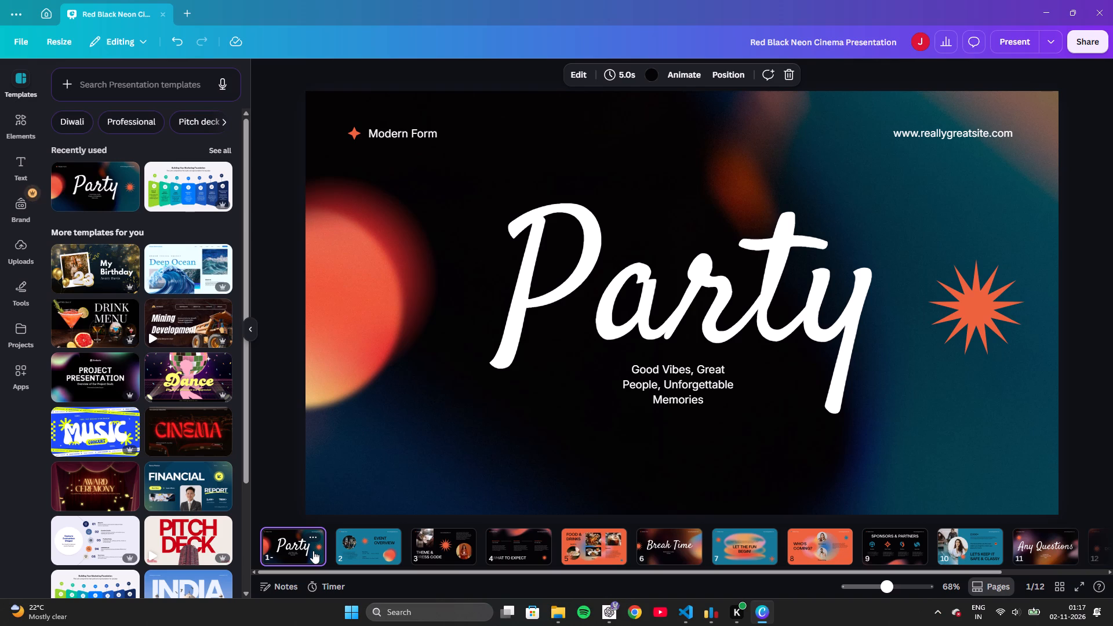
click(308, 541)
click(387, 559)
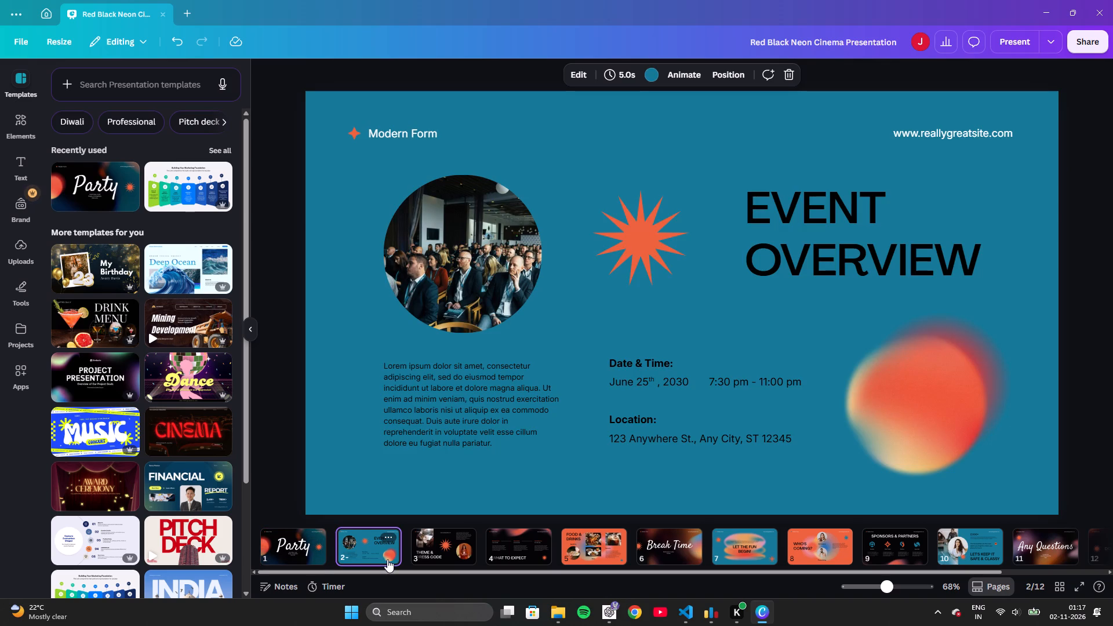
click(451, 406)
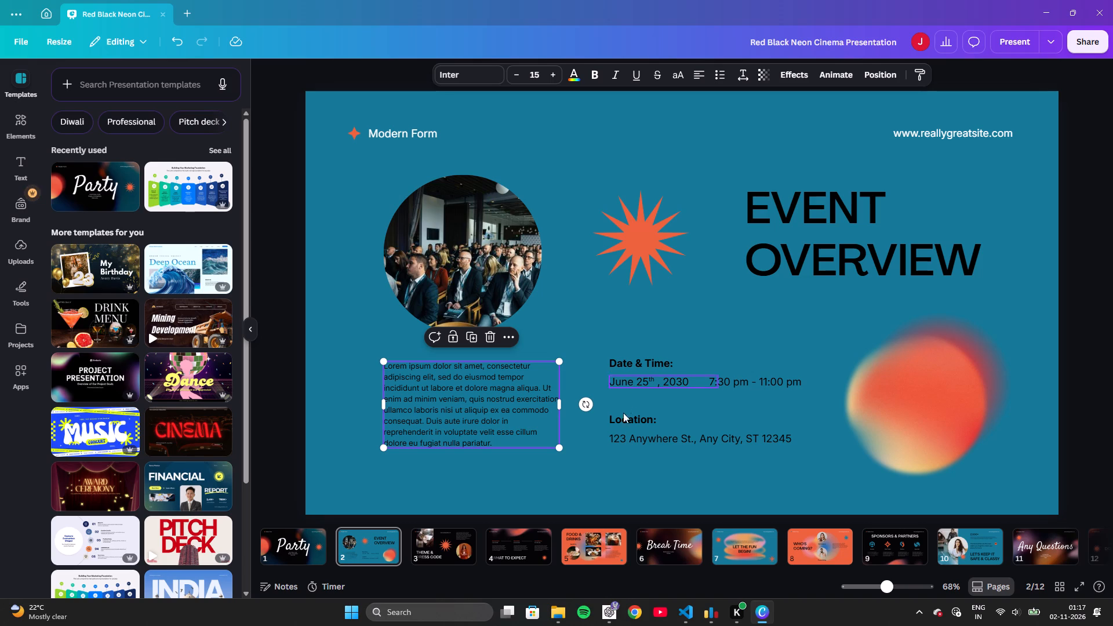
click(690, 381)
click(690, 381)
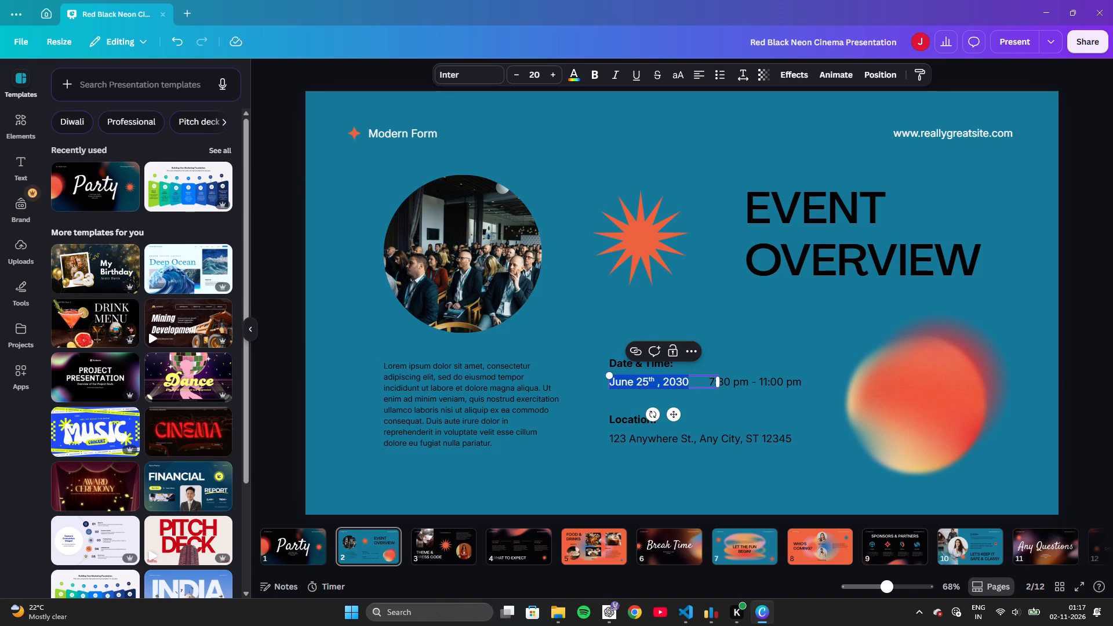
click(690, 381)
key(BackSpace)
key(BackSpace)
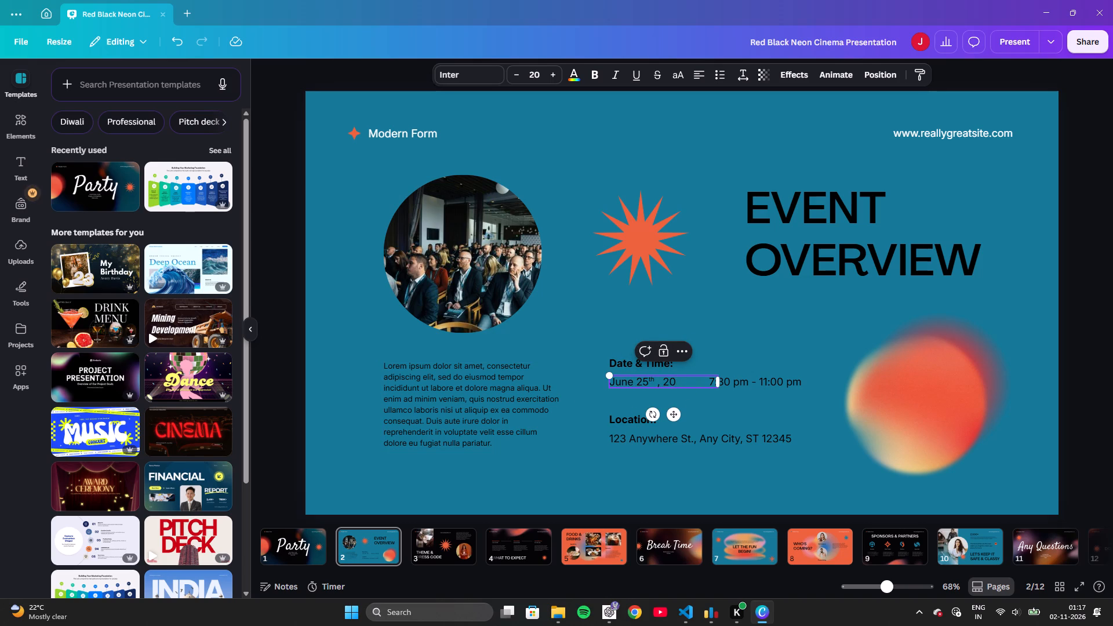
key(0)
key(BackSpace)
key(2)
key(6)
Replace the month in the event date with Dec.
click(635, 378)
key(Left)
key(BackSpace)
key(BackSpace)
key(BackSpace)
key(BackSpace)
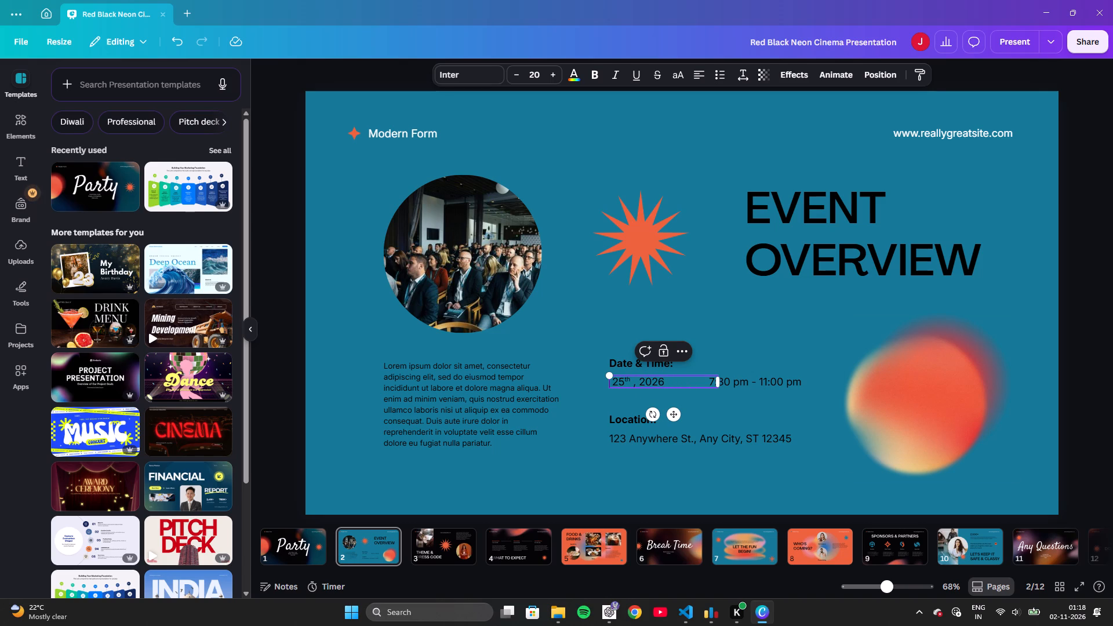
text(Fd)
key(BackSpace)
key(BackSpace)
text(Dec)
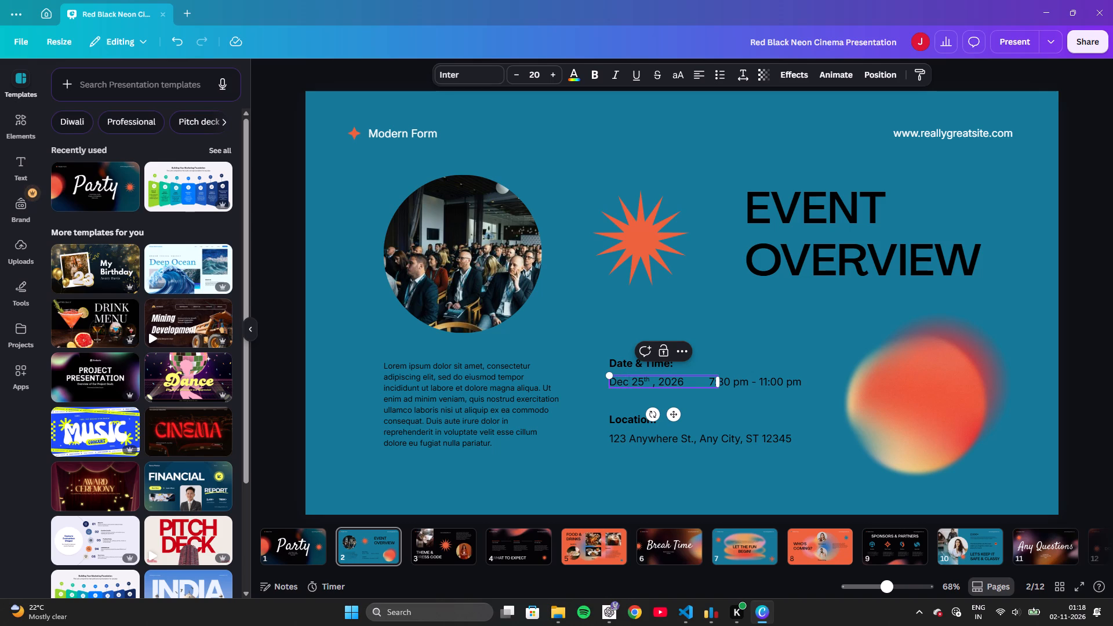
Transform the address under Location with Magic Write using the prompt "indore place navlakha" and replace it with the generated "Navlakha, Indore".
click(707, 436)
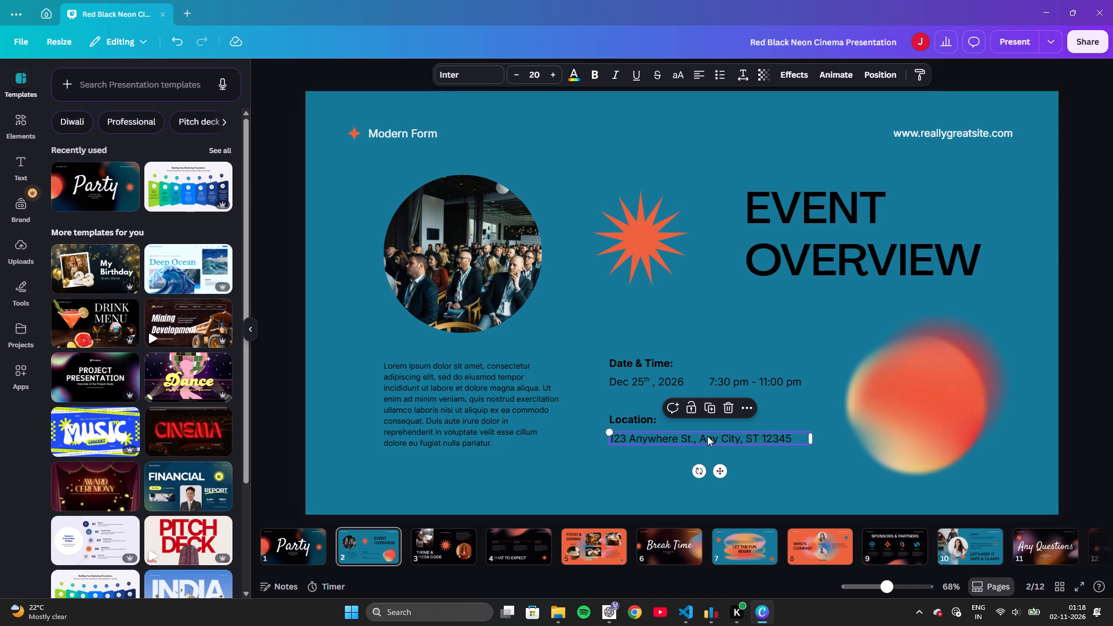
click(769, 378)
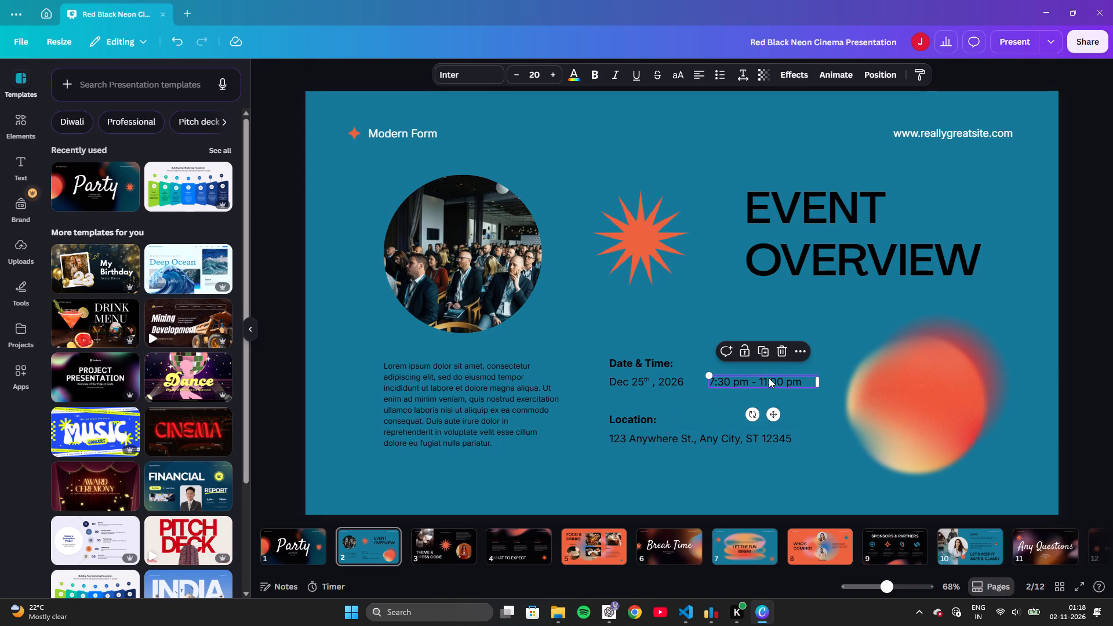
click(669, 439)
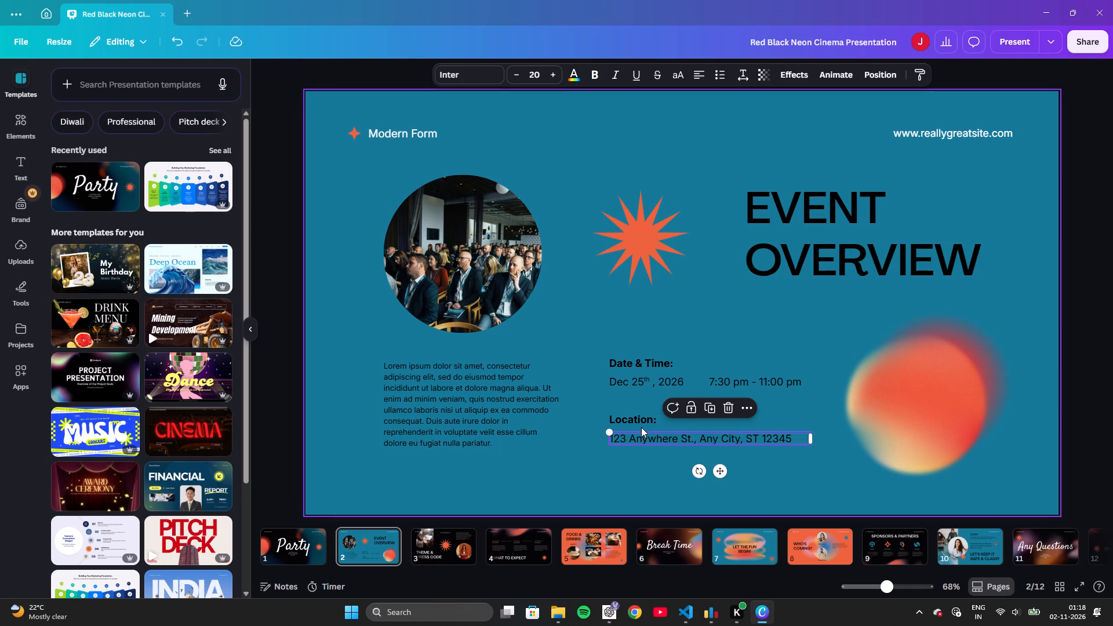
click(641, 428)
click(679, 438)
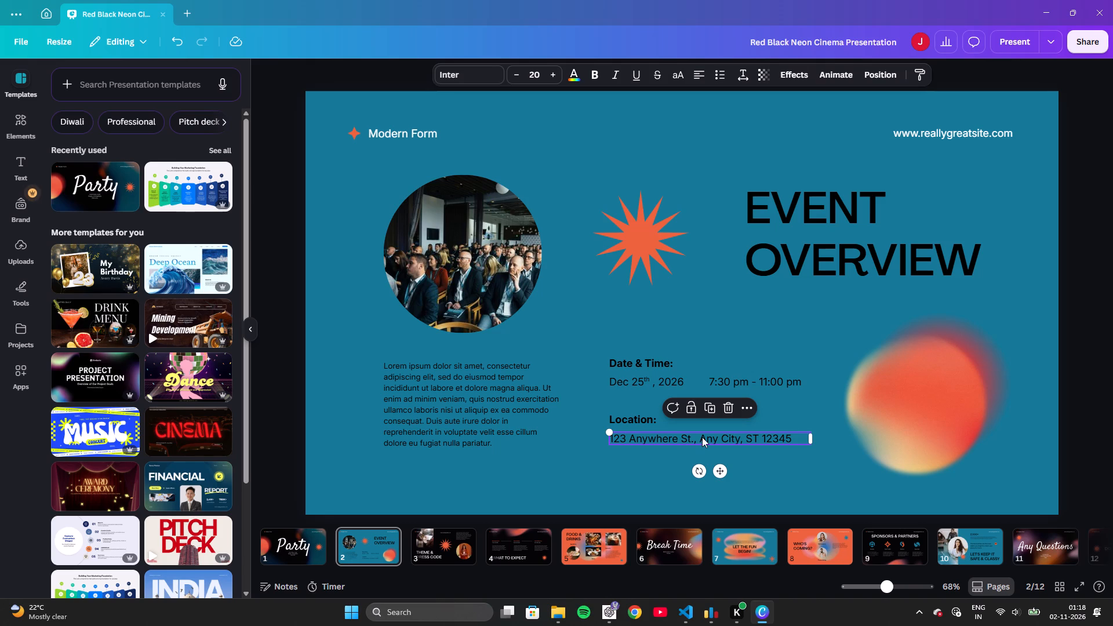
right_click(702, 437)
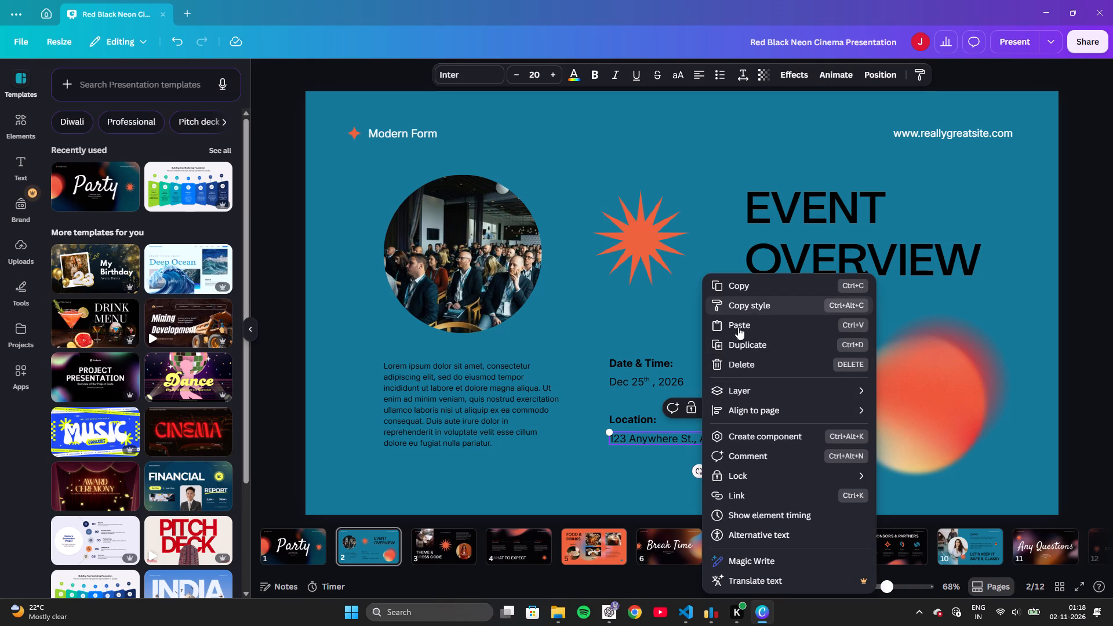
click(758, 555)
click(769, 376)
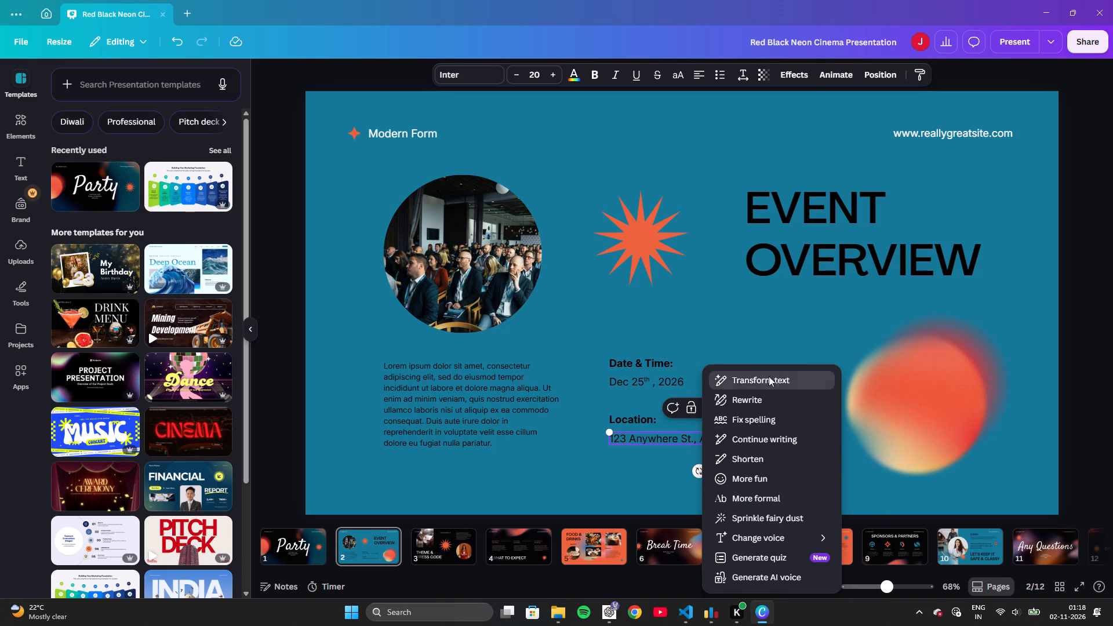
text(indore pla)
text(ce navlakha)
key(Return)
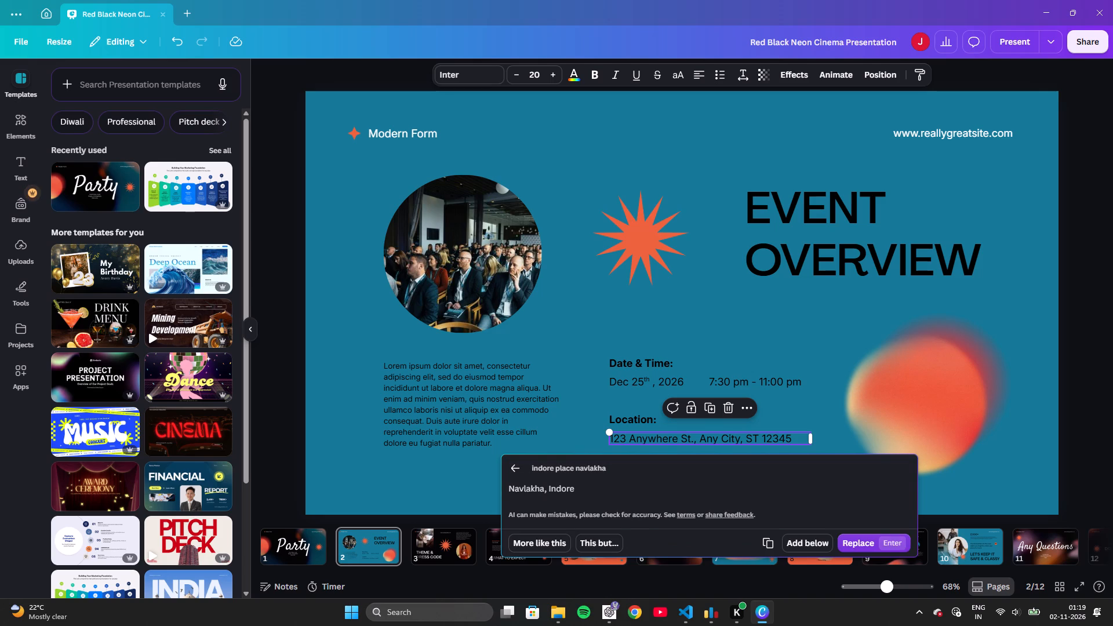
click(857, 544)
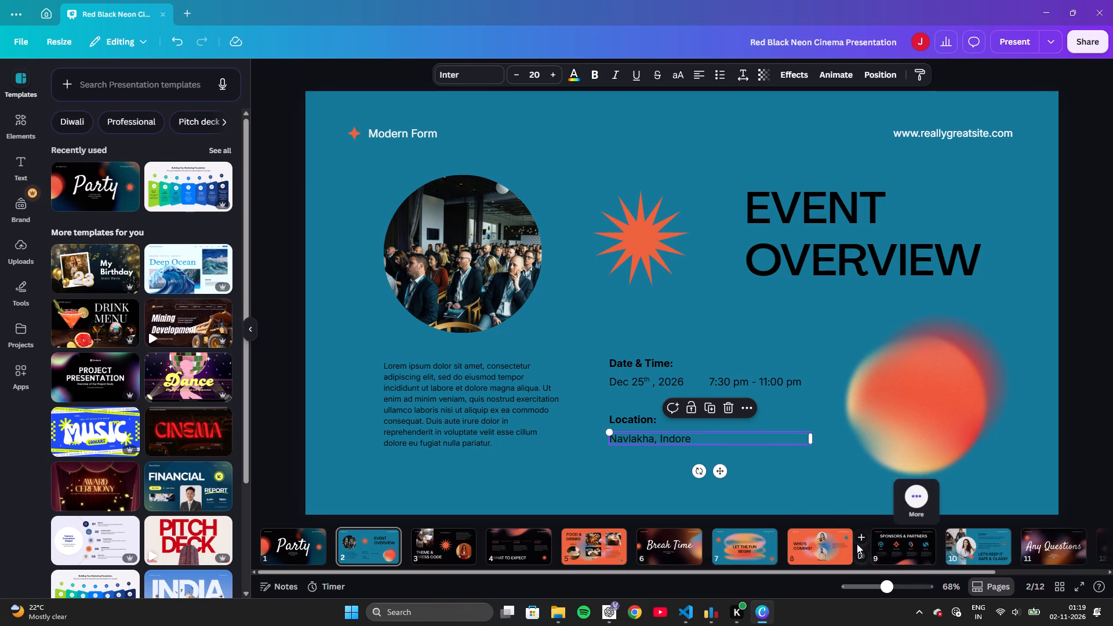
click(744, 483)
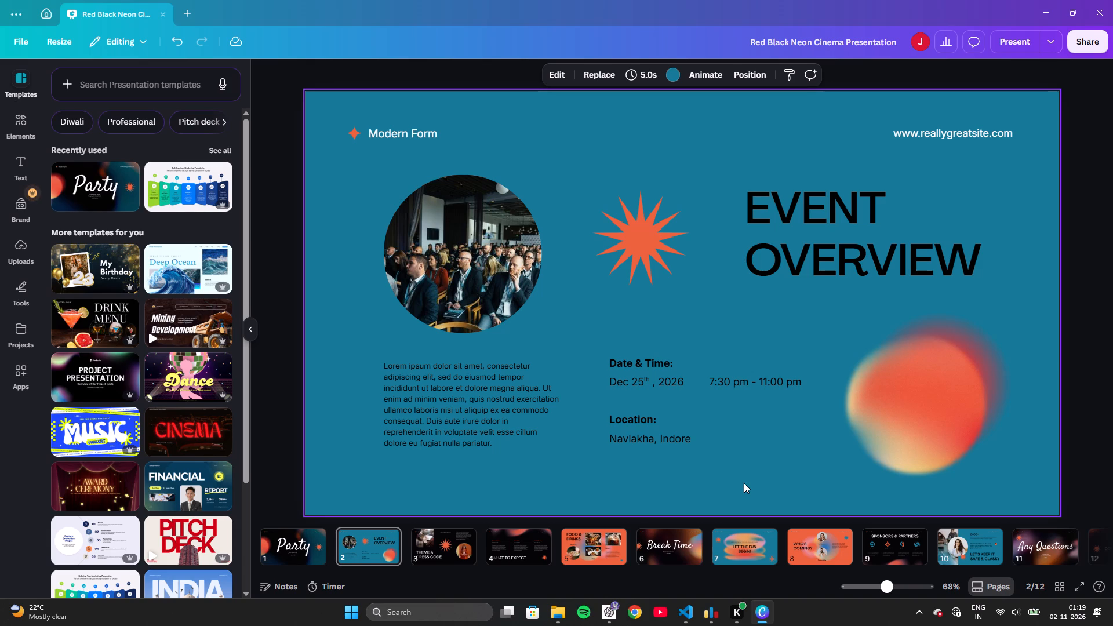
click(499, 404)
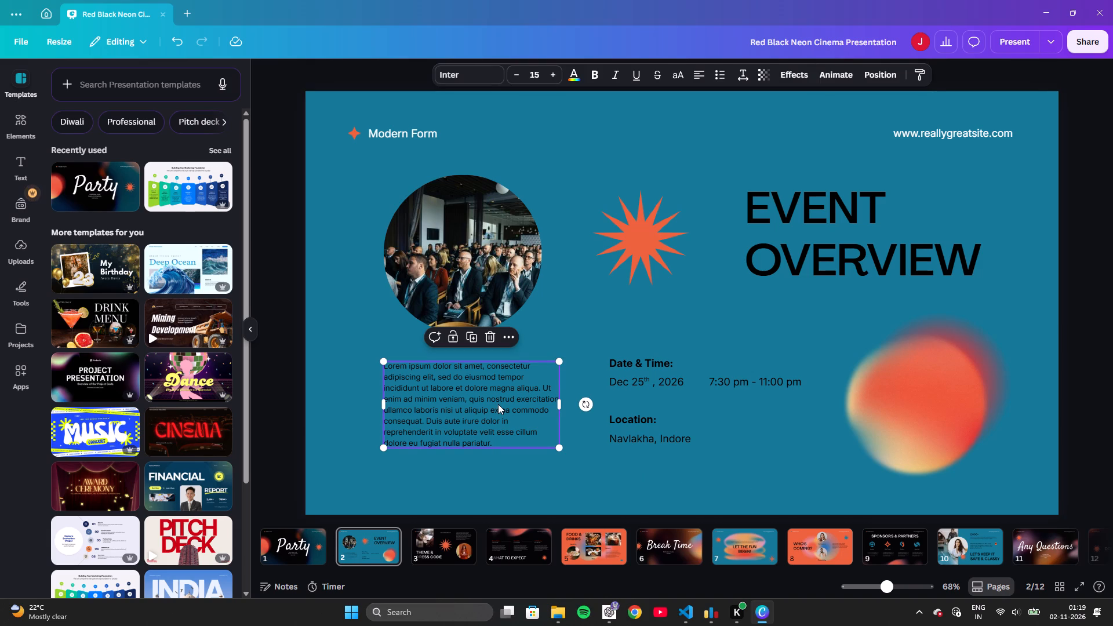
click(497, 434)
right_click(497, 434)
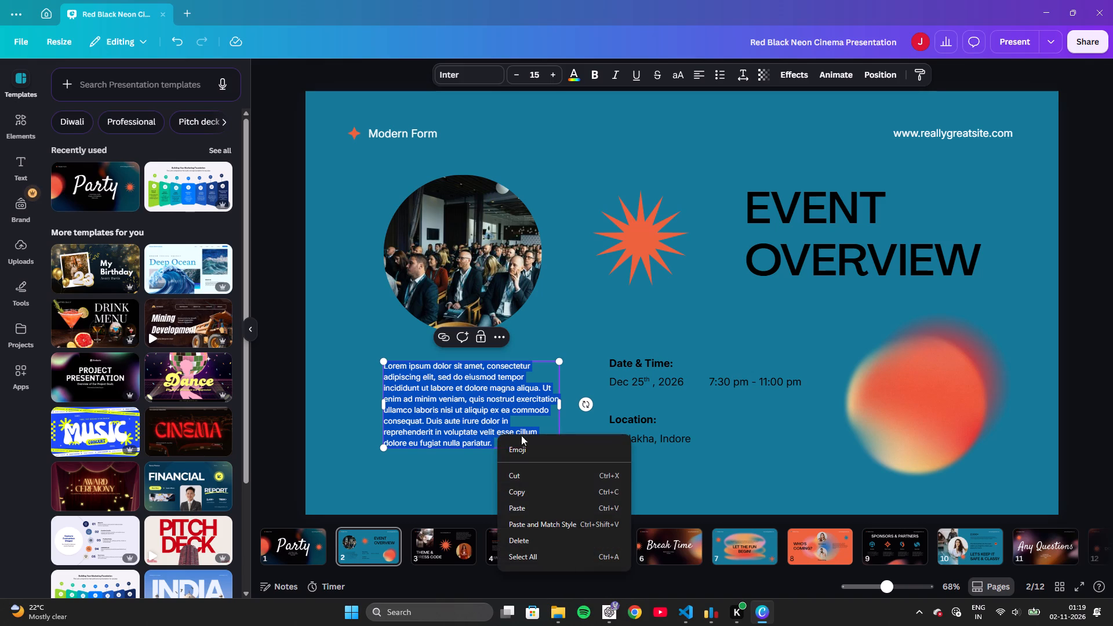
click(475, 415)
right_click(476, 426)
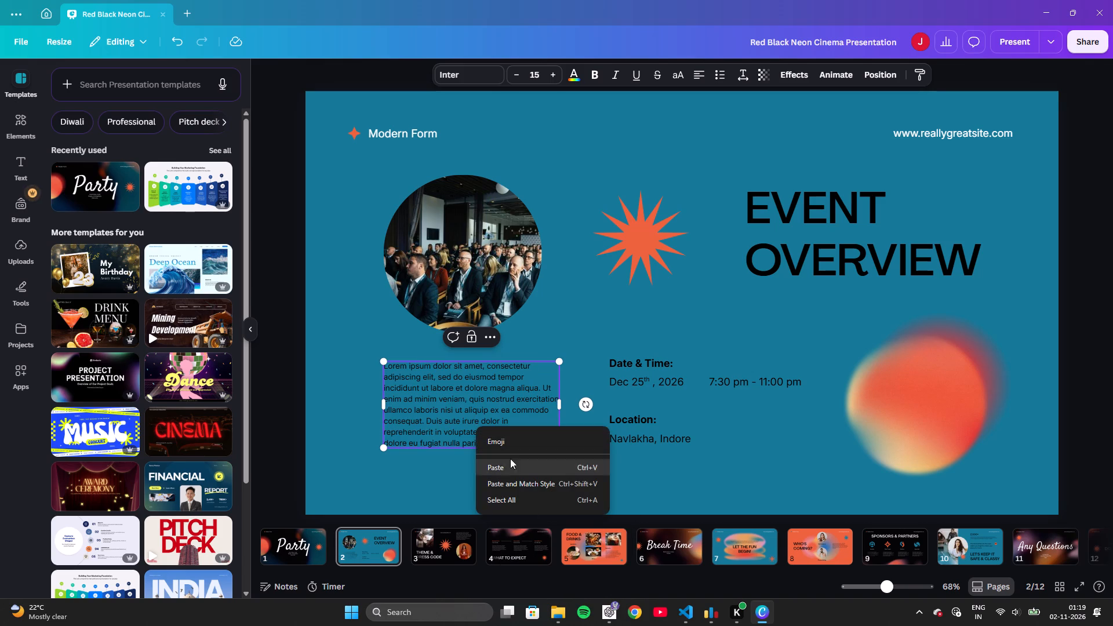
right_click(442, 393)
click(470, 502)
Transform the placeholder paragraph below the round photo with Magic Write using the prompt "neast gardon" and replace it with the generated text.
click(467, 441)
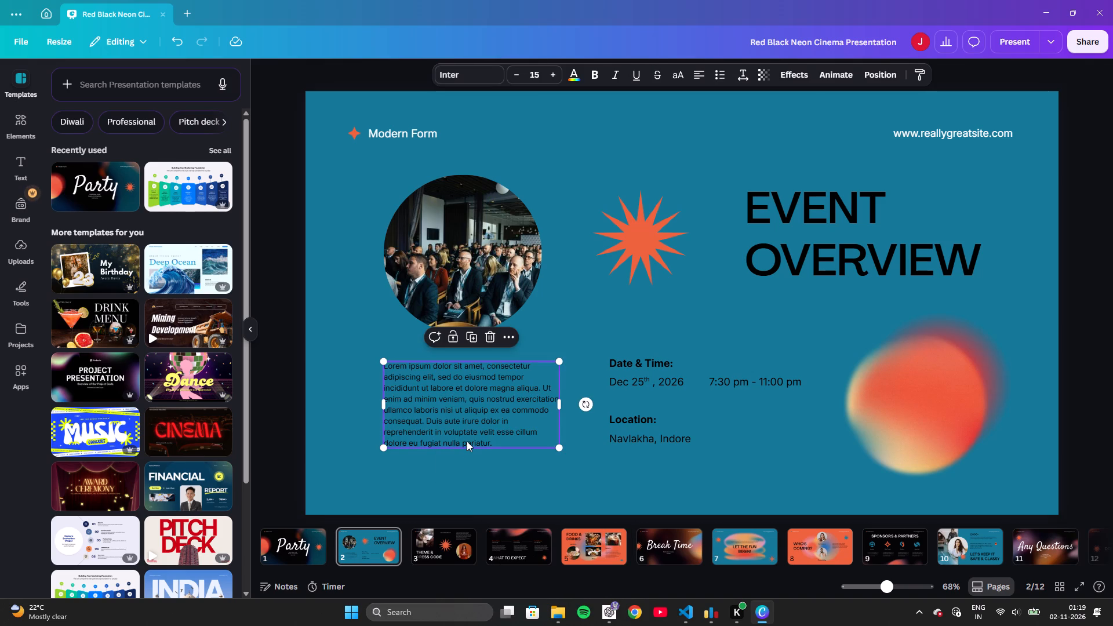
right_click(467, 441)
click(512, 564)
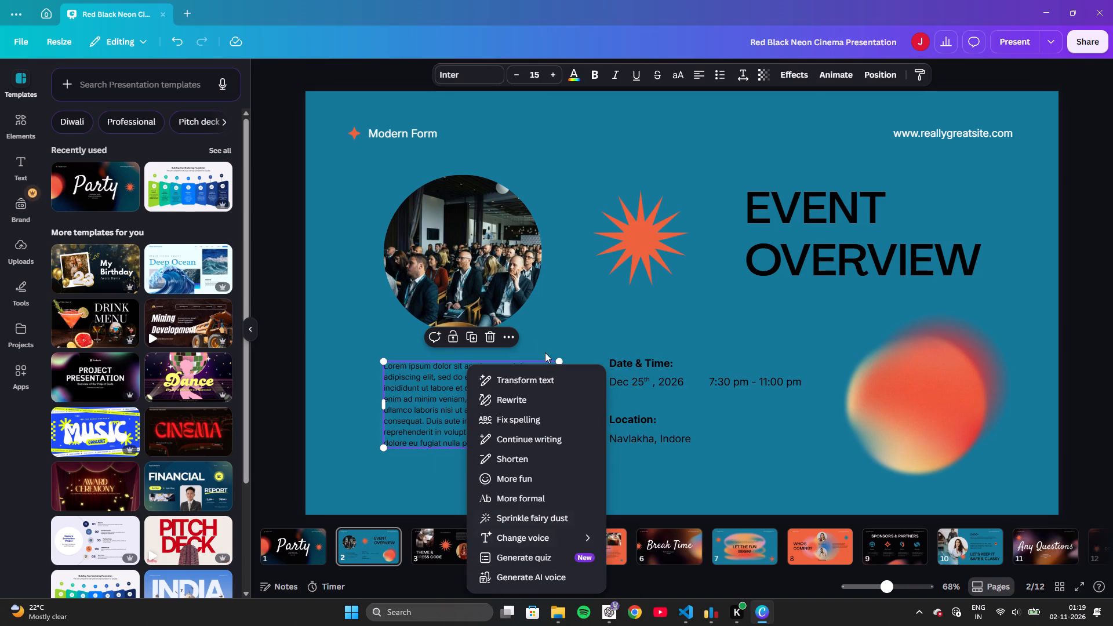
click(539, 380)
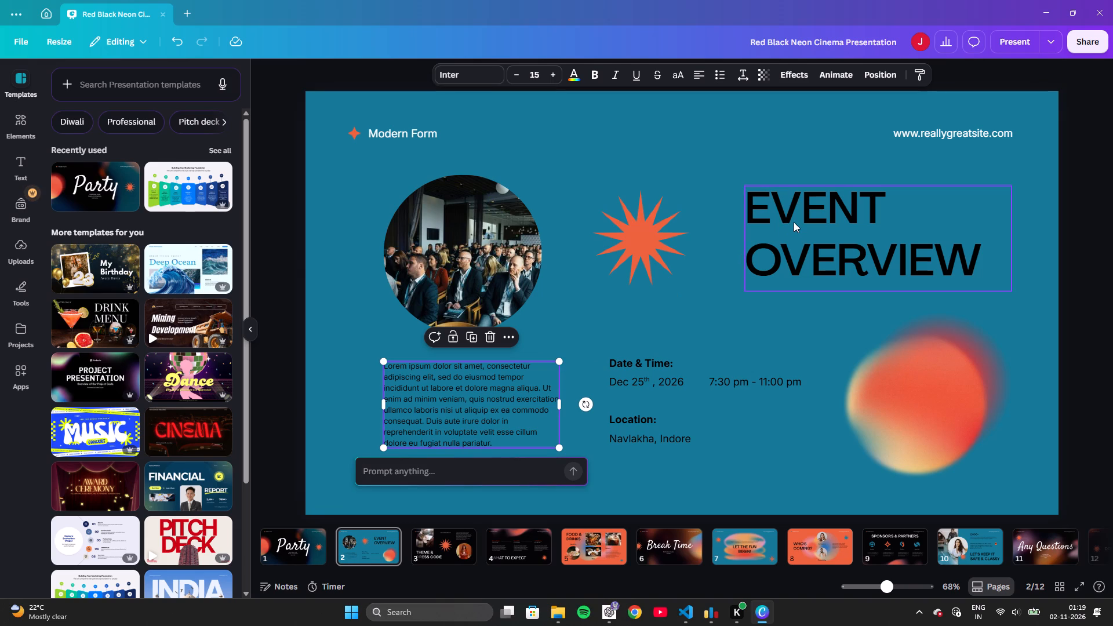
text(neasa)
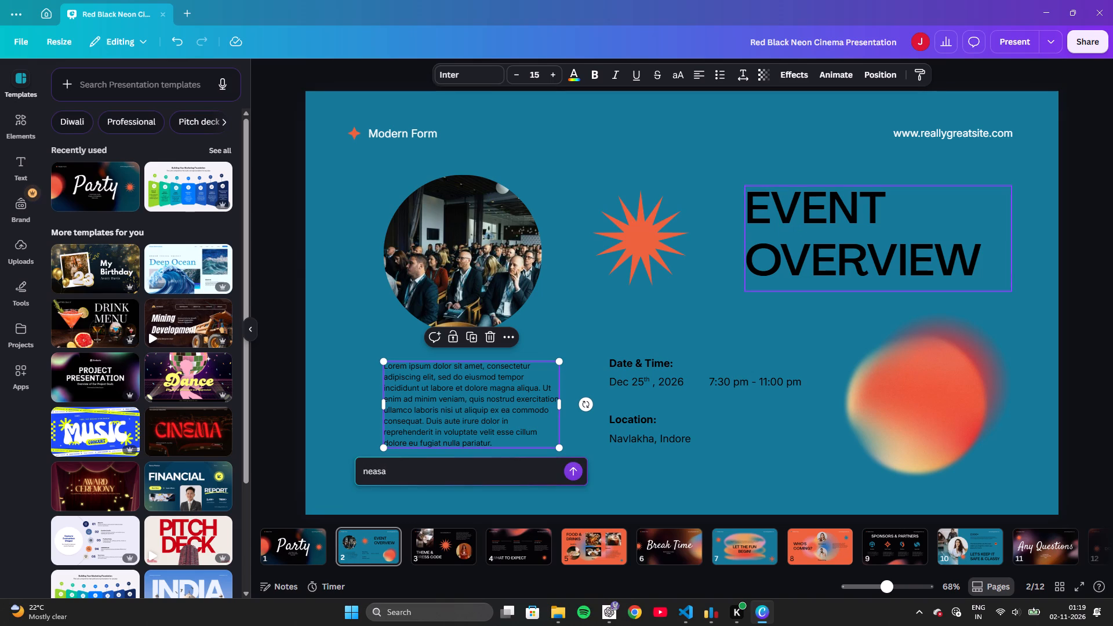
key(t)
key(BackSpace)
key(BackSpace)
text(t ga)
key(BackSpace)
text(ra)
text(doun)
key(BackSpace)
key(BackSpace)
key(BackSpace)
key(BackSpace)
key(BackSpace)
key(BackSpace)
text(ar)
text(don)
key(Return)
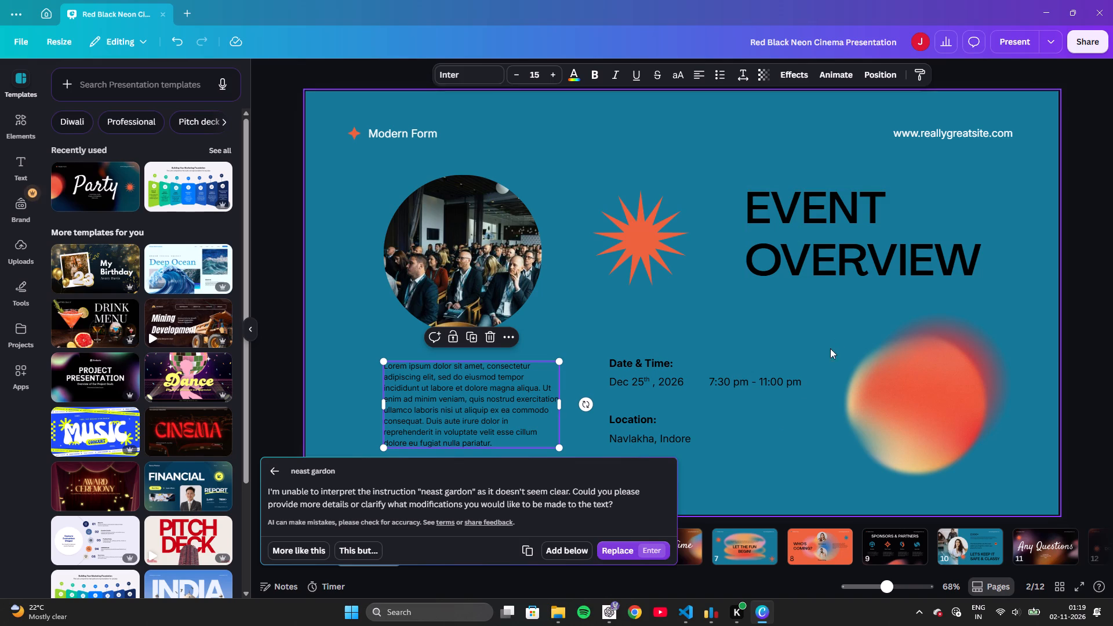
click(627, 548)
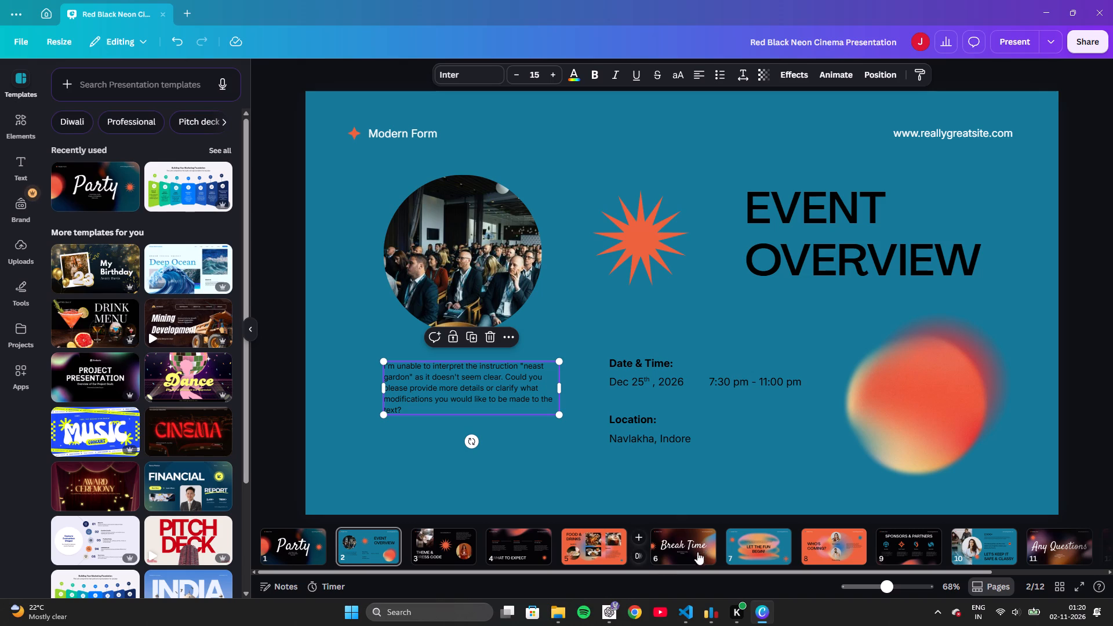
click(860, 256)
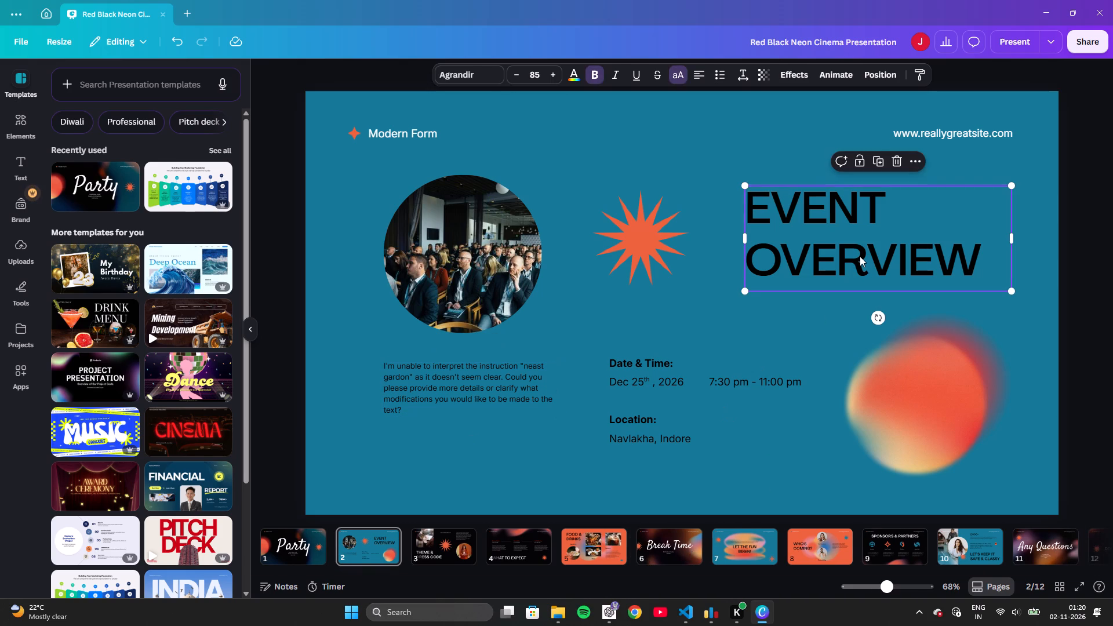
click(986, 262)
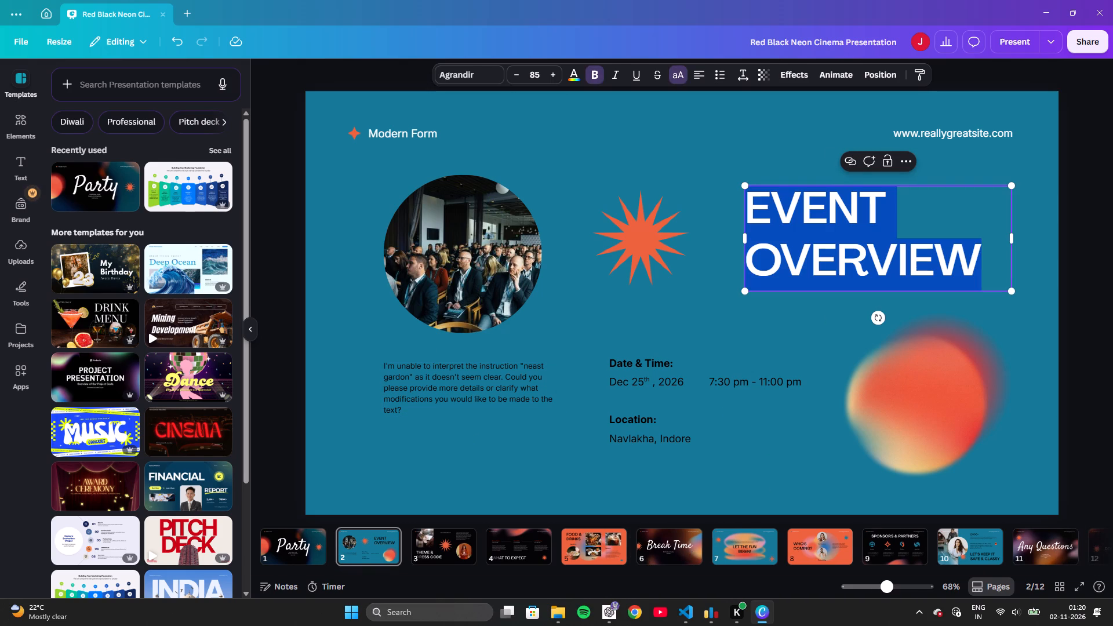
Shift the website address above the Event Overview title slightly up and to the left.
drag(962, 136, 959, 130)
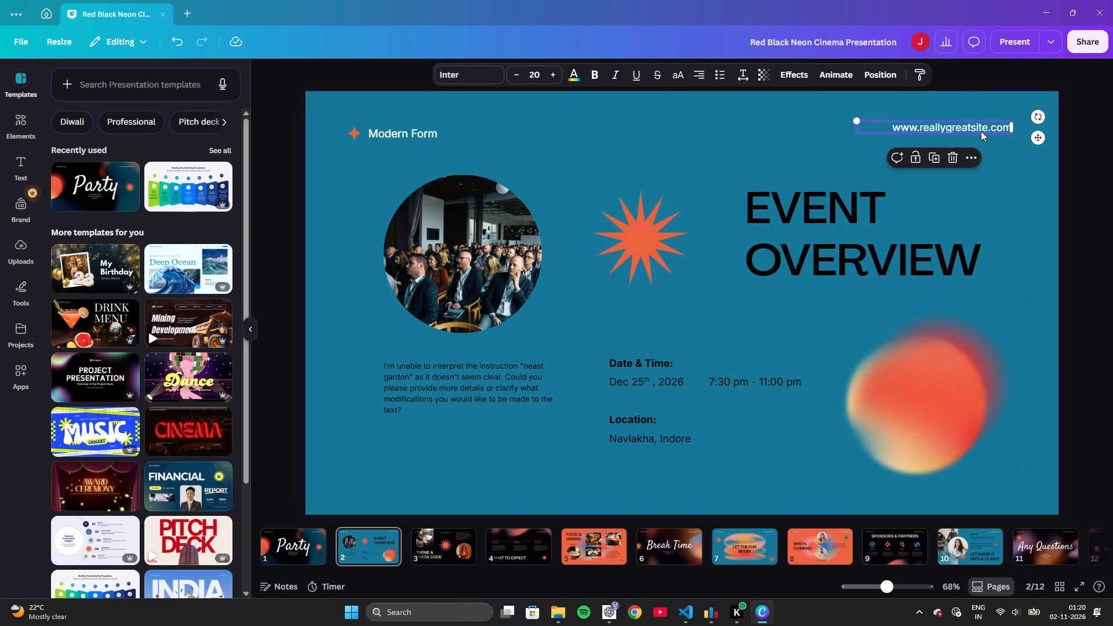
key(Left)
key(Left)
key(Left)
key(Left)
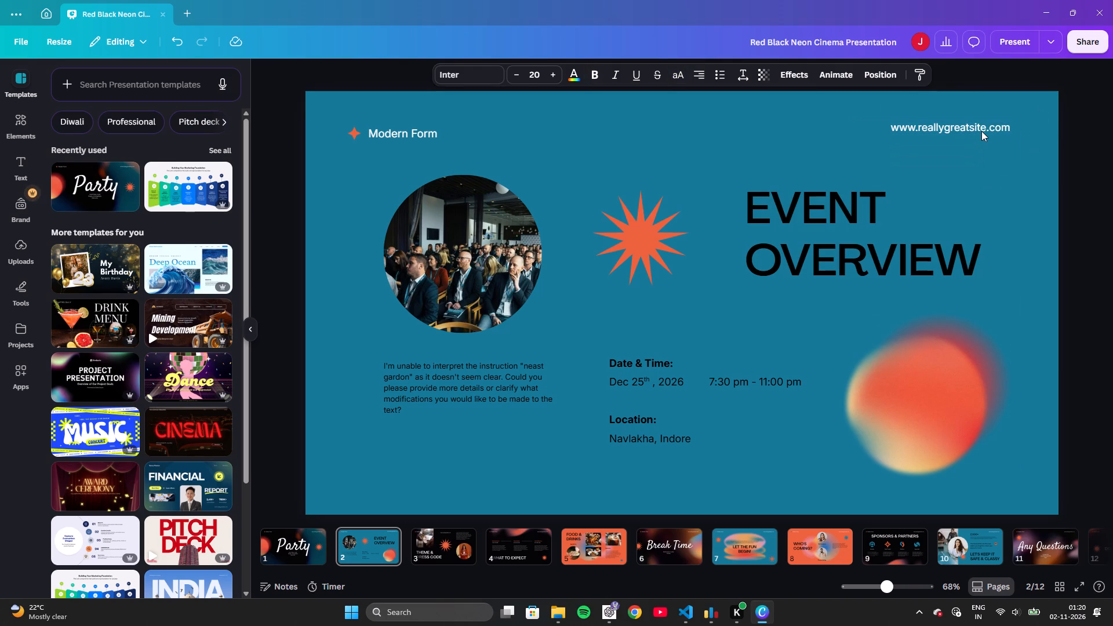
right_click(985, 128)
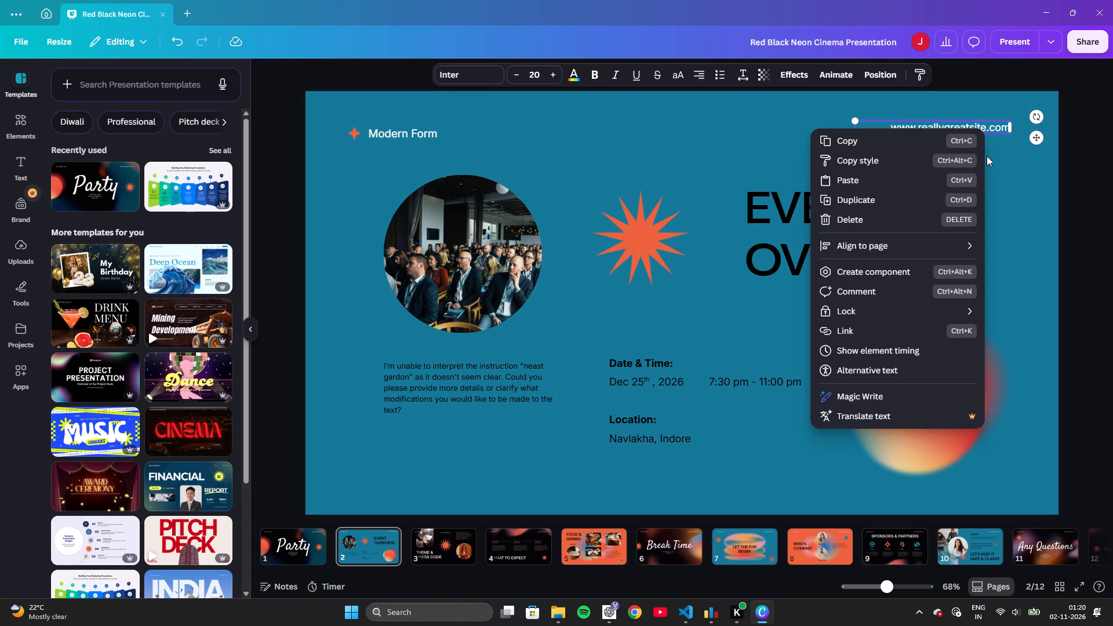
click(859, 394)
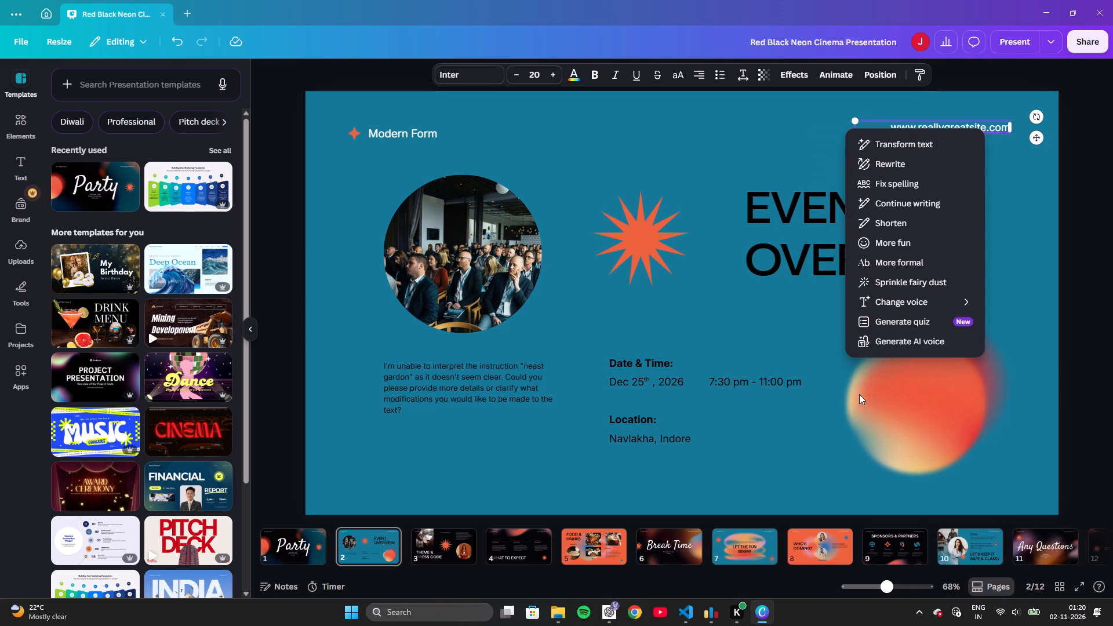
click(886, 135)
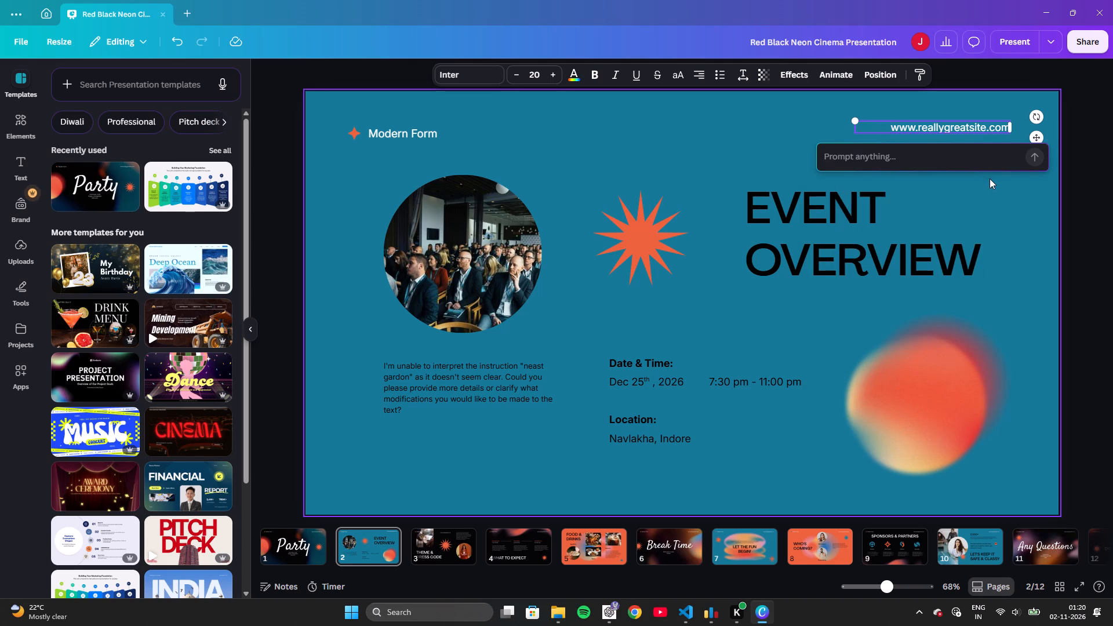
text(www.)
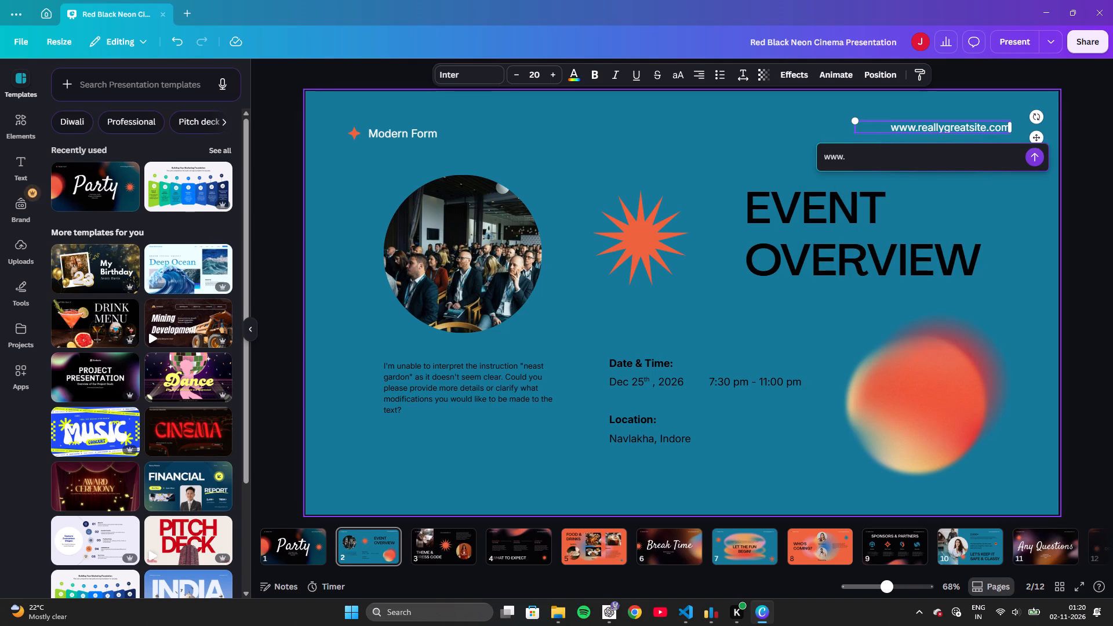
text(fancy)
text(.com)
key(Return)
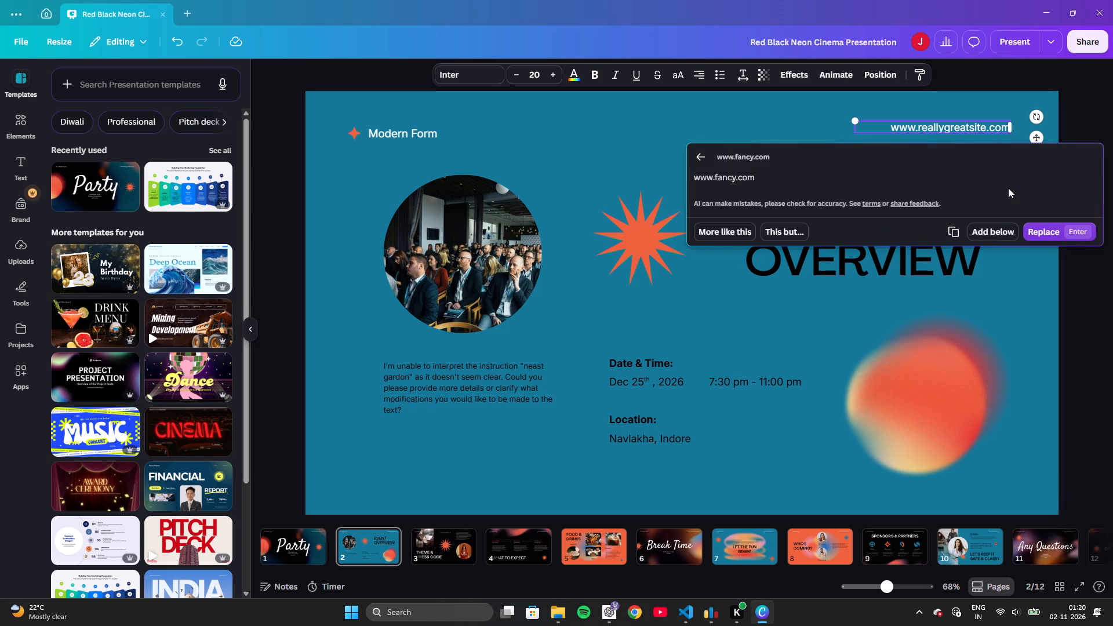
click(1034, 226)
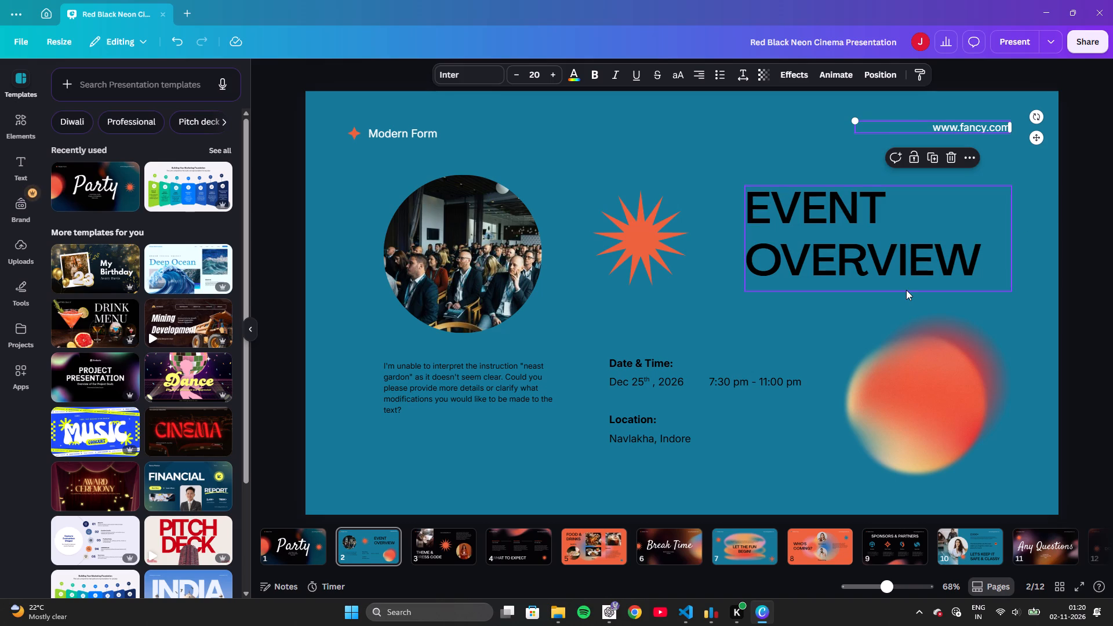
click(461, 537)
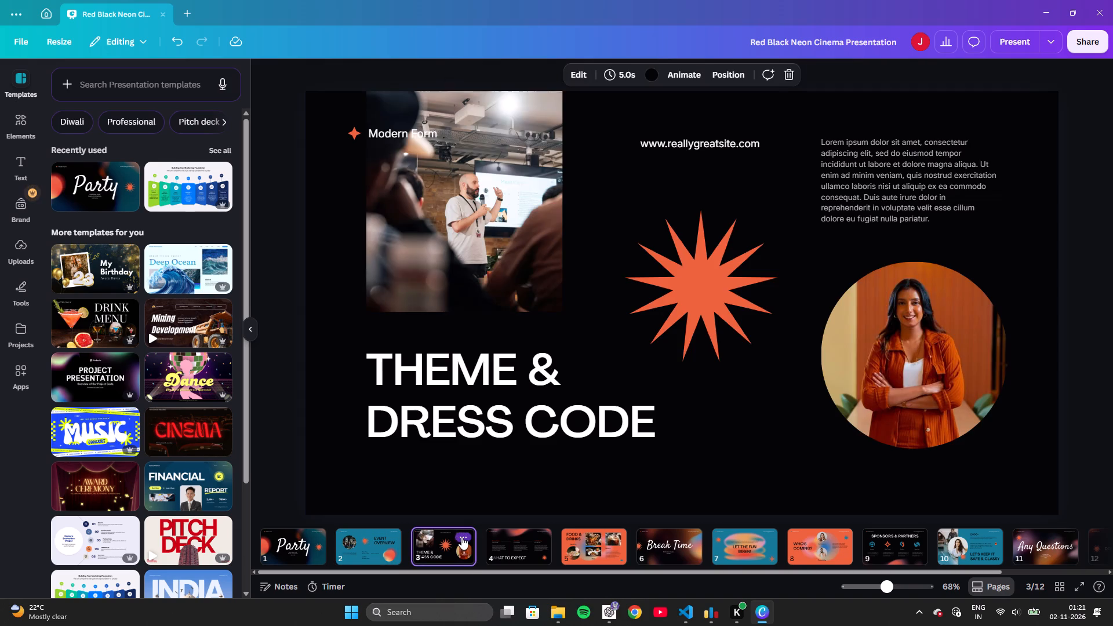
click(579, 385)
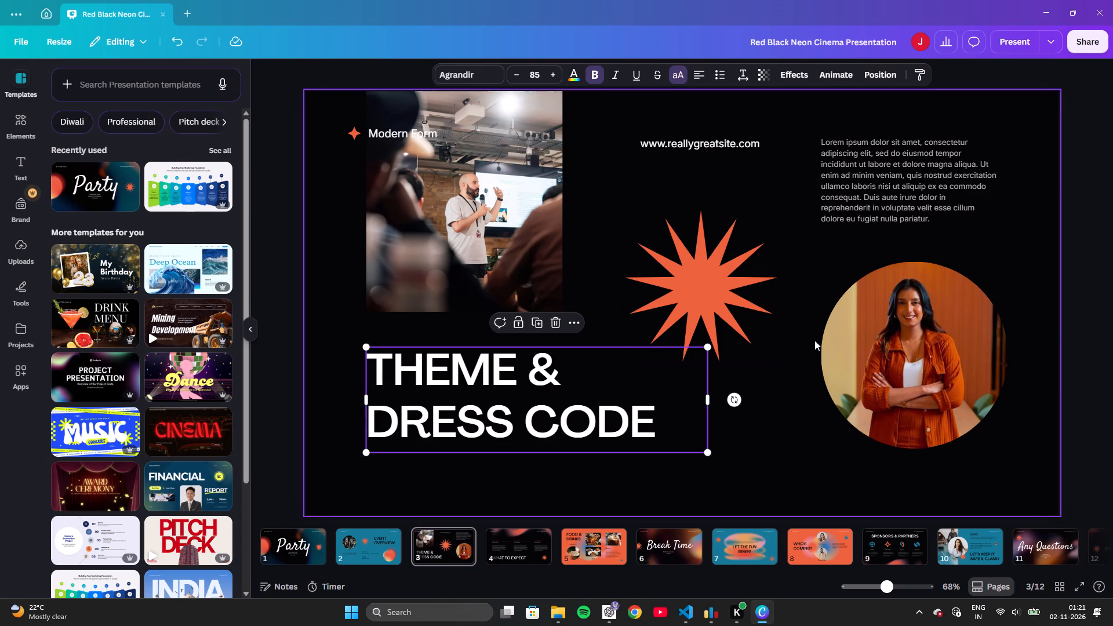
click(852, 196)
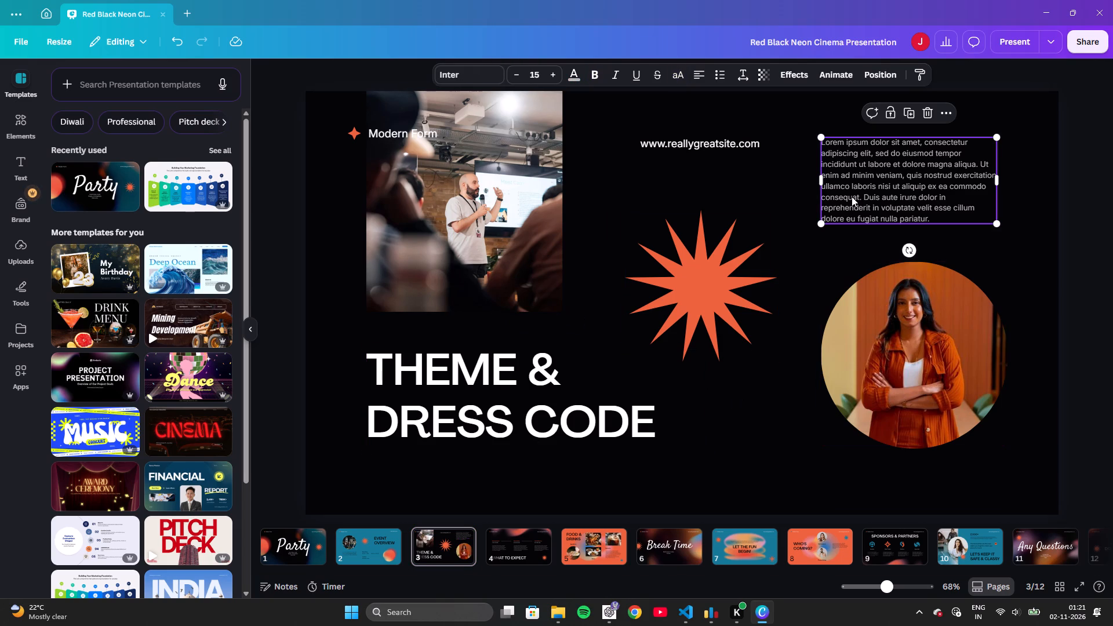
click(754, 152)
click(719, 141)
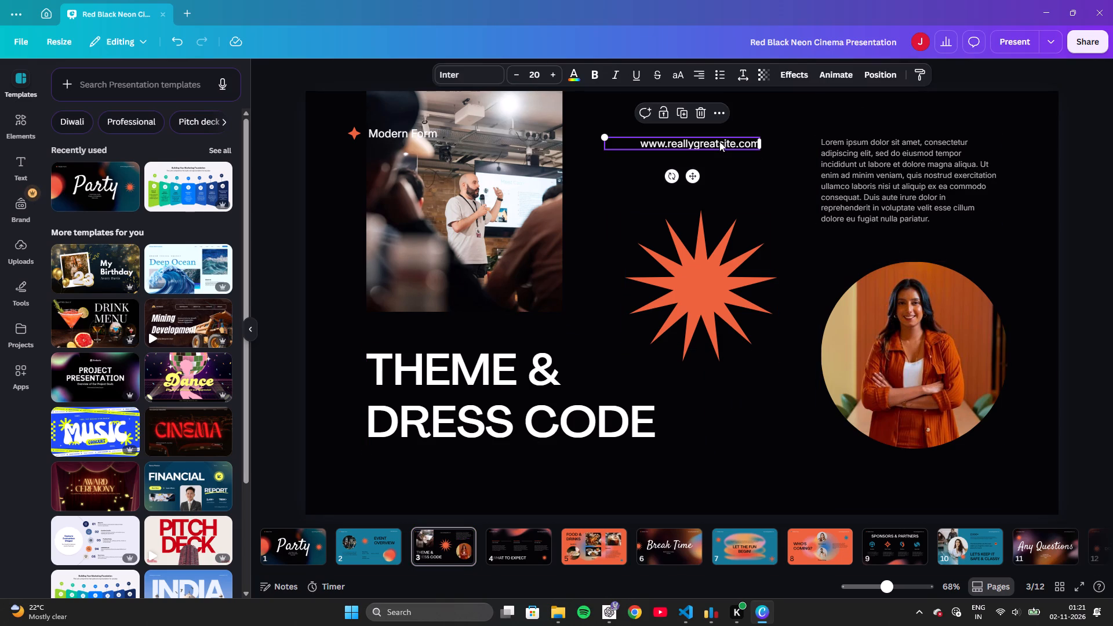
click(342, 540)
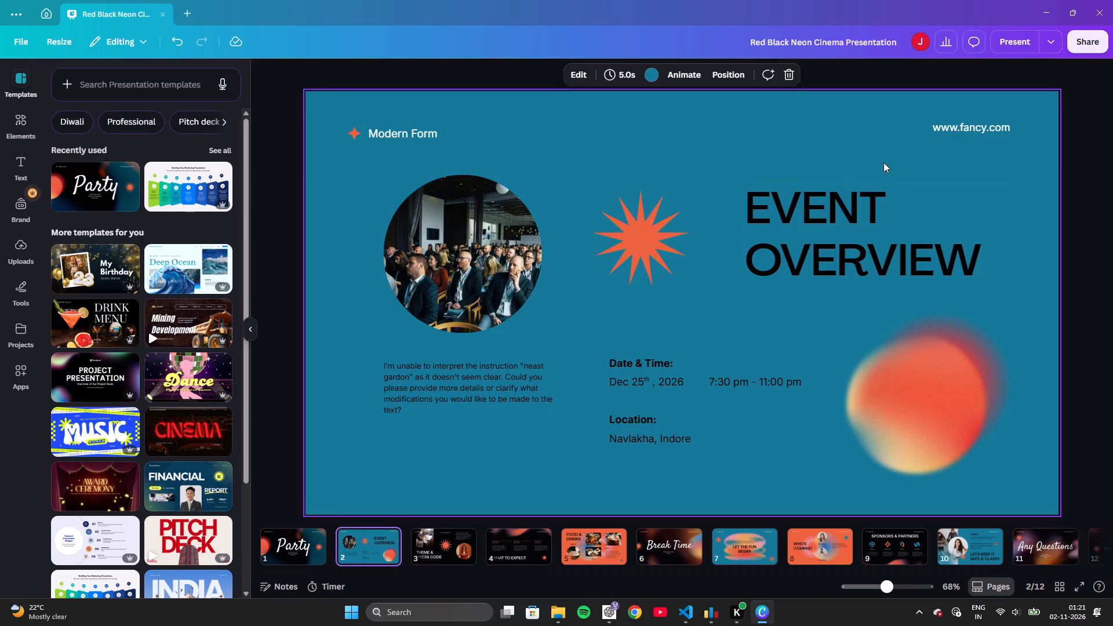
click(938, 123)
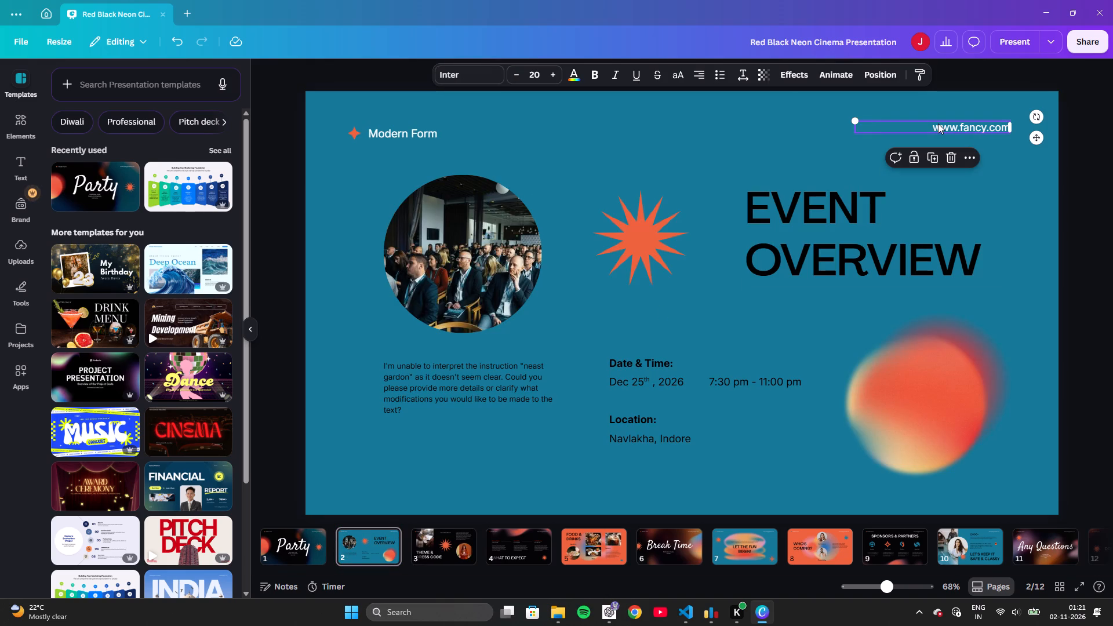
key(ctrl+a)
click(938, 123)
click(941, 123)
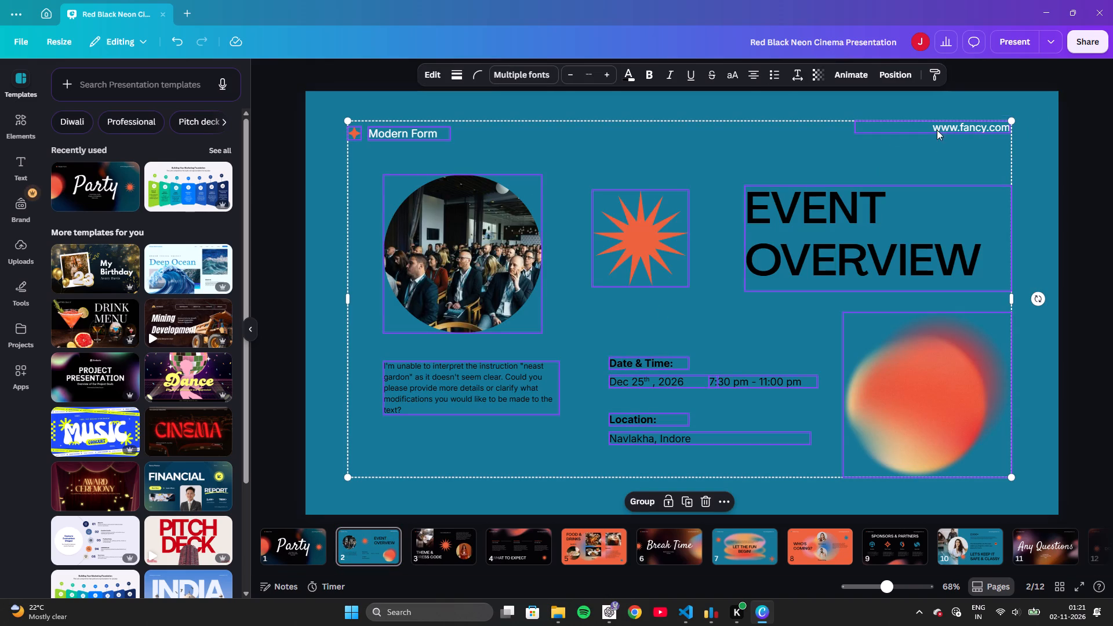
click(920, 153)
click(965, 126)
right_click(965, 126)
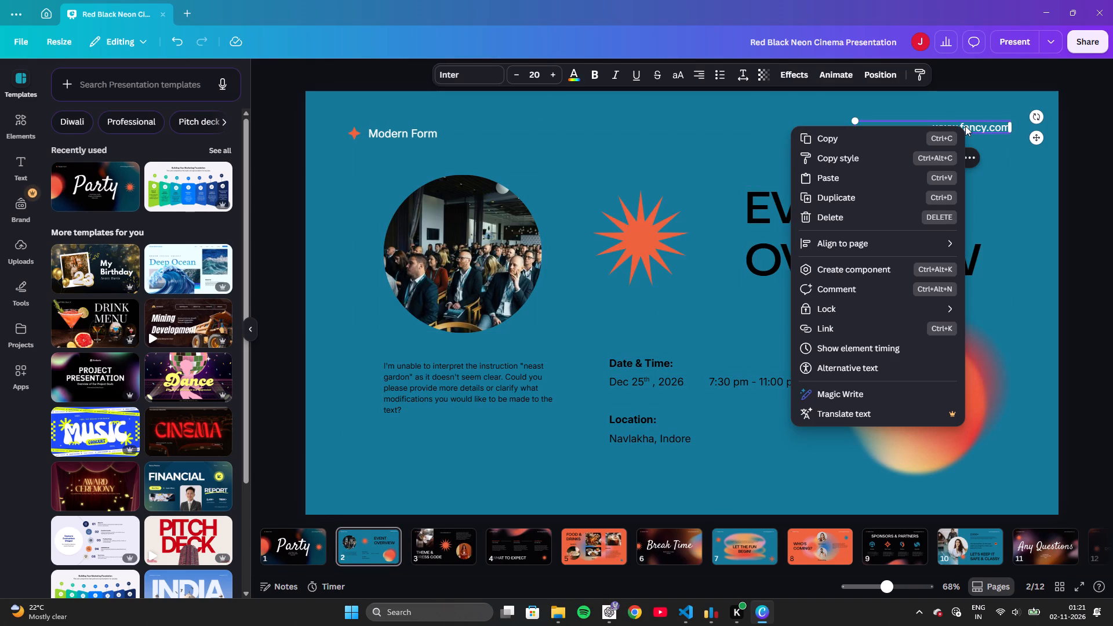
click(923, 132)
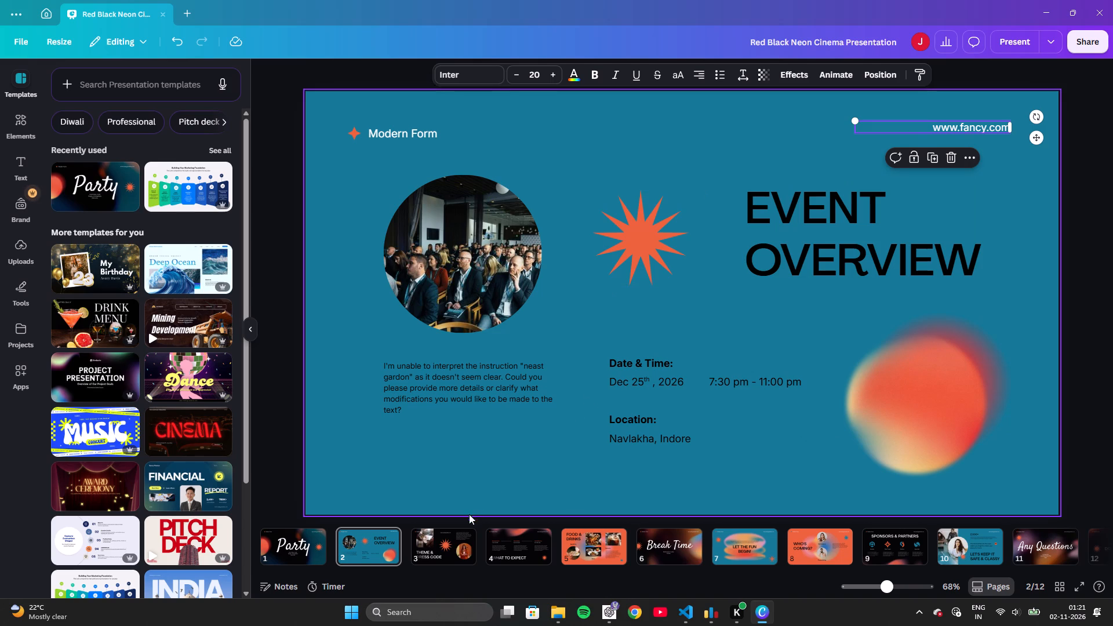
click(458, 543)
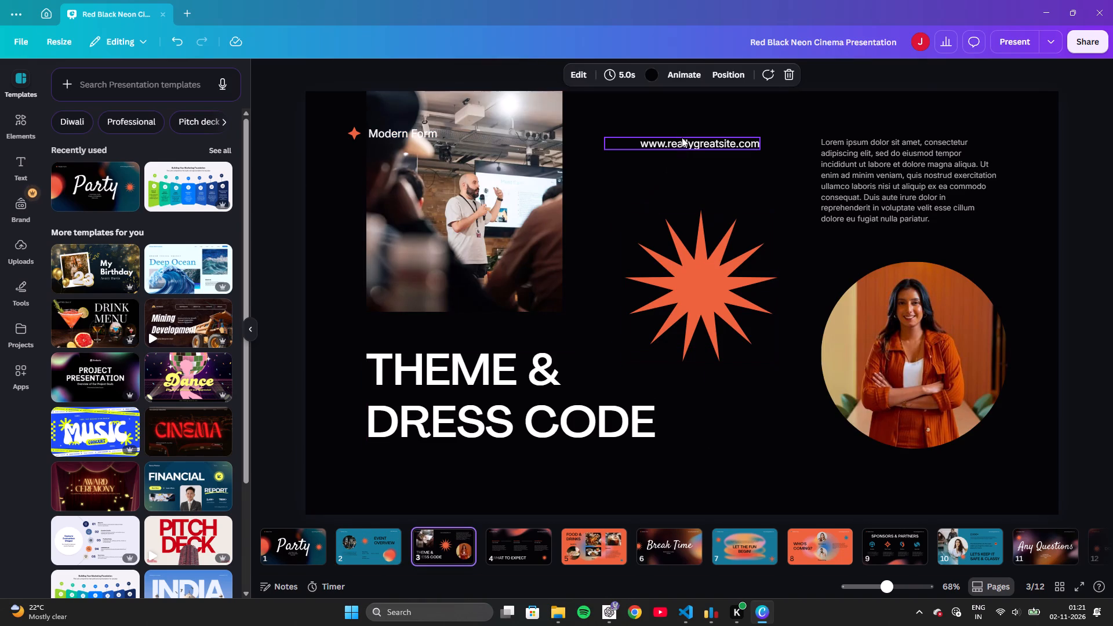
click(682, 137)
key(ctrl+v)
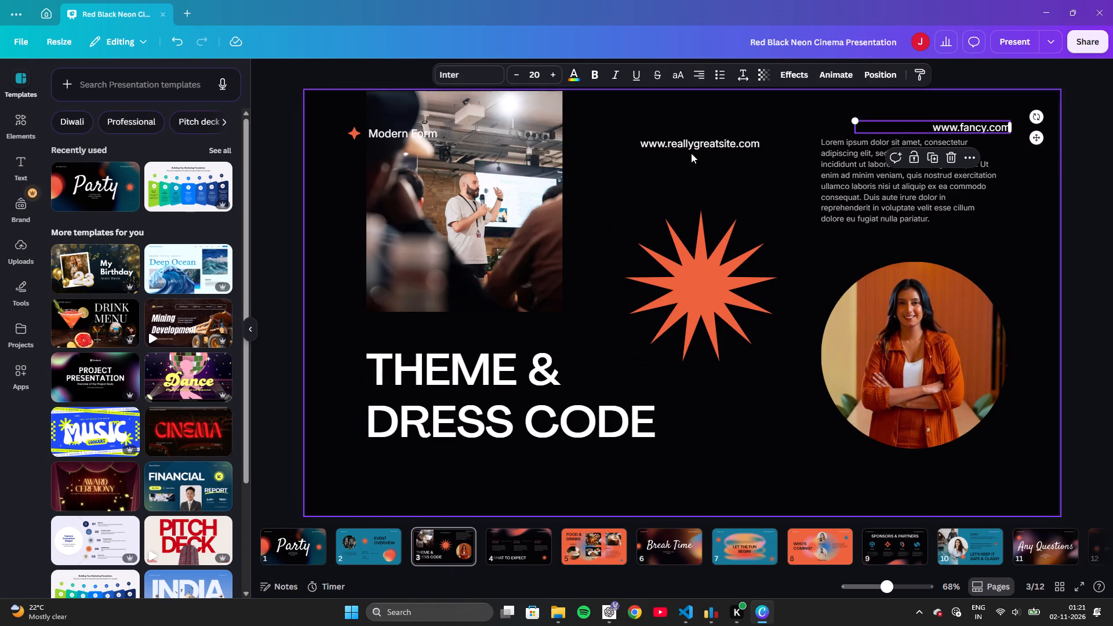
click(694, 140)
key(BackSpace)
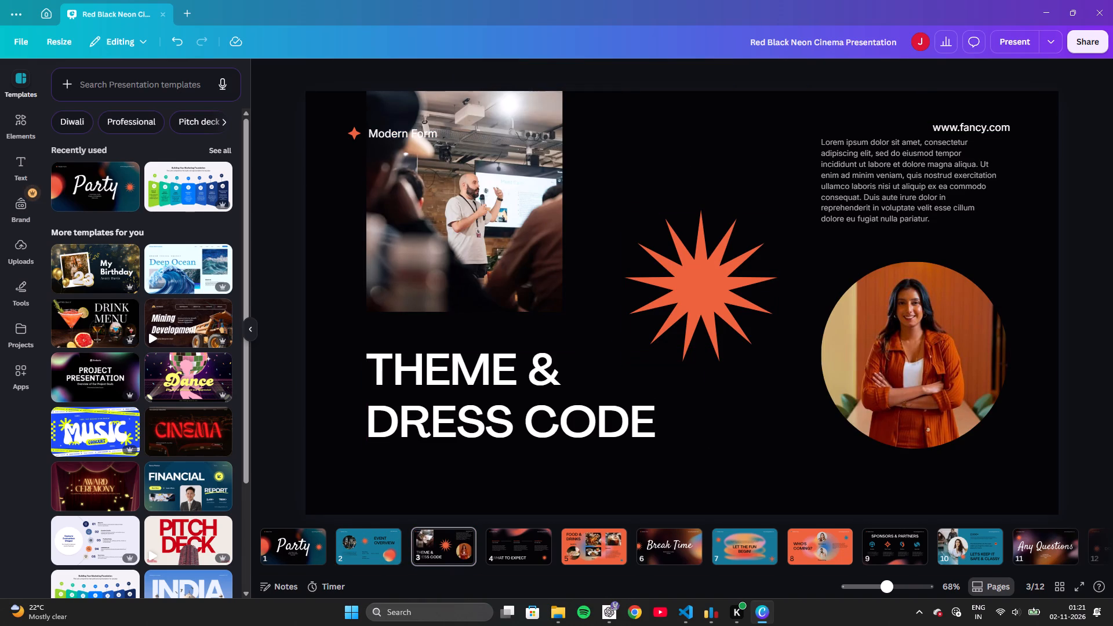
click(926, 119)
drag(927, 123, 725, 134)
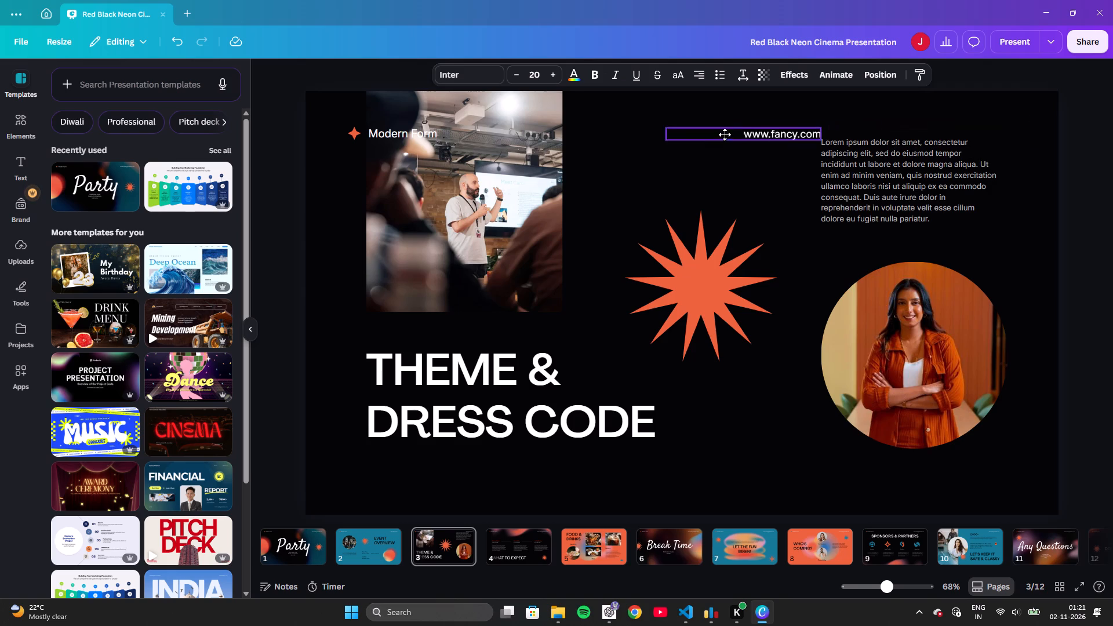
drag(725, 134, 703, 151)
drag(734, 151, 703, 150)
click(769, 178)
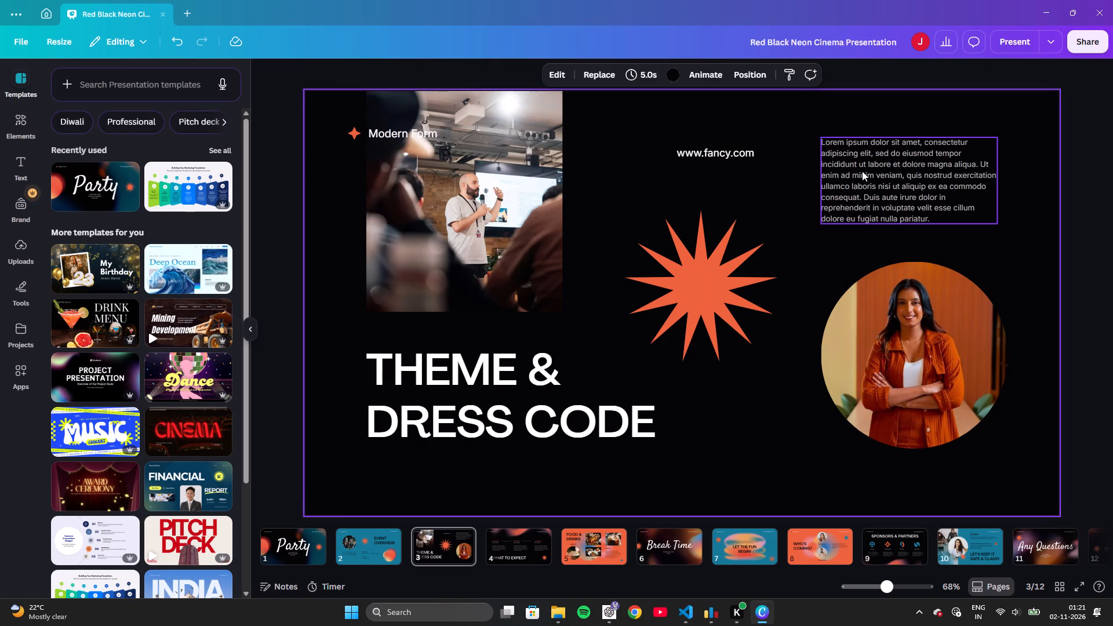
Transform the placeholder paragraph above the round portrait with Magic Write using the prompt "event dress code" and replace it with the generated text.
click(863, 171)
right_click(863, 171)
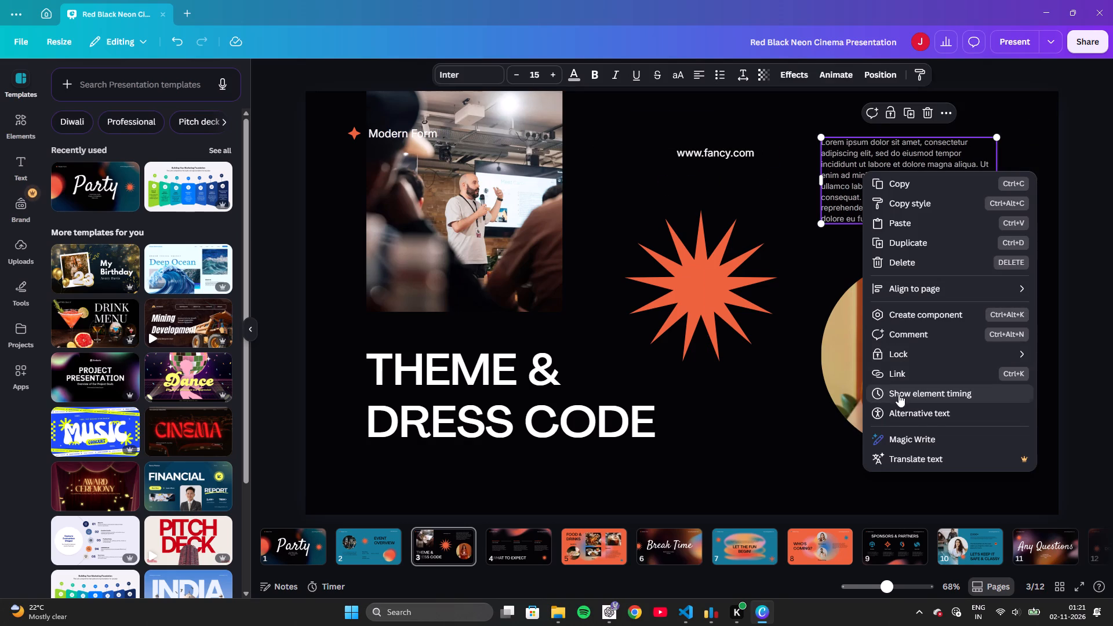
click(904, 438)
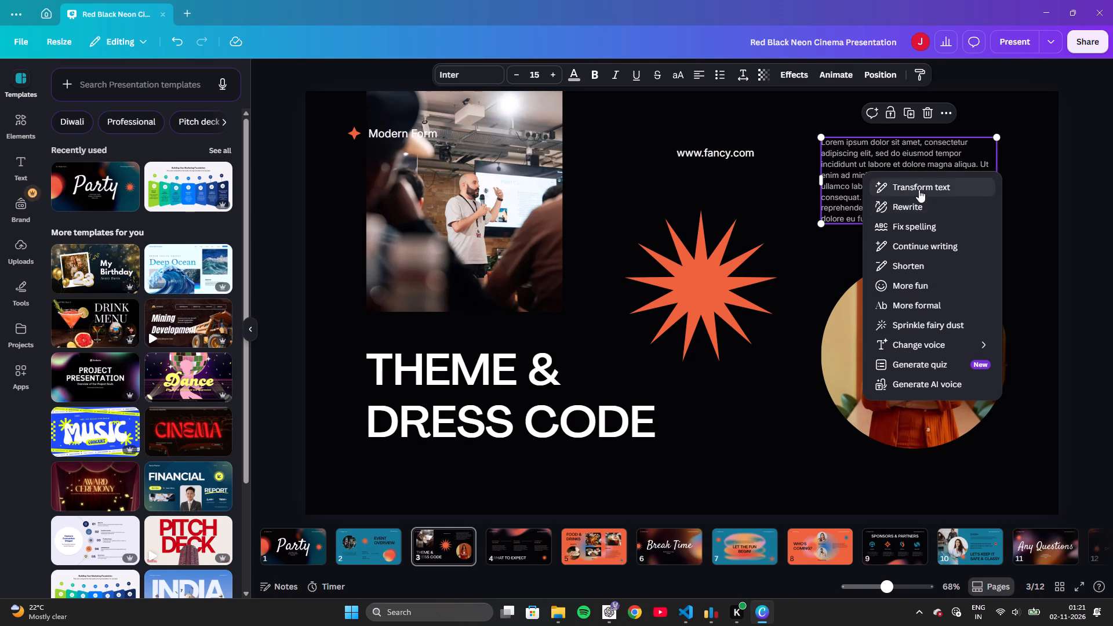
click(919, 190)
text(event dress code)
key(Return)
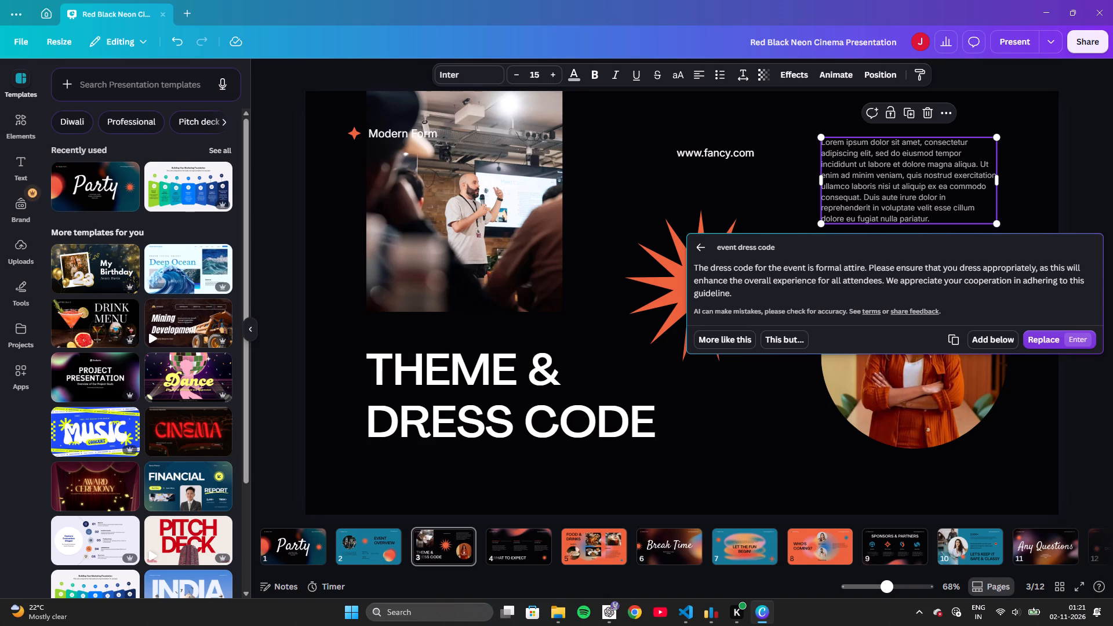
click(1040, 343)
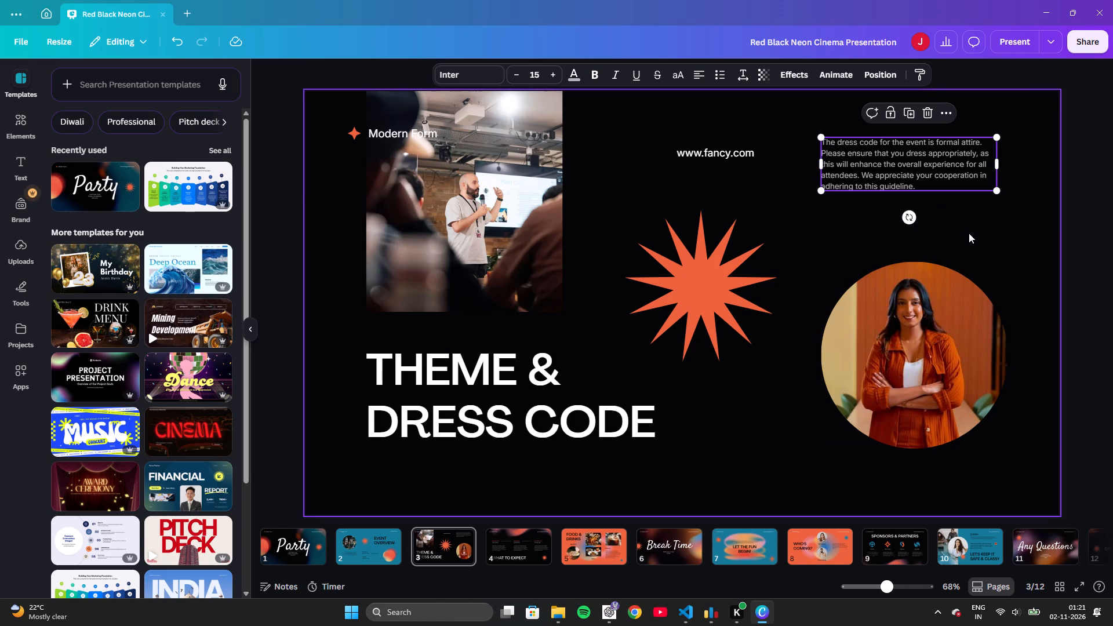
Transform the dress code paragraph with Magic Write using the prompt "casual dress wearing and atrictive" and replace it with the generated text.
right_click(941, 191)
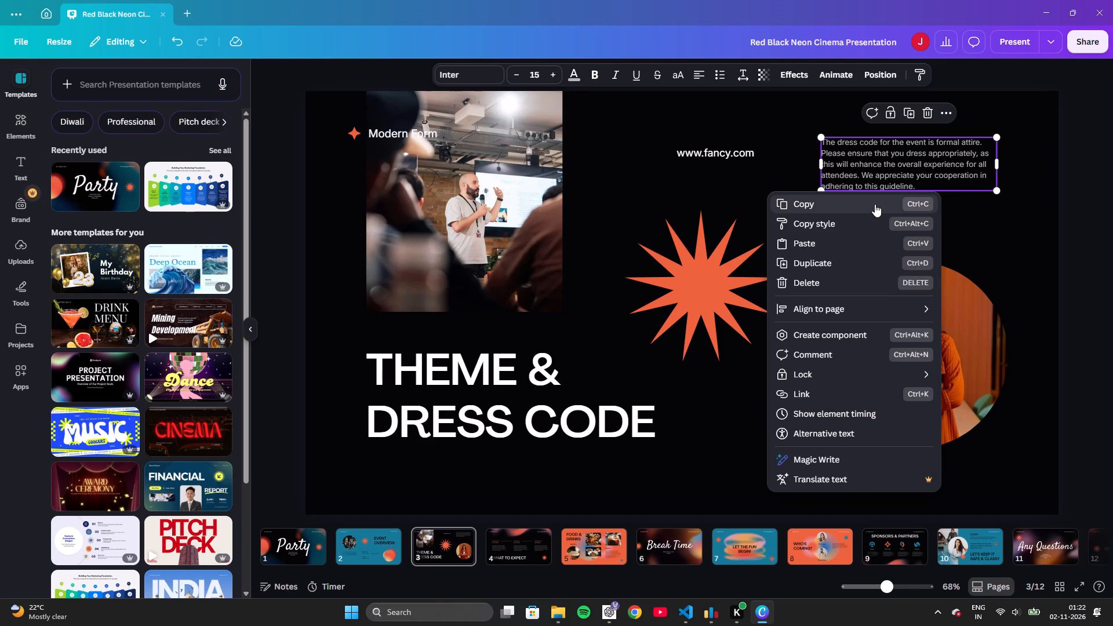
click(859, 463)
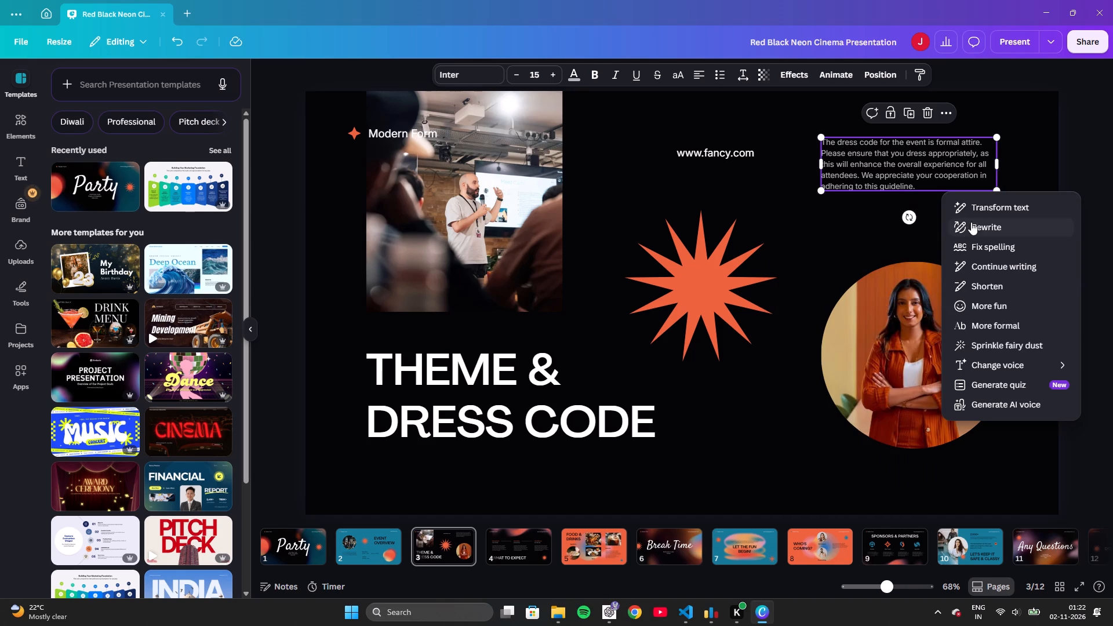
click(974, 211)
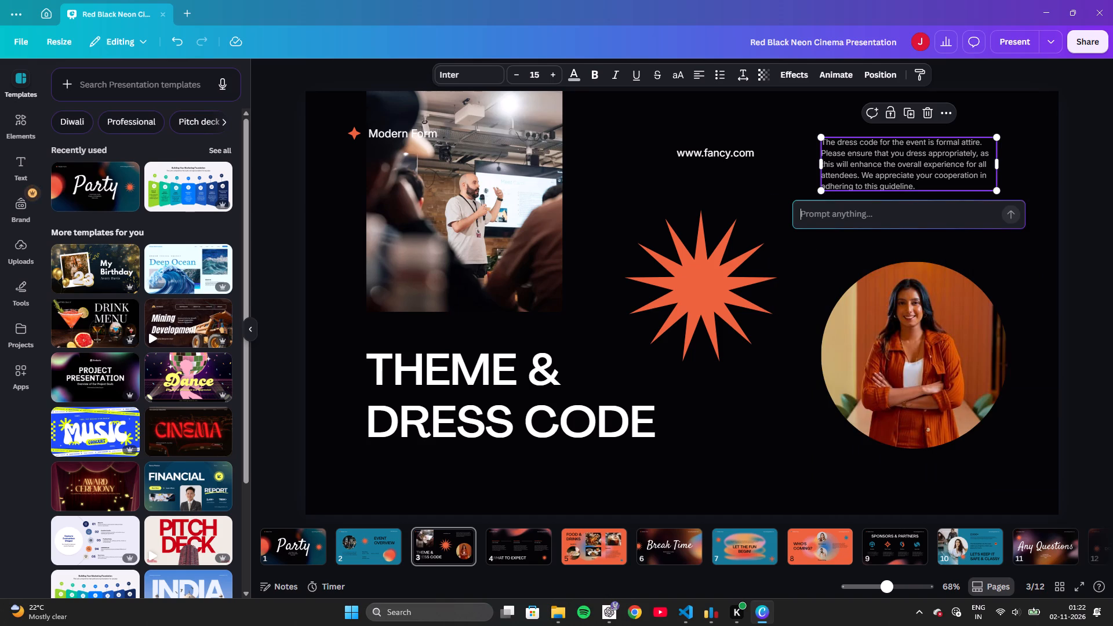
text(for)
key(BackSpace)
key(BackSpace)
key(BackSpace)
text(cal)
key(BackSpace)
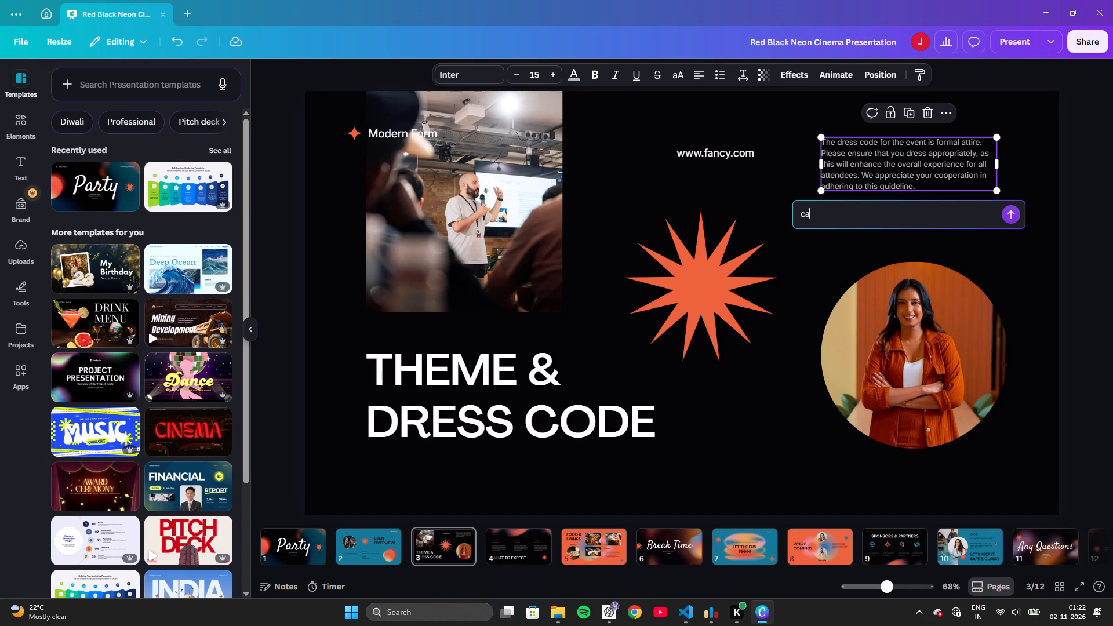
text(sula)
key(space)
key(BackSpace)
key(BackSpace)
key(BackSpace)
text(al de)
key(BackSpace)
text(ress)
key(space)
text(wear)
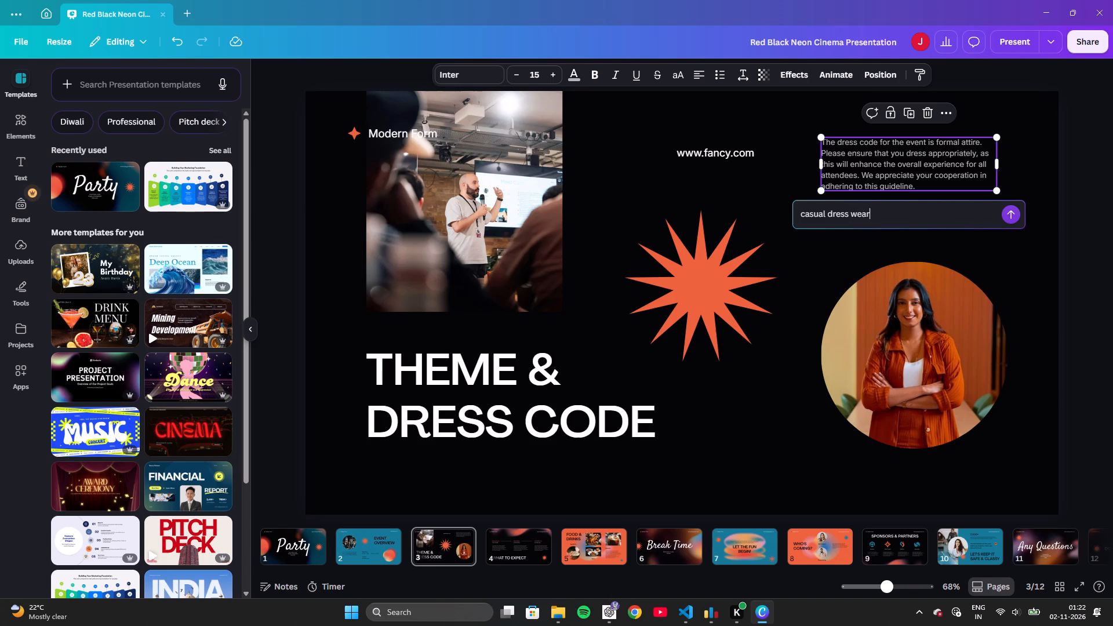
text(ing and)
key(space)
text(atrictive)
key(Return)
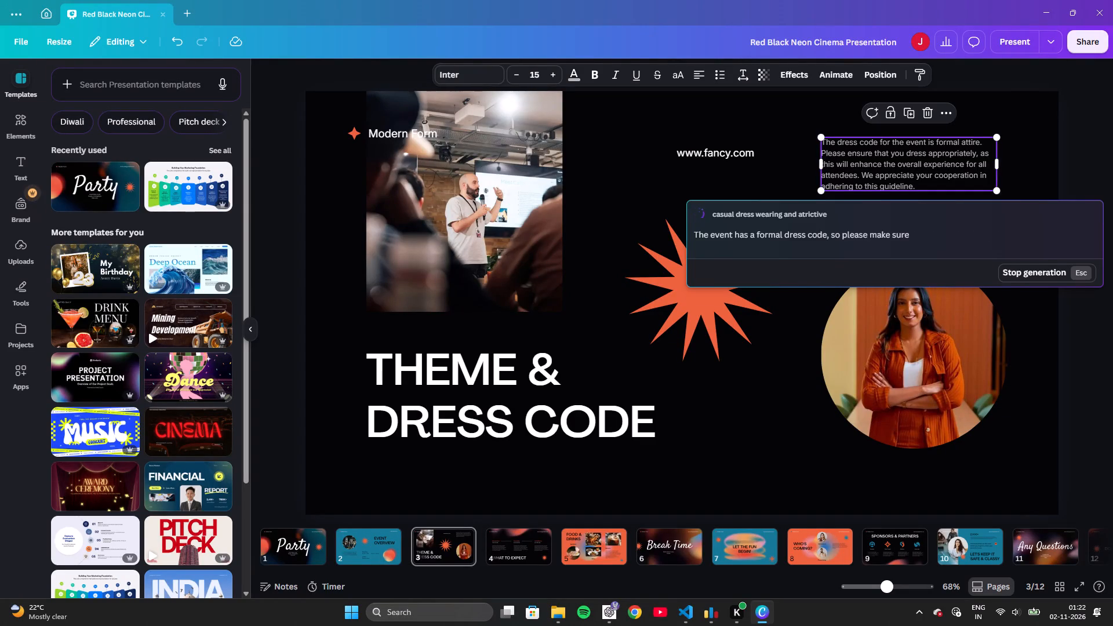
click(1056, 291)
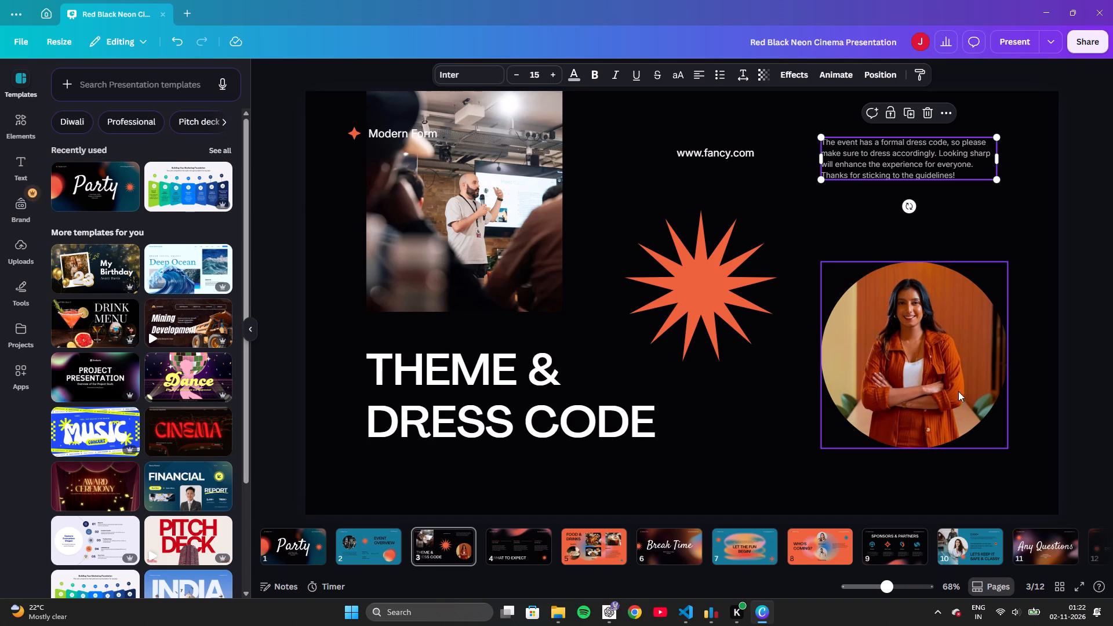
Move the round portrait on the Theme & Dress Code page down and slightly right, close to the page's lower edge.
click(505, 252)
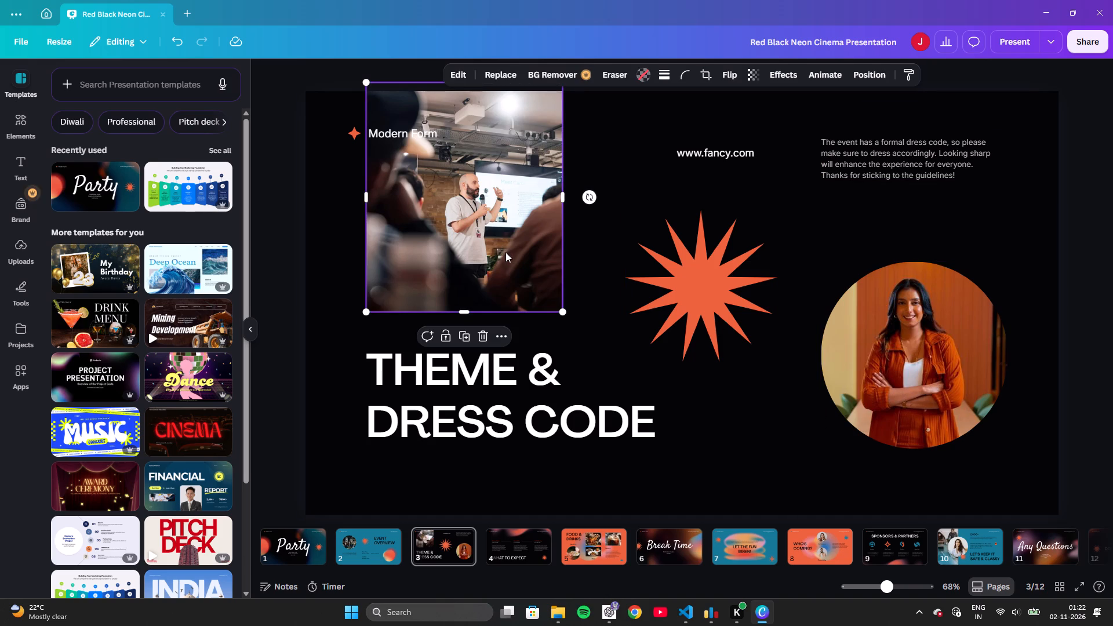
click(956, 324)
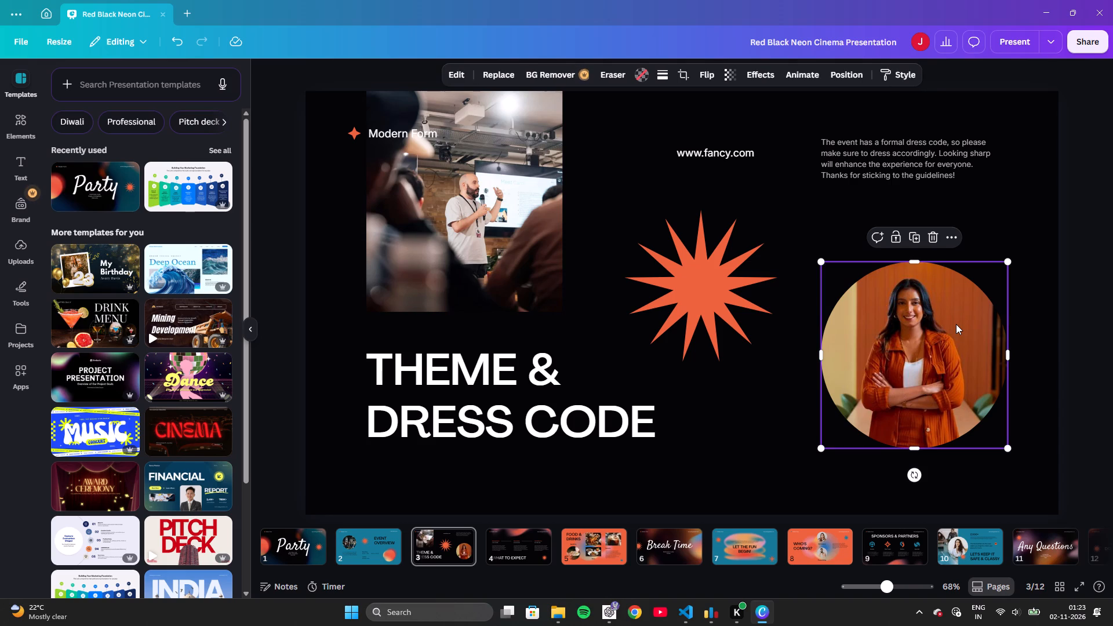
click(948, 343)
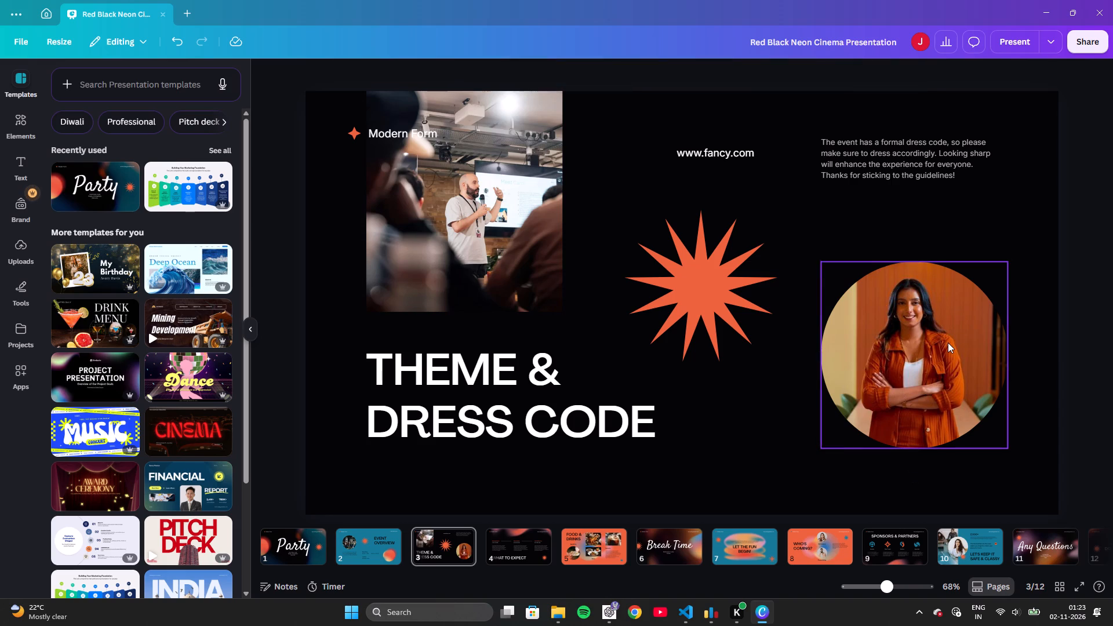
drag(948, 343, 961, 390)
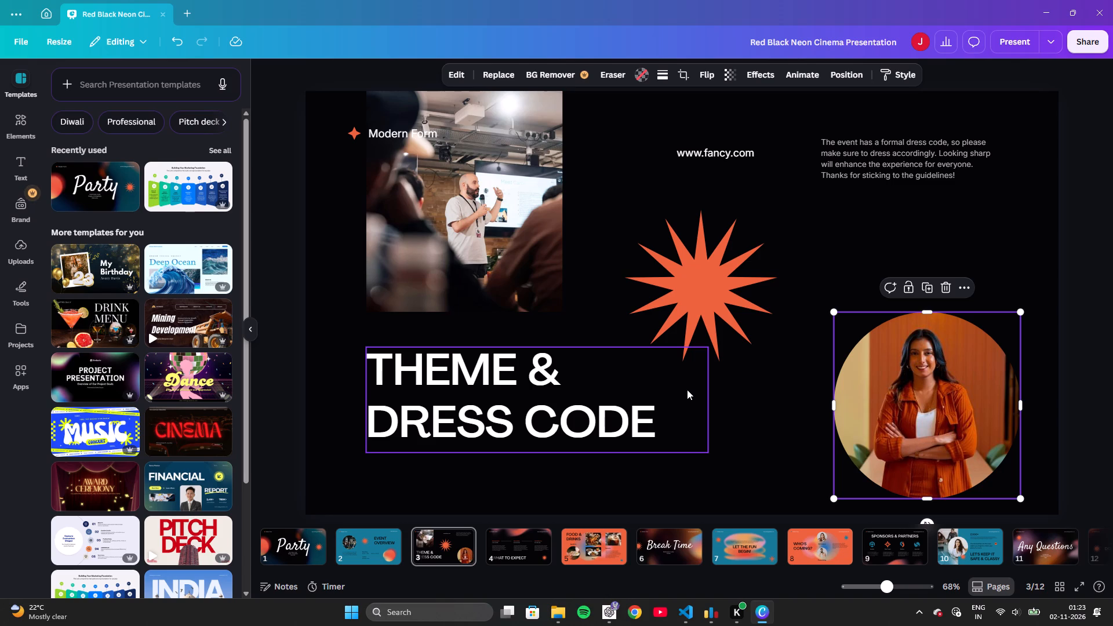
Delete the Modern Form label and the small orange star beside it from the Theme & Dress Code page.
click(409, 128)
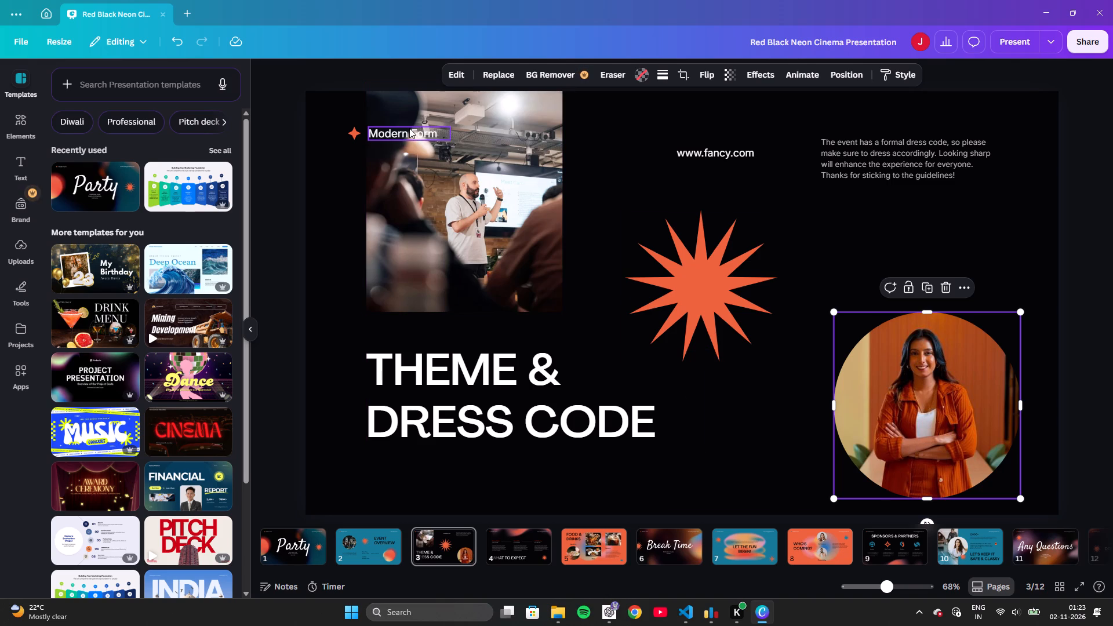
key(BackSpace)
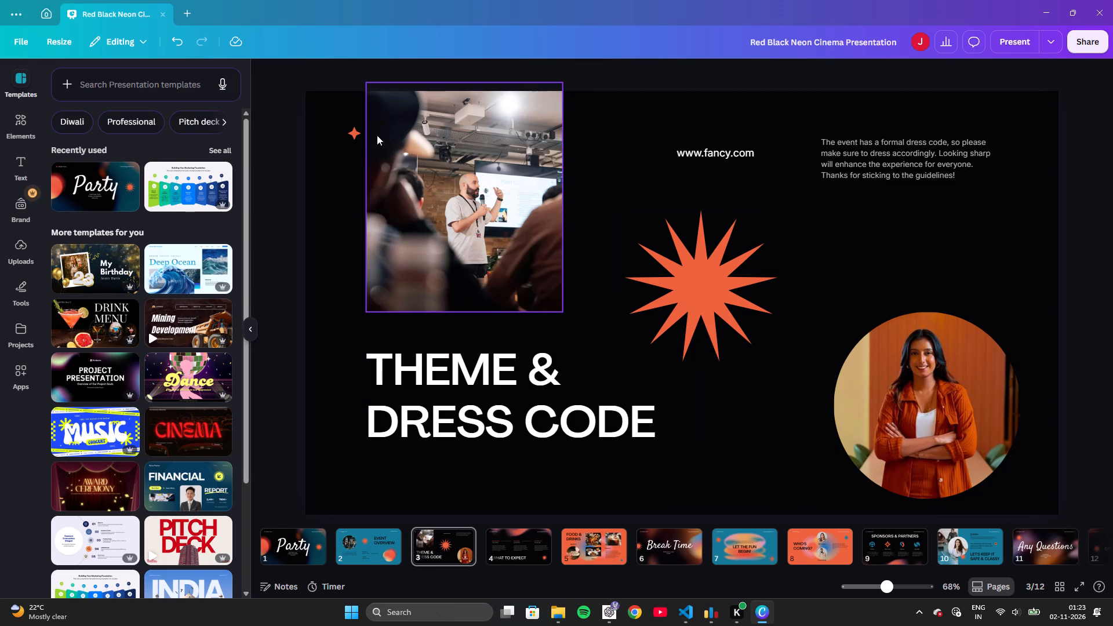
click(358, 134)
key(BackSpace)
click(493, 538)
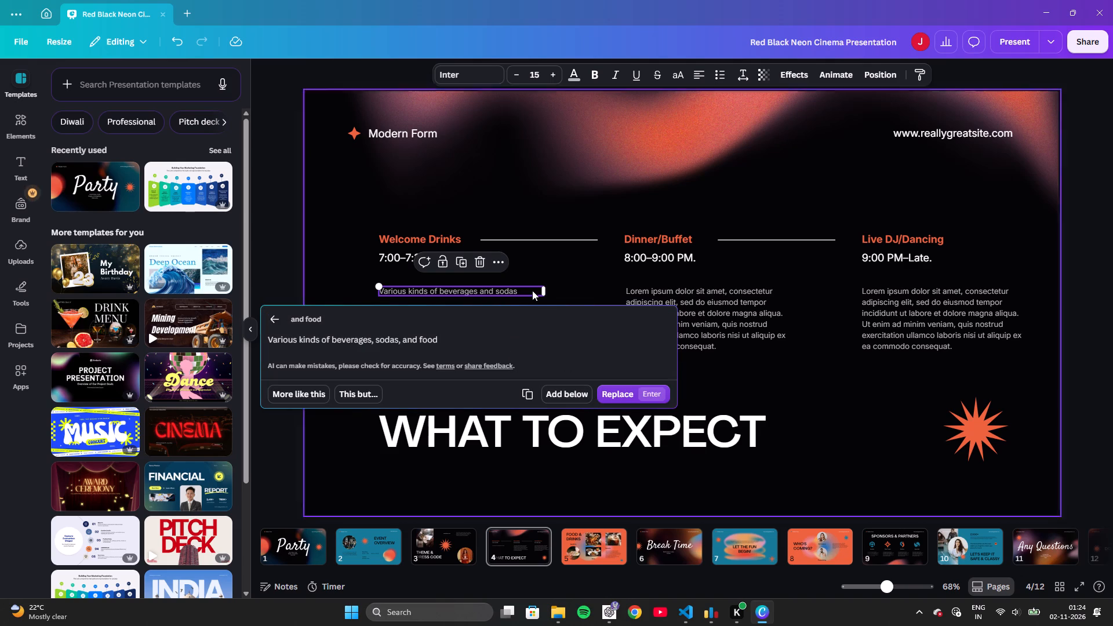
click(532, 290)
Append ",and food" to the end of the Welcome Drinks description on the What to Expect page.
click(526, 290)
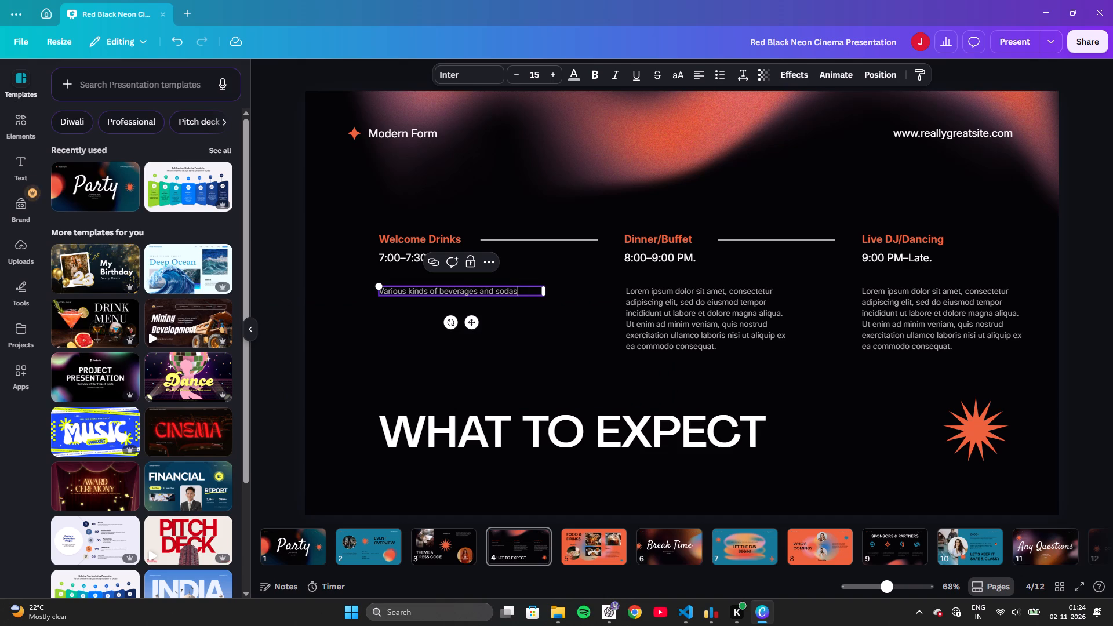
click(516, 294)
click(523, 290)
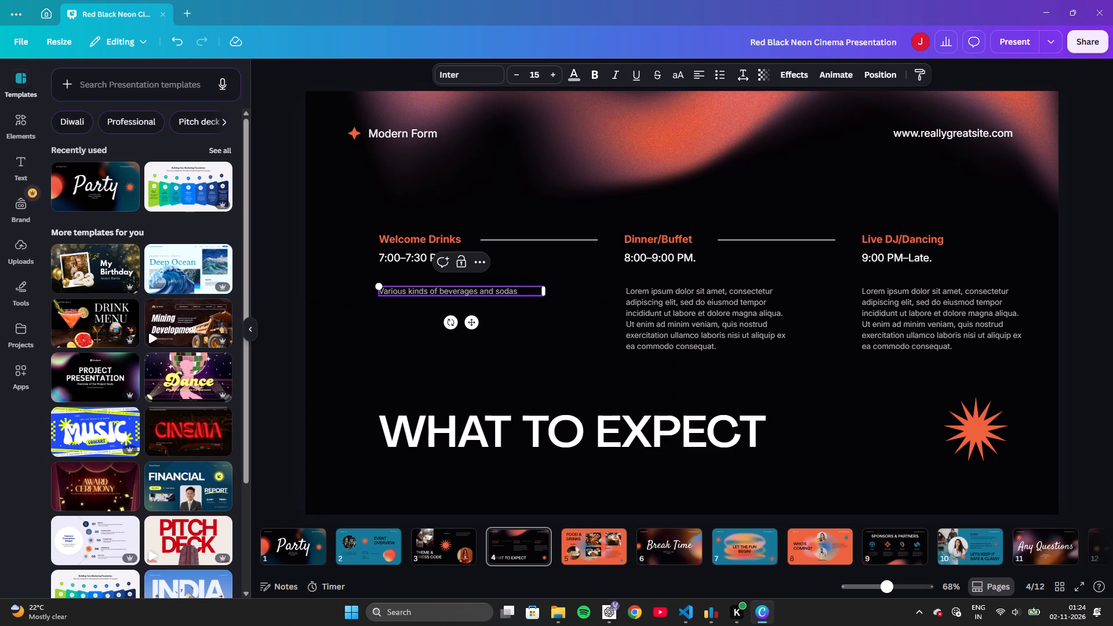
text(,fnd)
key(BackSpace)
key(BackSpace)
key(BackSpace)
text(and food)
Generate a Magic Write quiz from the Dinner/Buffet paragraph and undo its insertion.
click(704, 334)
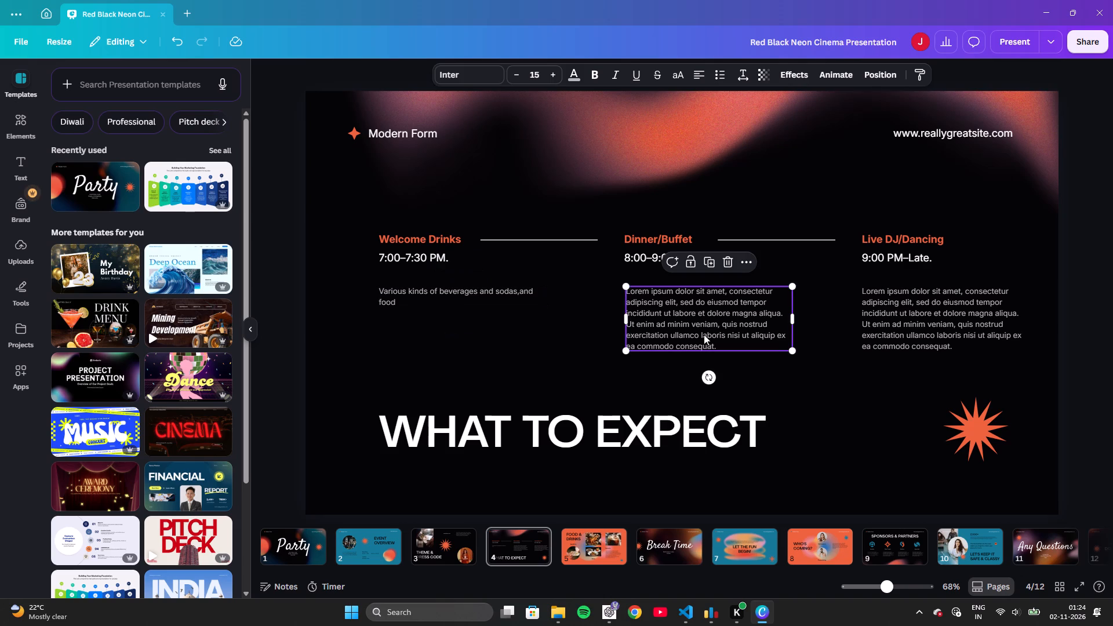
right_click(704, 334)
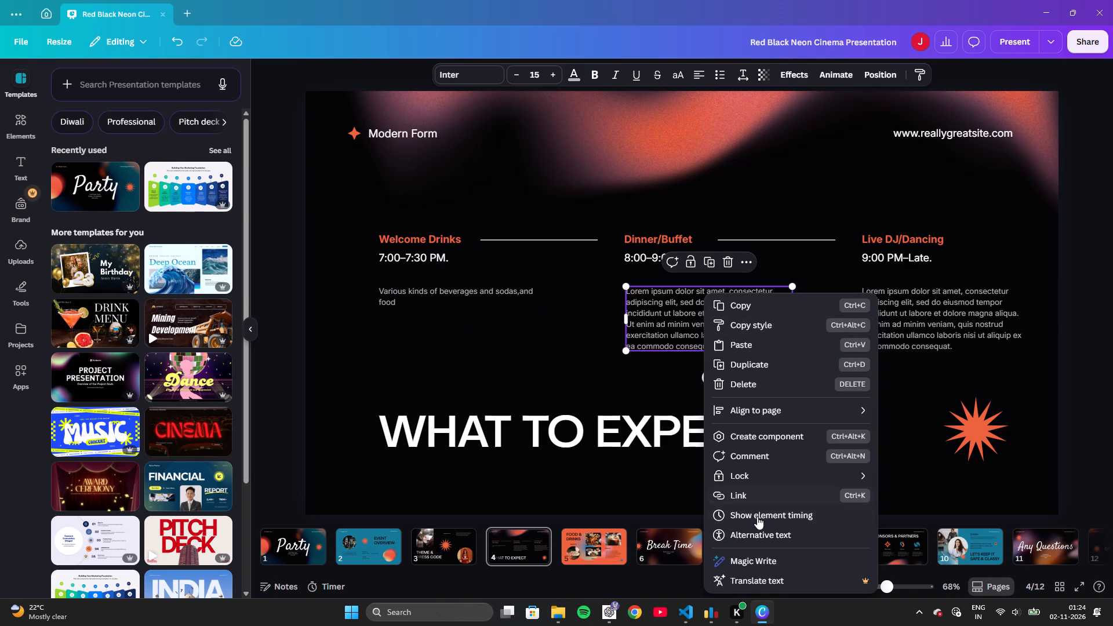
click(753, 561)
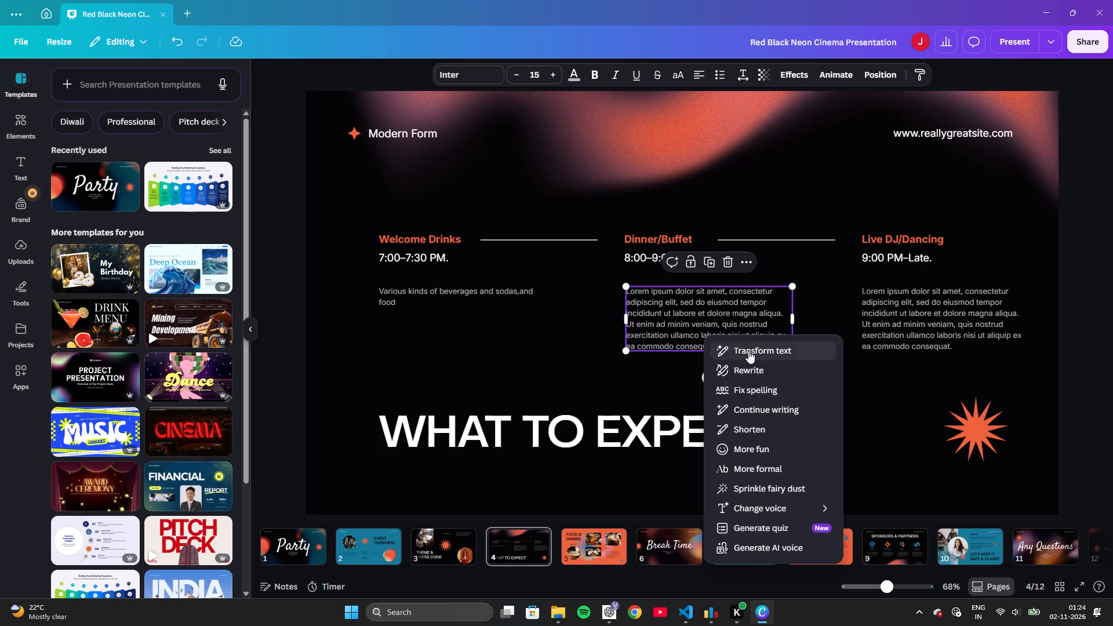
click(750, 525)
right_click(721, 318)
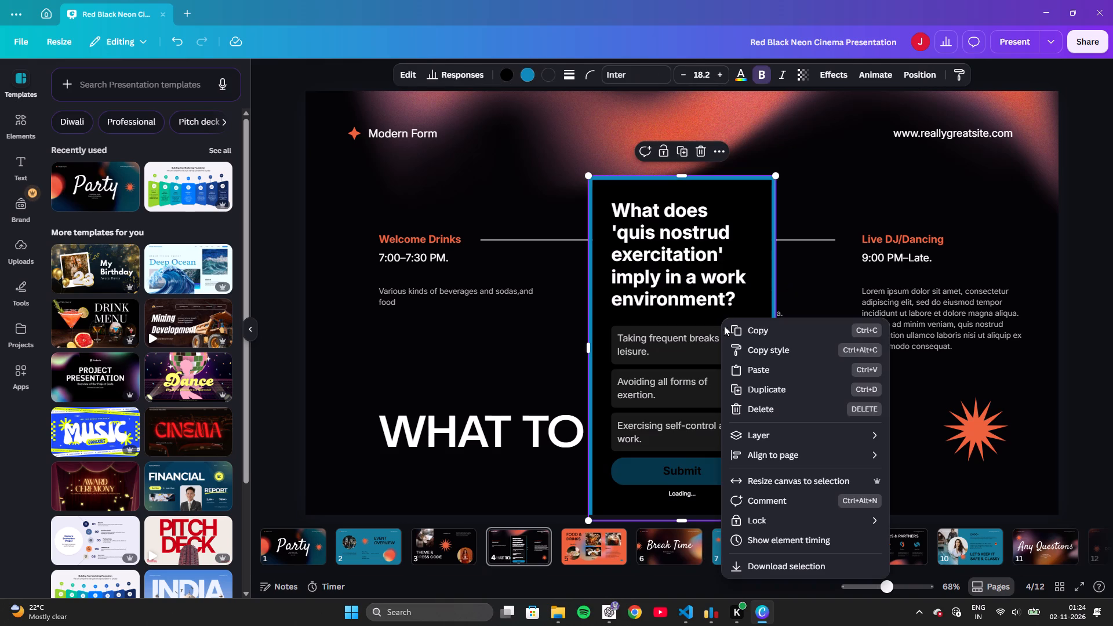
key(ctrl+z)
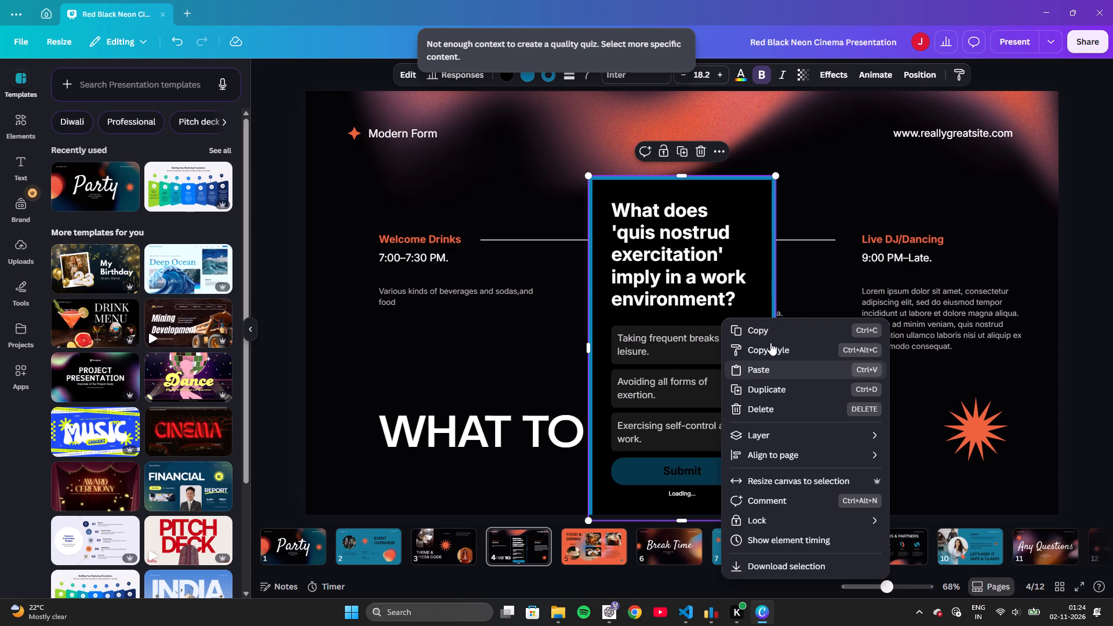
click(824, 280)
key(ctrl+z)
Start a Magic Write text transformation on the placeholder paragraph under Dinner/Buffet.
right_click(706, 326)
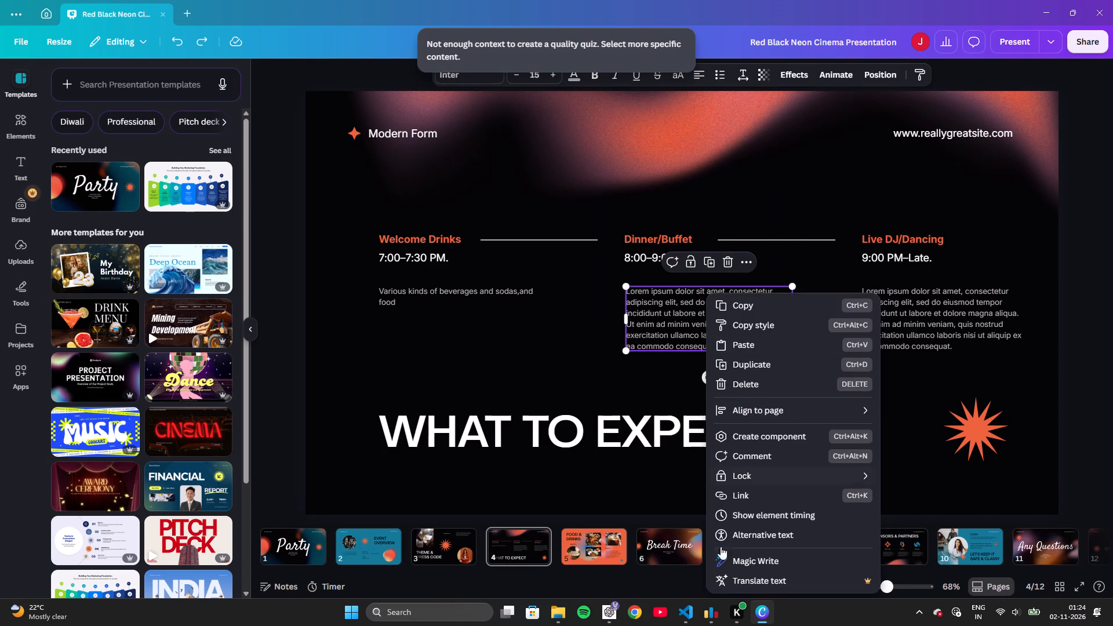
click(738, 568)
click(760, 346)
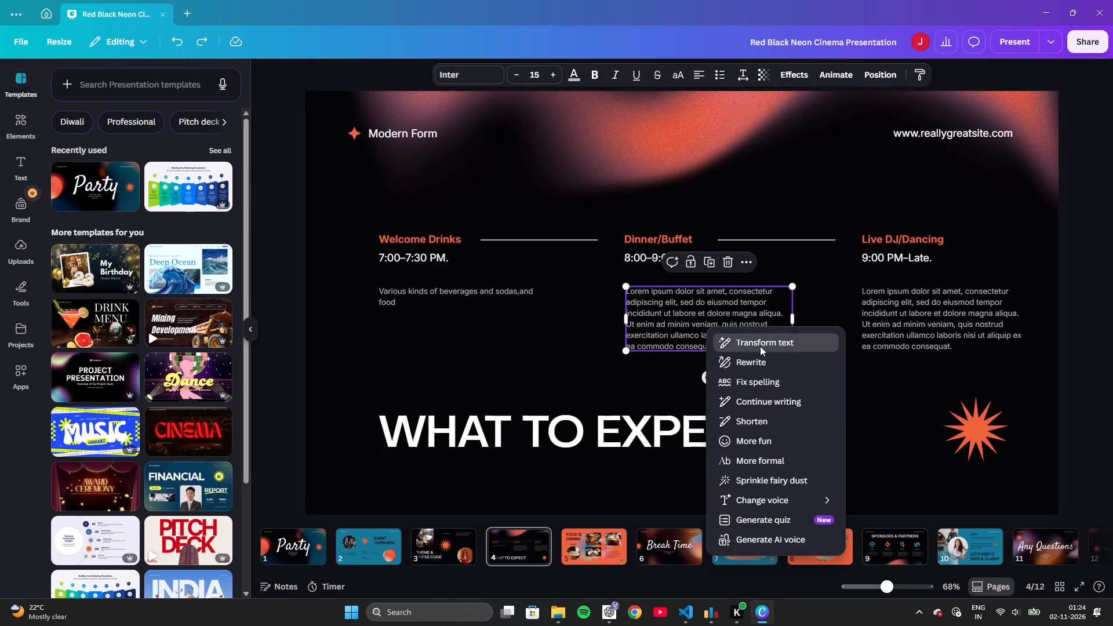
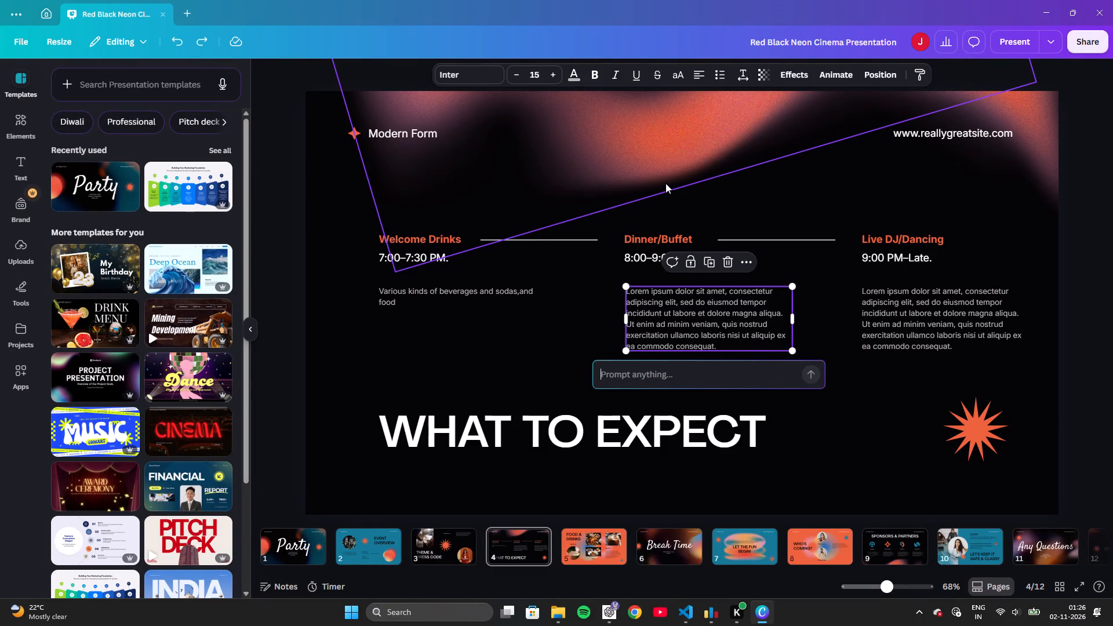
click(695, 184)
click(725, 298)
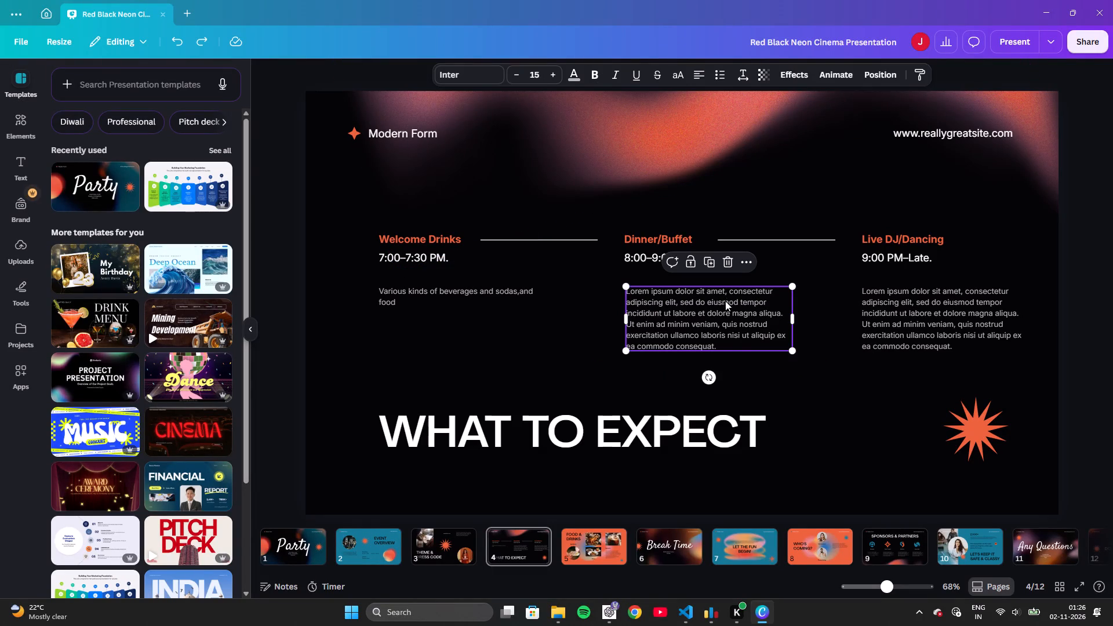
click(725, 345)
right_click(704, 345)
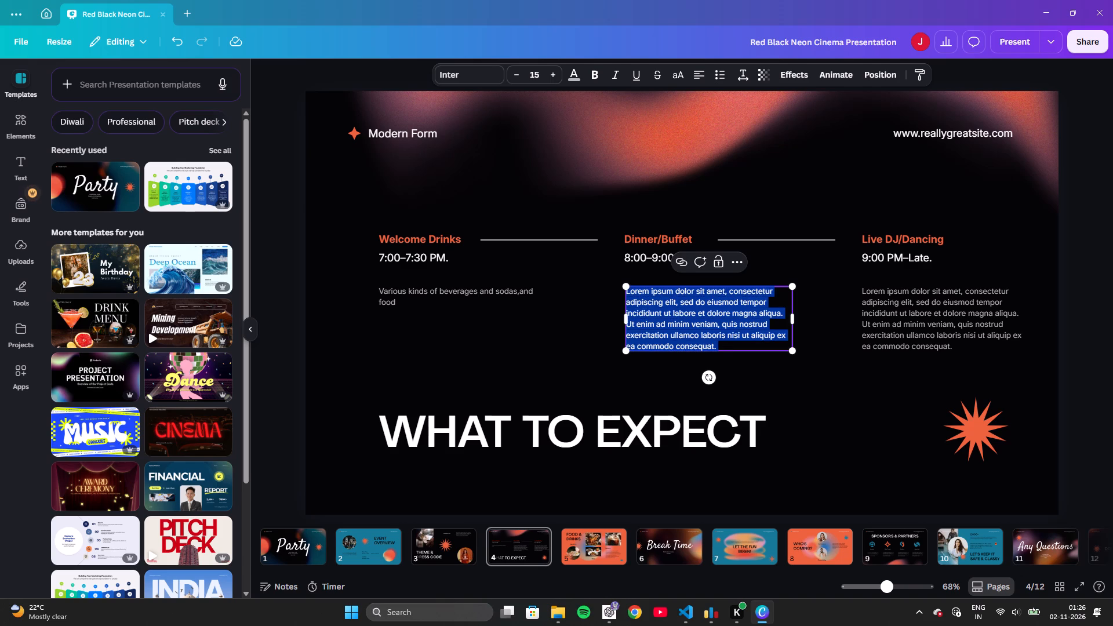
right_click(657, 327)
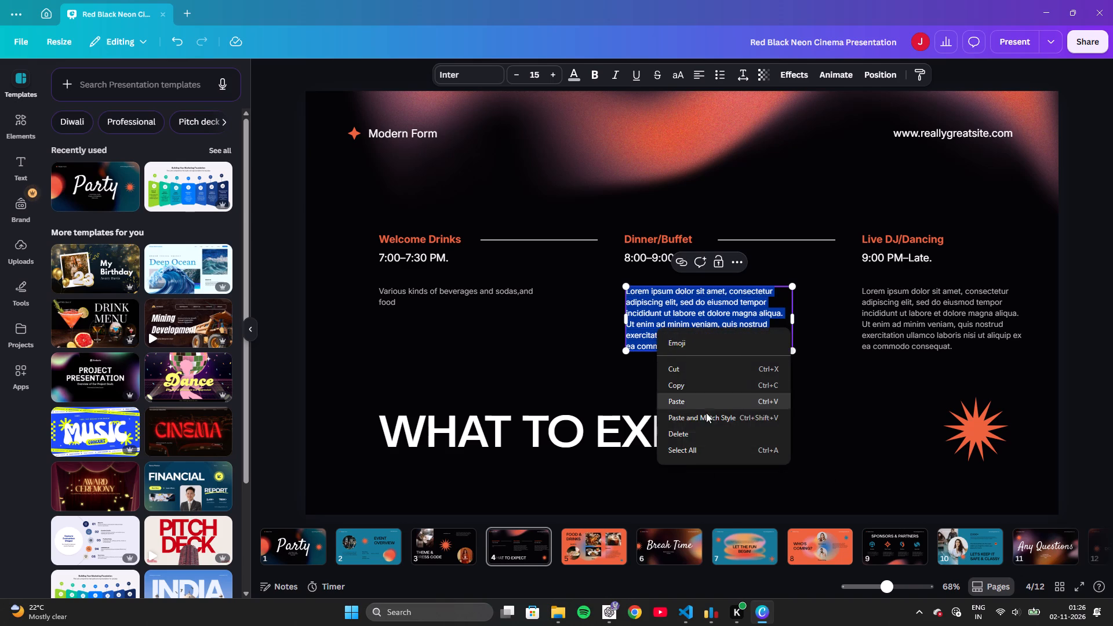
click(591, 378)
Replace the Dinner/Buffet placeholder paragraph with Magic Write transformed text from the prompt "many types of food and snaks and everyone can enjoy".
click(692, 342)
right_click(692, 342)
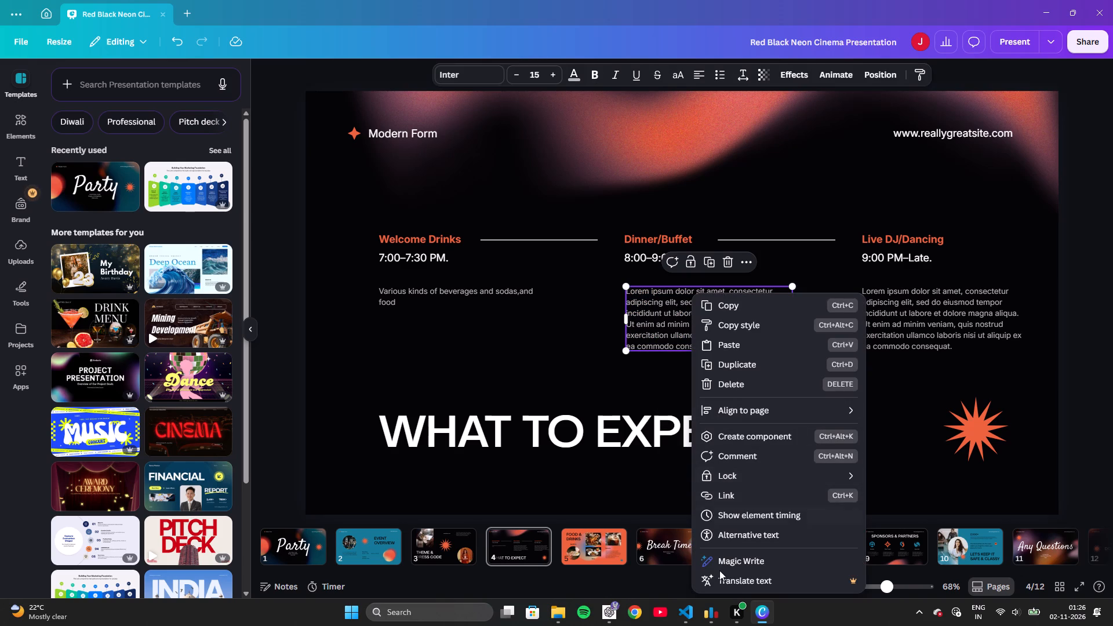
click(725, 567)
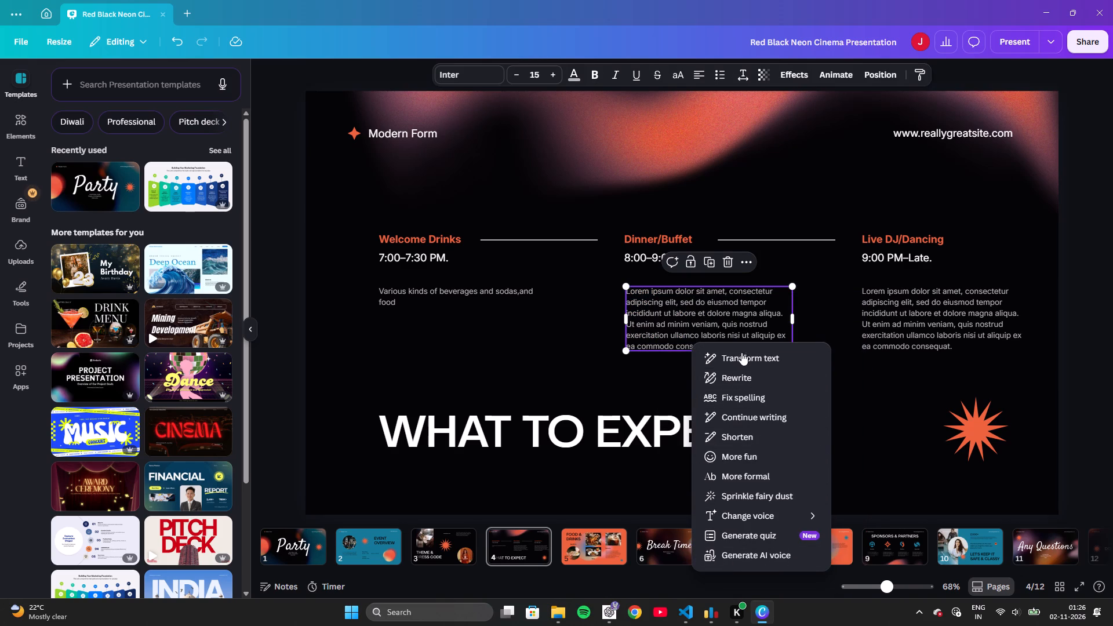
click(741, 354)
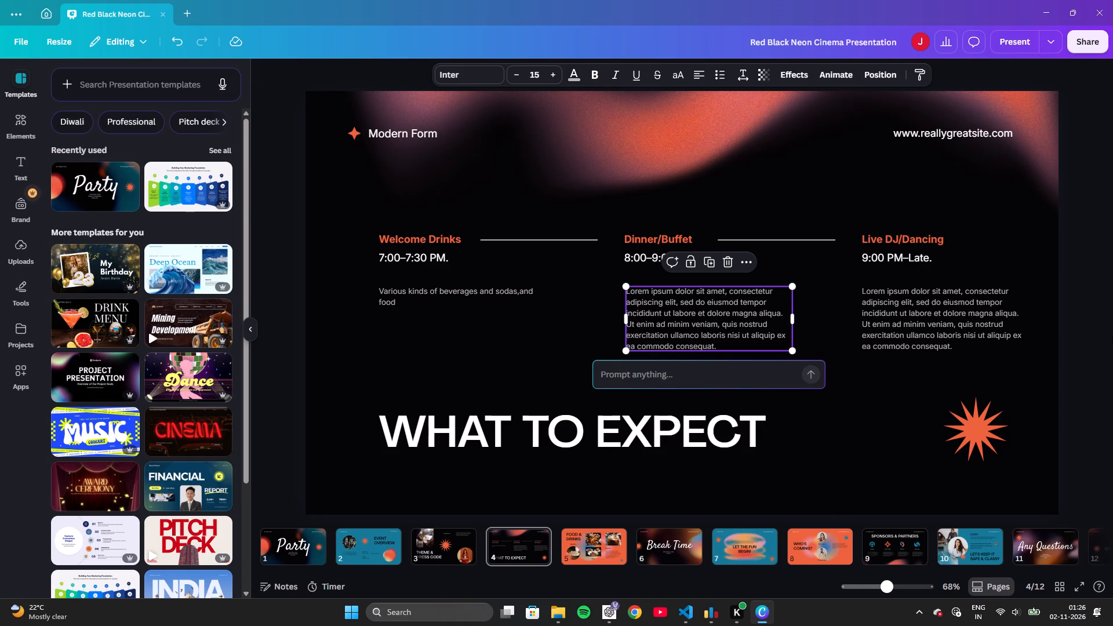
text(mant)
key(space)
key(BackSpace)
text(y)
key(space)
key(BackSpace)
key(BackSpace)
key(BackSpace)
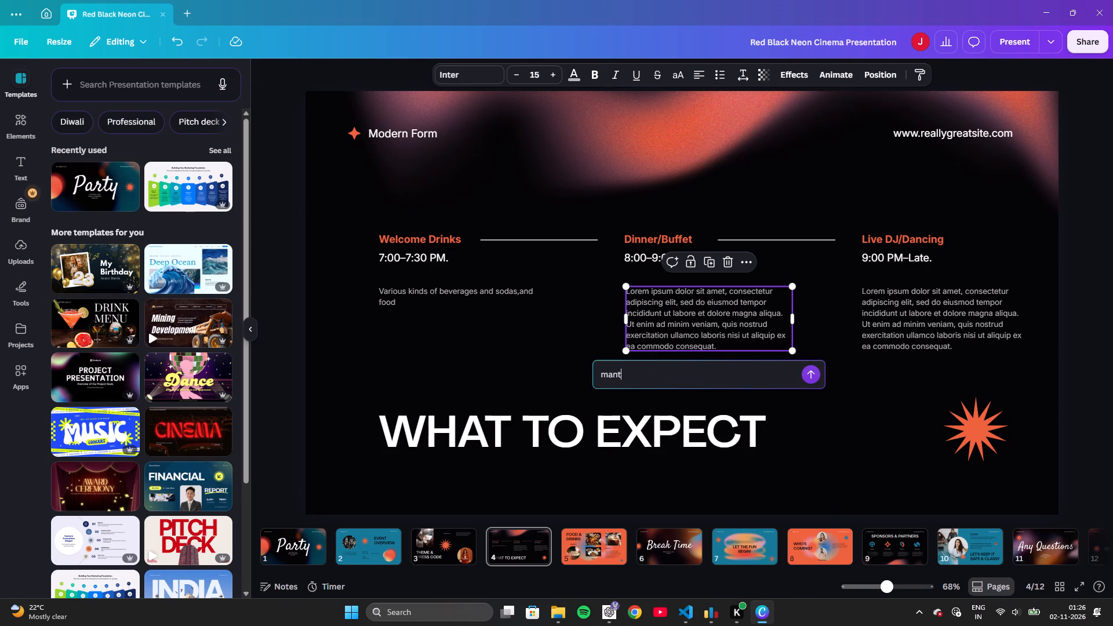
text(y r)
key(BackSpace)
text(types of food and snak)
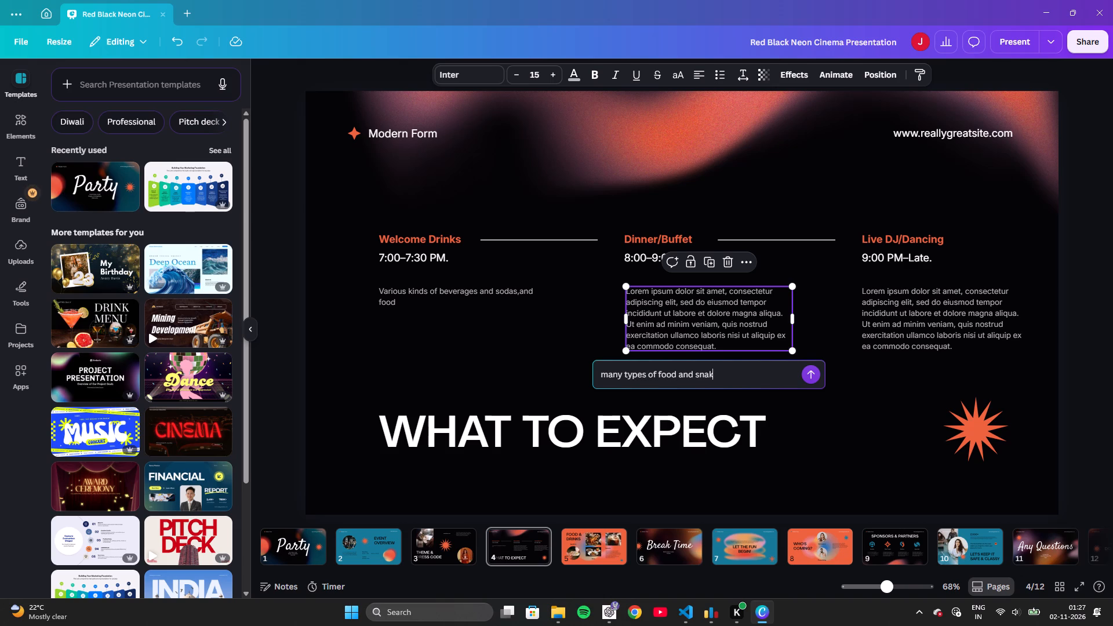
text(s and)
key(space)
text(everyone cna)
key(space)
key(BackSpace)
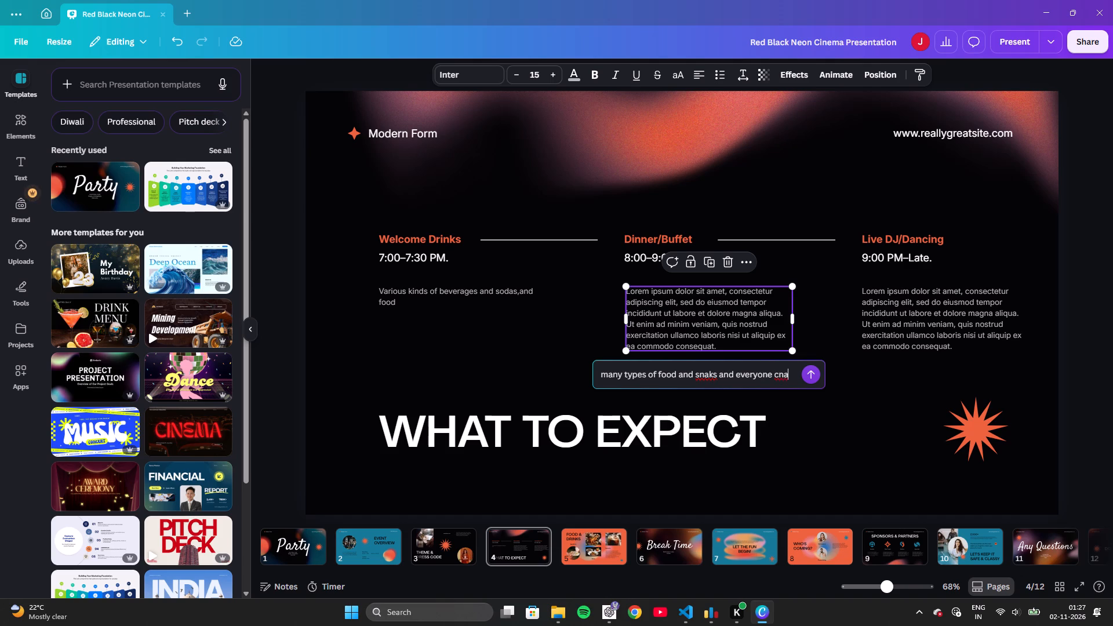
key(BackSpace)
key(a)
key(BackSpace)
key(BackSpace)
text(an in)
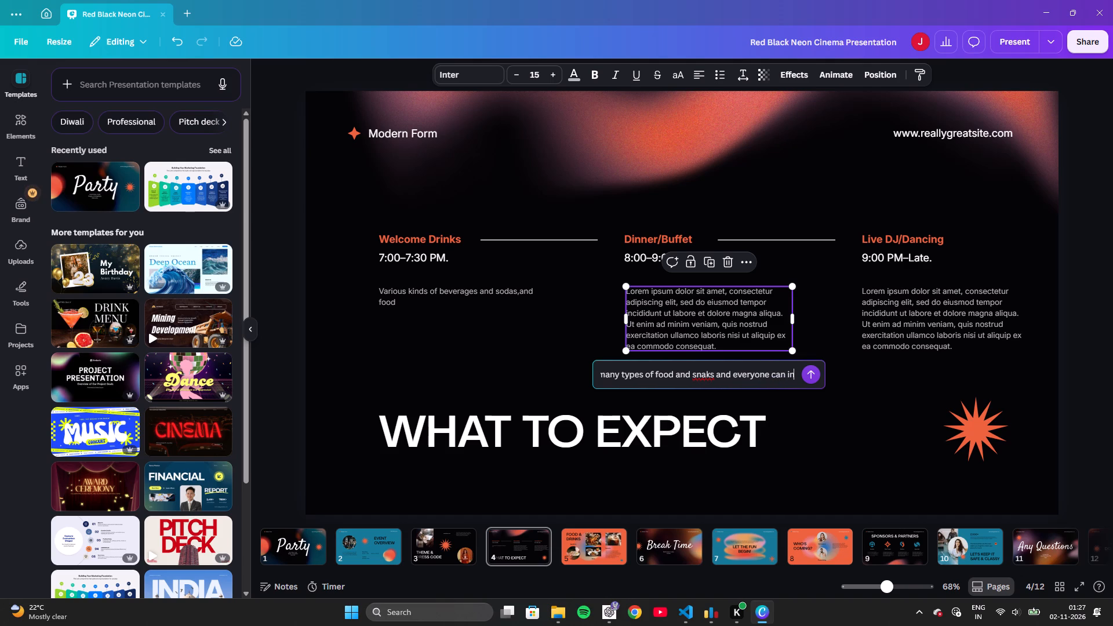
key(BackSpace)
key(BackSpace)
text(ej)
key(BackSpace)
key(n)
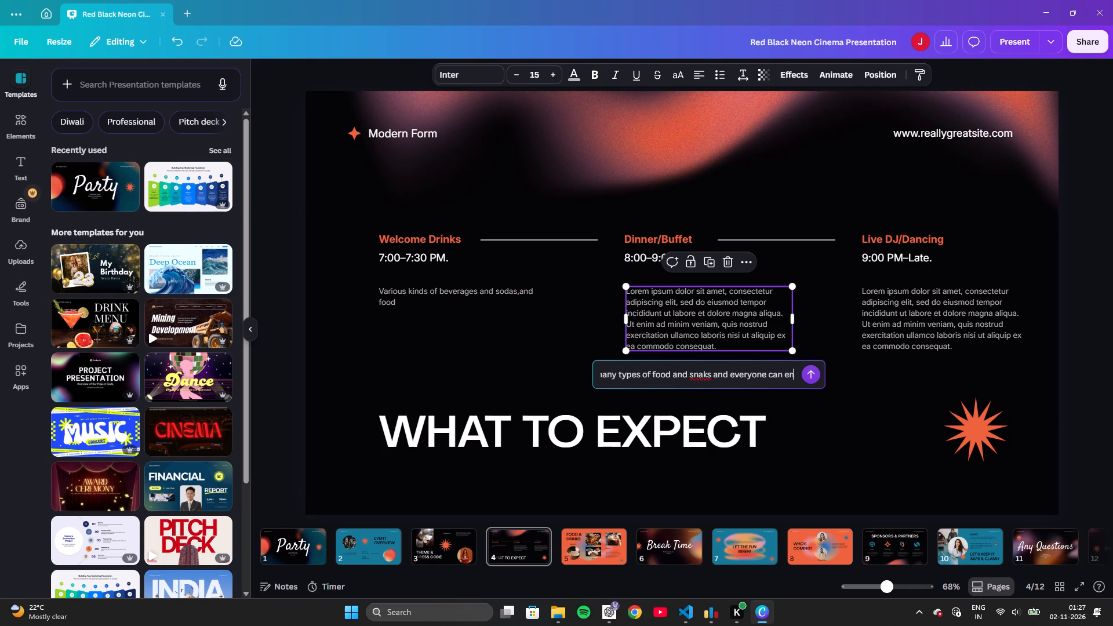
text(joy)
key(Return)
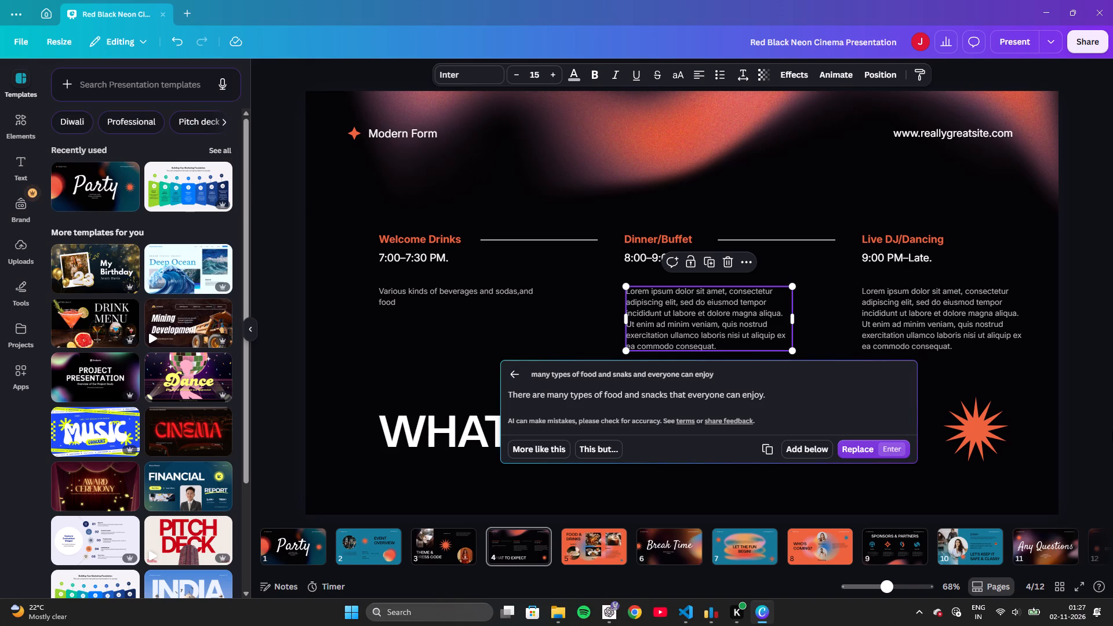
click(859, 463)
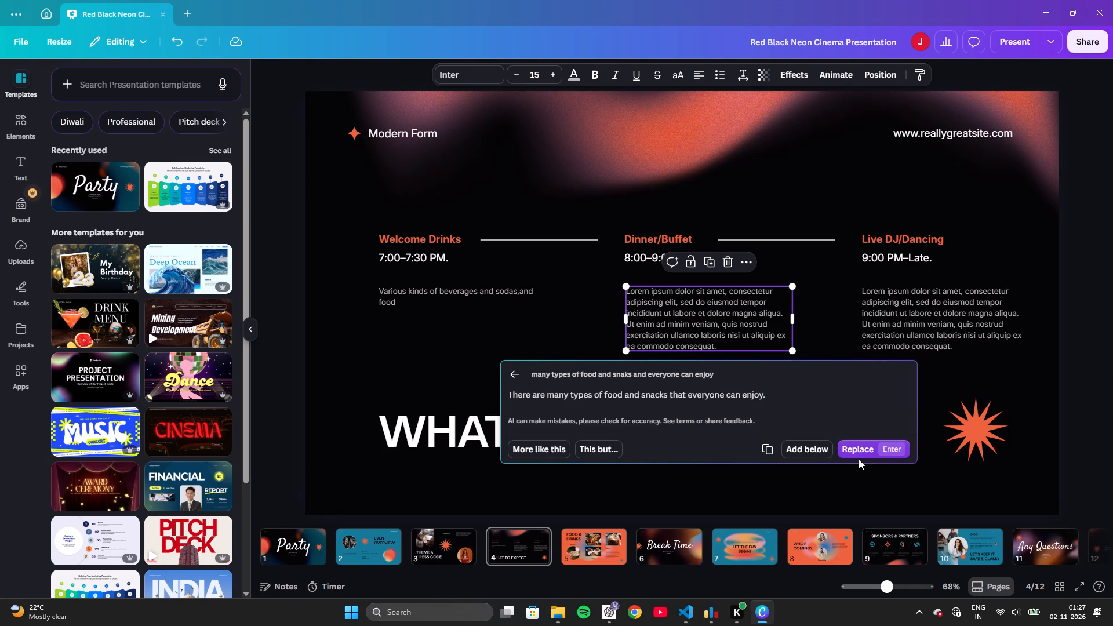
click(859, 458)
click(925, 216)
Replace the Live DJ/Dancing placeholder paragraph with Magic Write transformed text from the prompt "your populare song and dancing with your frined".
click(929, 300)
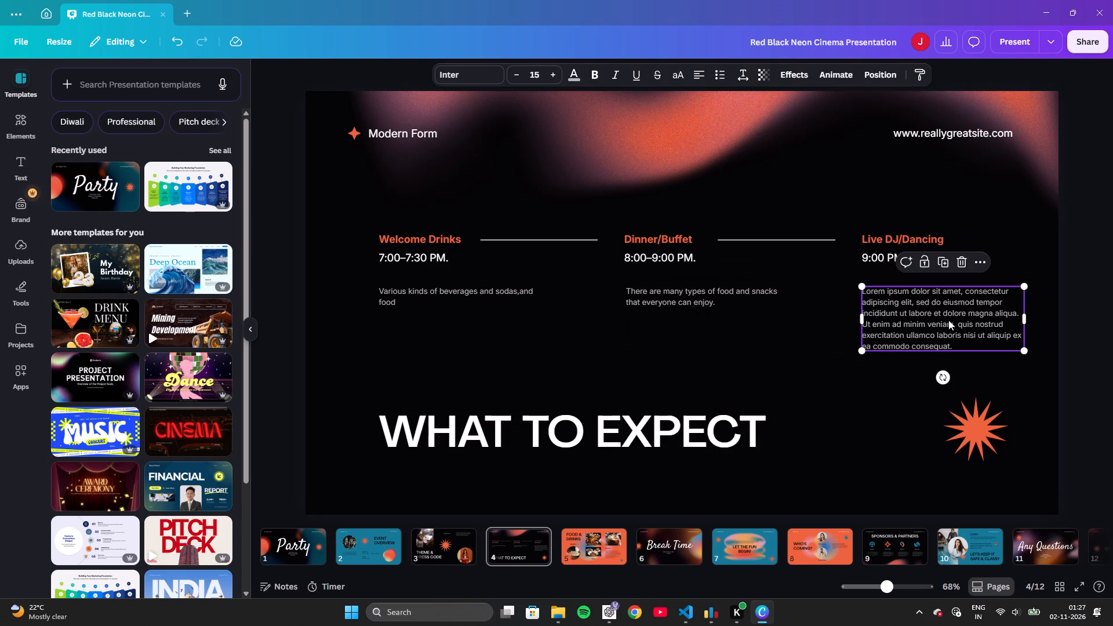
right_click(966, 327)
click(866, 561)
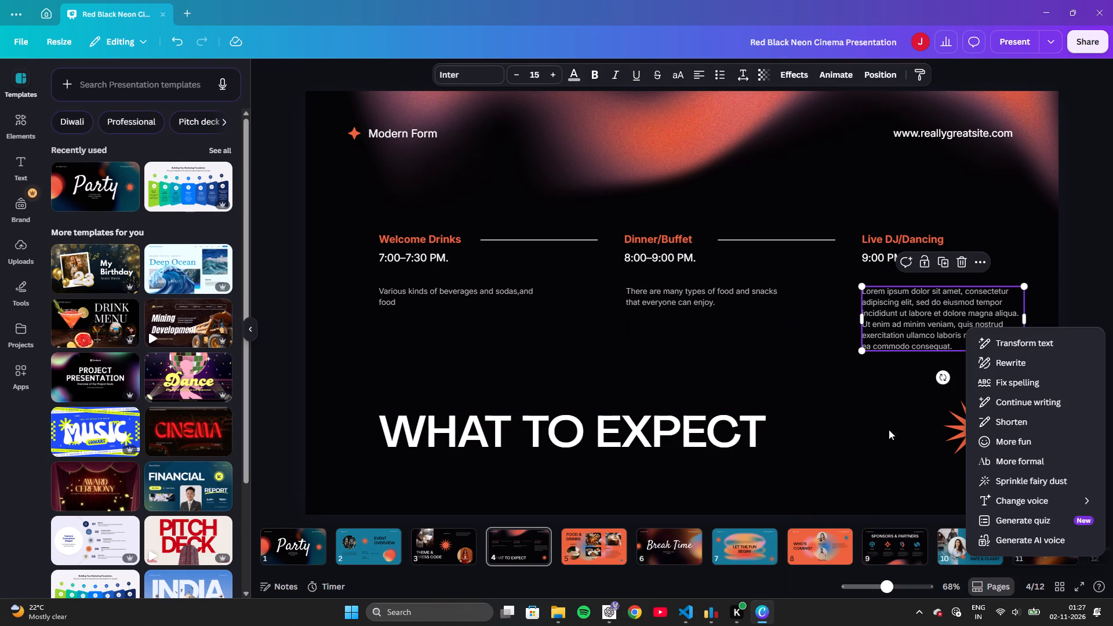
click(1020, 351)
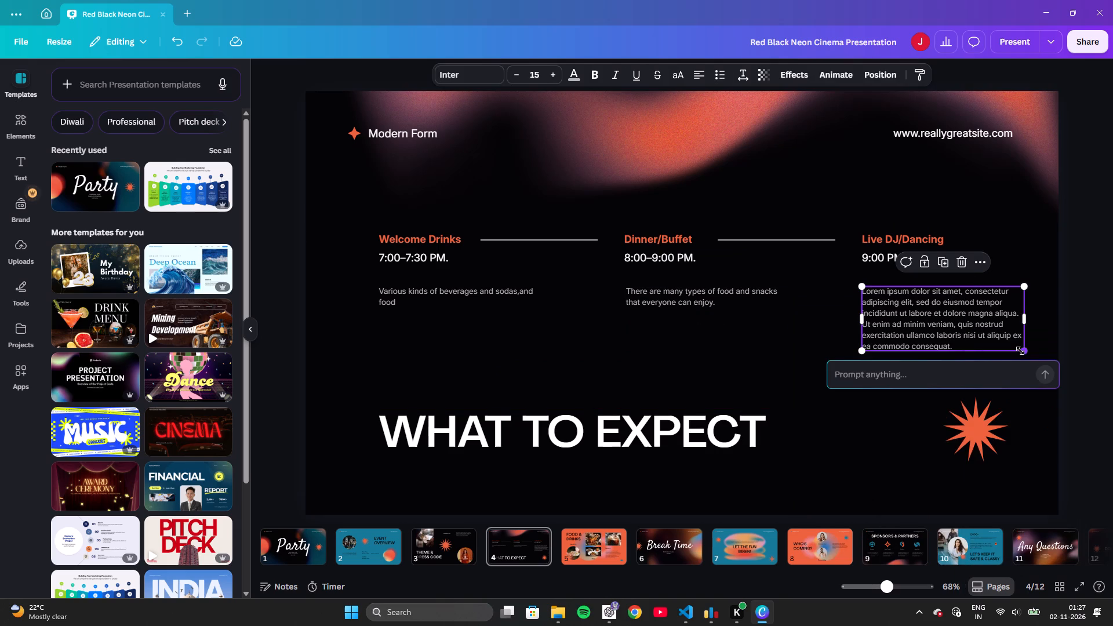
text(your)
key(space)
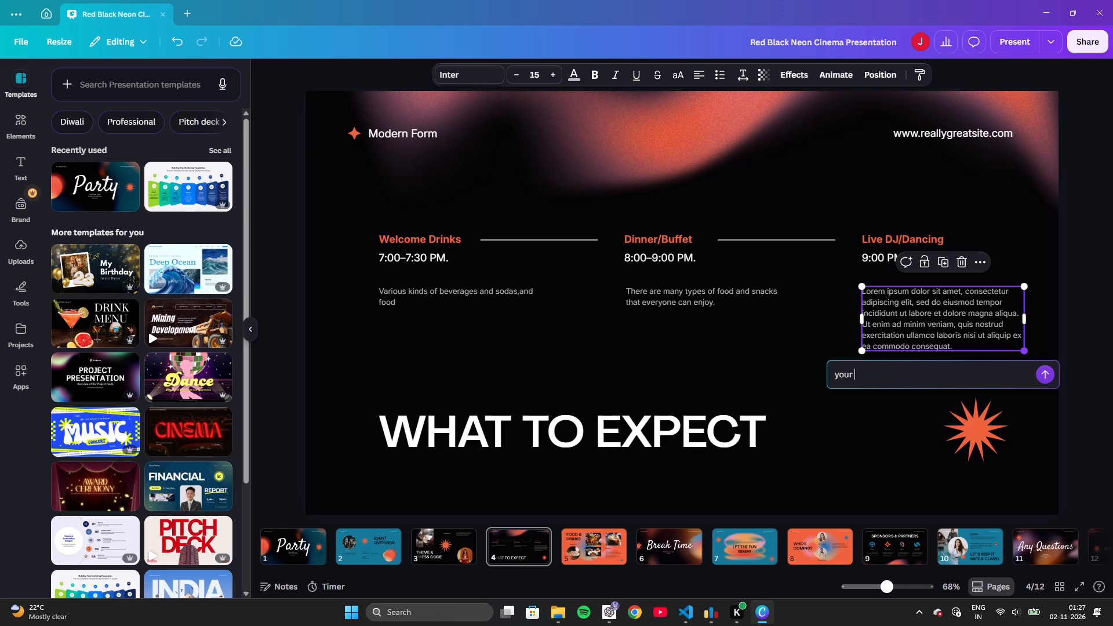
text(poper)
key(BackSpace)
key(BackSpace)
key(BackSpace)
key(BackSpace)
text(up)
key(BackSpace)
key(BackSpace)
key(BackSpace)
key(p)
text(op)
text(ulare song and)
key(space)
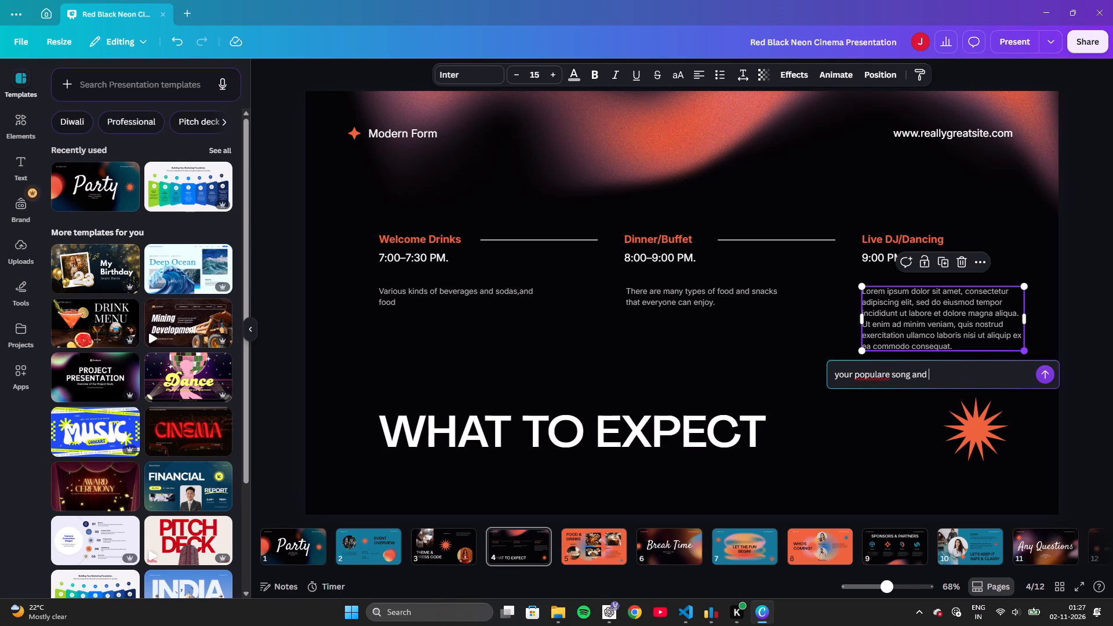
text(dra)
key(BackSpace)
key(BackSpace)
key(a)
text(ns)
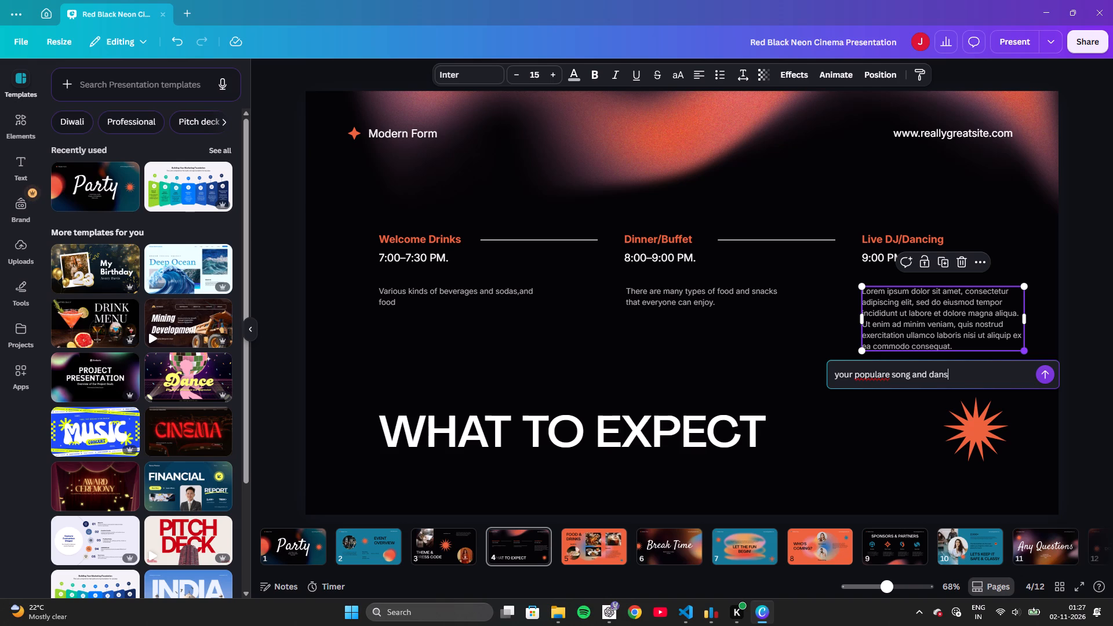
key(space)
key(BackSpace)
key(BackSpace)
key(BackSpace)
key(BackSpace)
text(ans)
key(space)
key(BackSpace)
key(BackSpace)
key(c)
text(sa)
key(space)
key(BackSpace)
key(BackSpace)
key(BackSpace)
text(ing whi)
key(BackSpace)
key(BackSpace)
text(ith)
key(space)
text(your)
key(space)
text(frined)
key(Return)
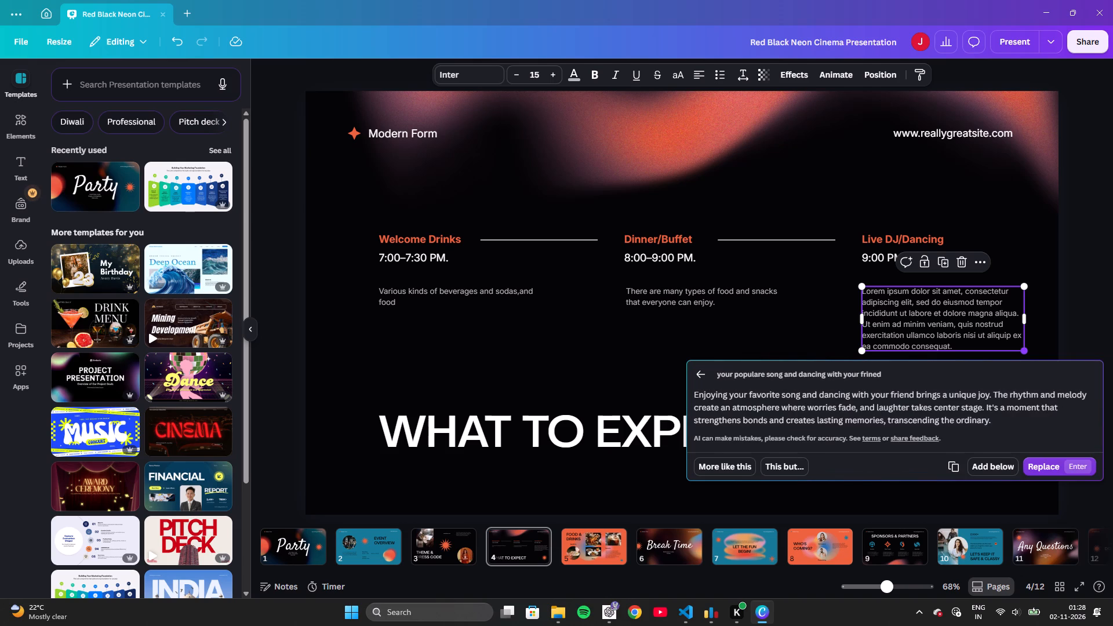
click(1044, 468)
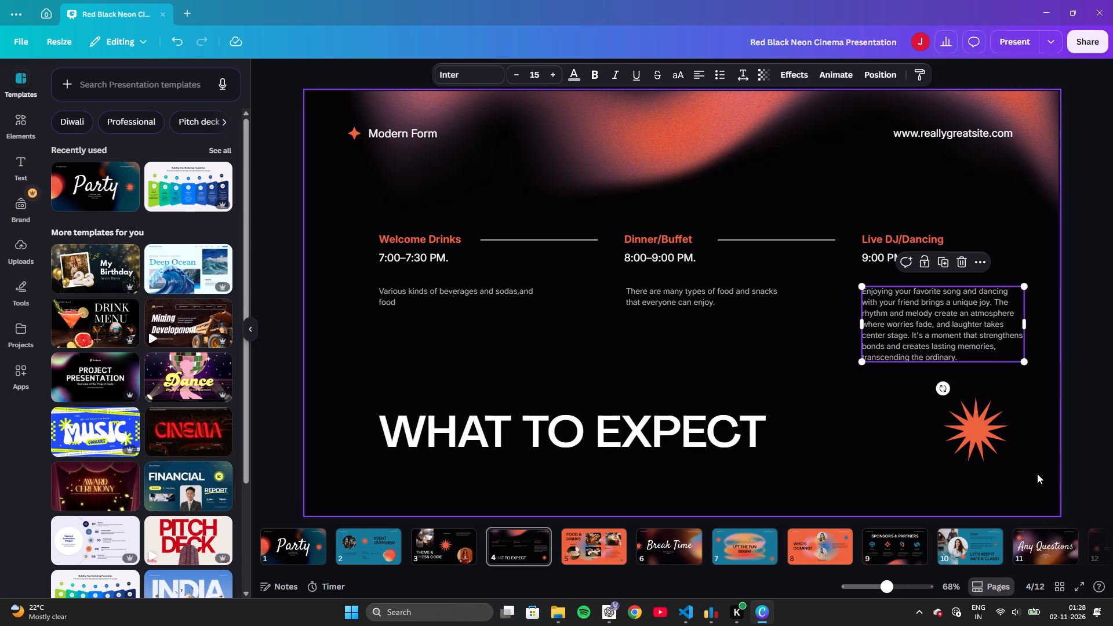
Go to page 5, the Food & Drinks page.
click(597, 549)
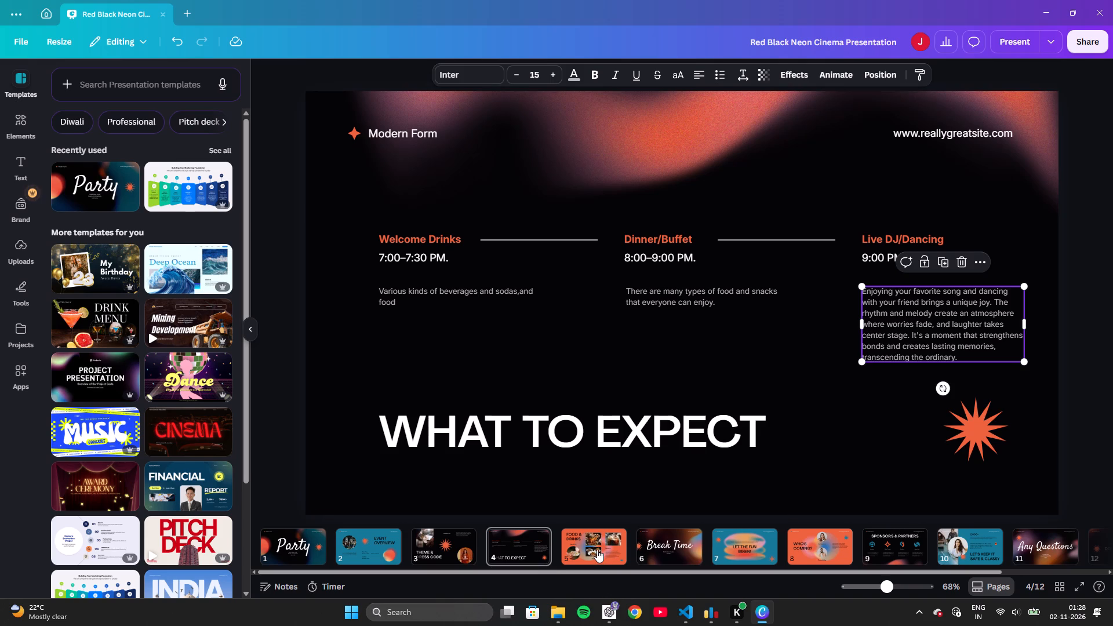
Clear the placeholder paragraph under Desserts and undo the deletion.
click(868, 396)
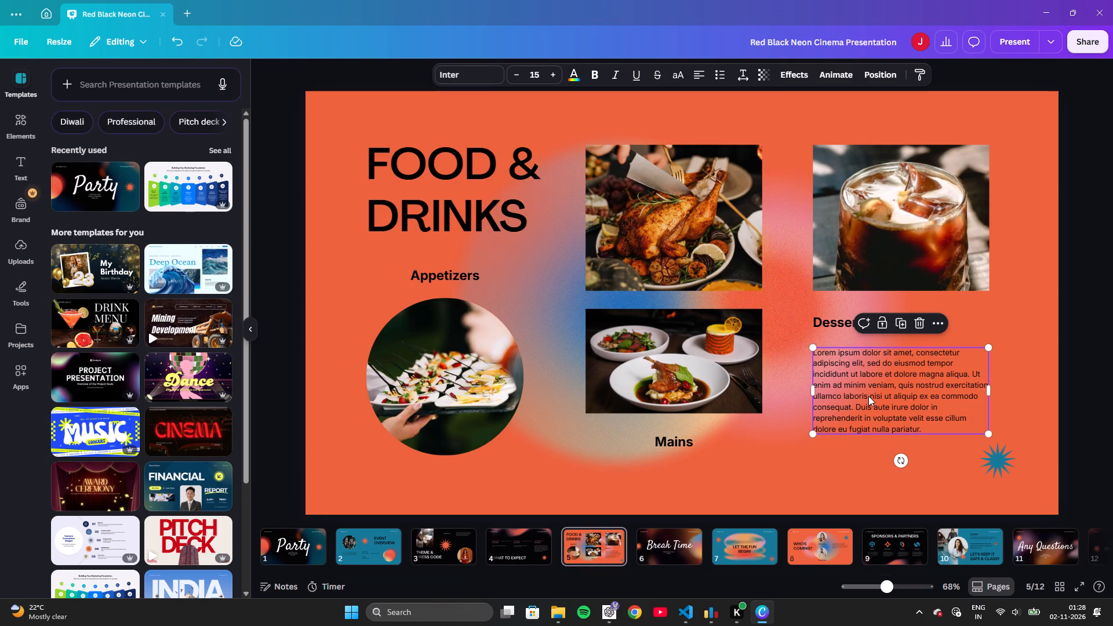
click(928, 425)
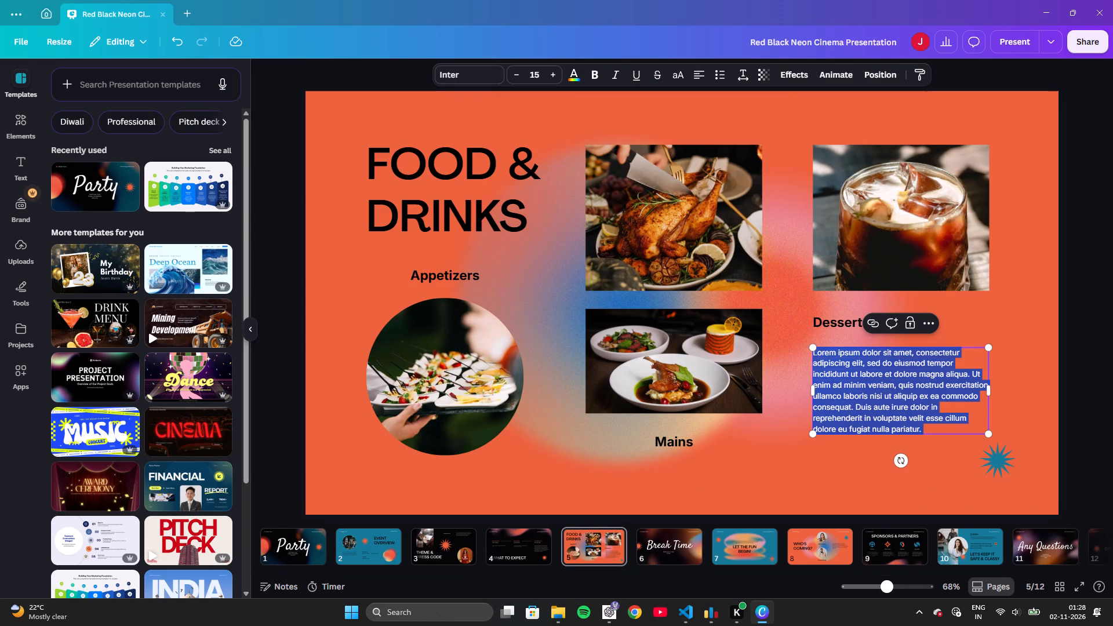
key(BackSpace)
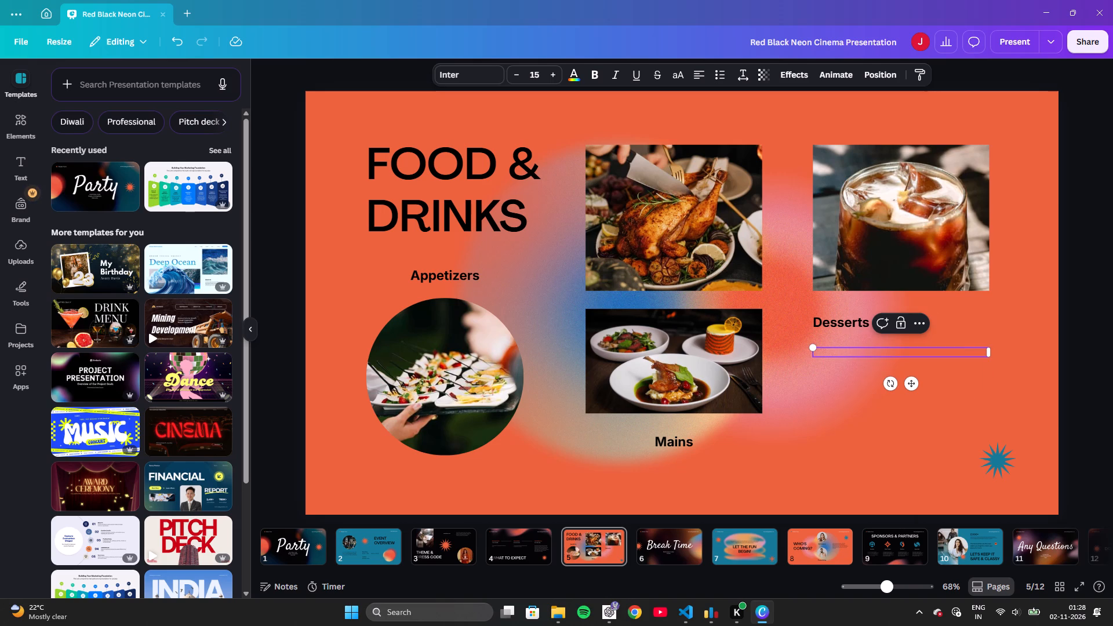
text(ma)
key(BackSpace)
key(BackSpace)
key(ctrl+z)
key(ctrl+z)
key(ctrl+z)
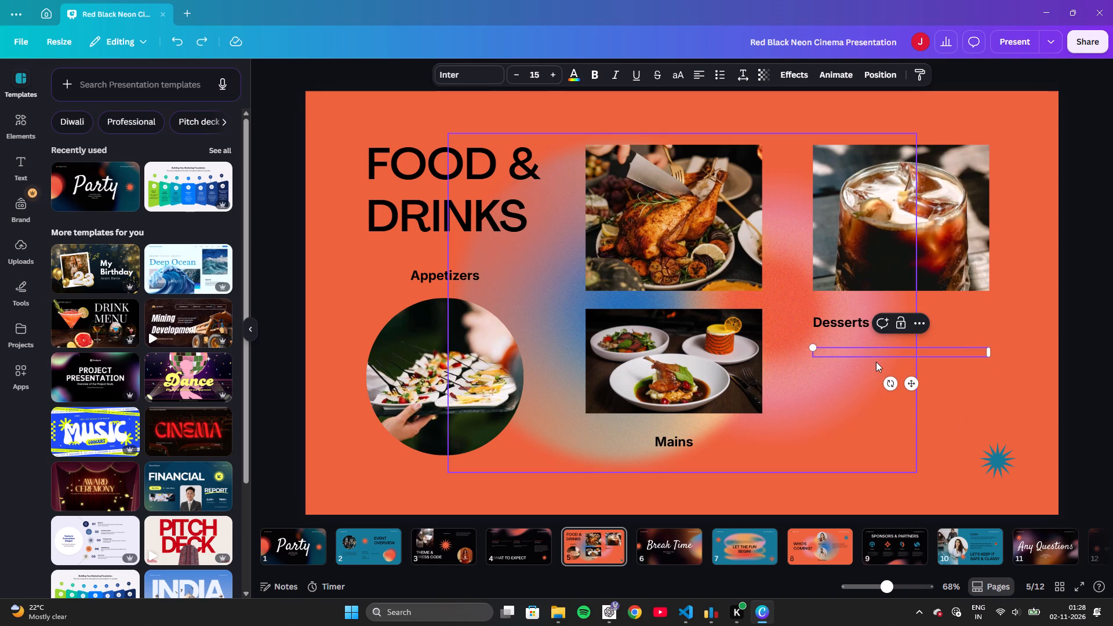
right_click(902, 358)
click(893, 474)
Replace the Desserts placeholder paragraph with Magic Write transformed text from the prompt "many tyeps od food and drinks".
right_click(846, 396)
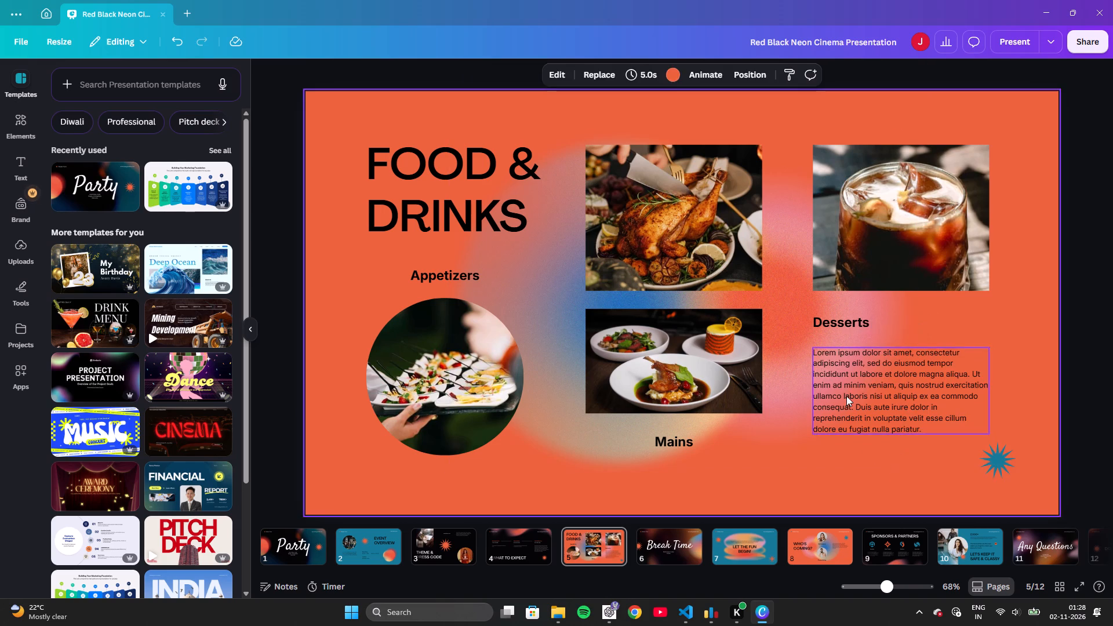
click(895, 552)
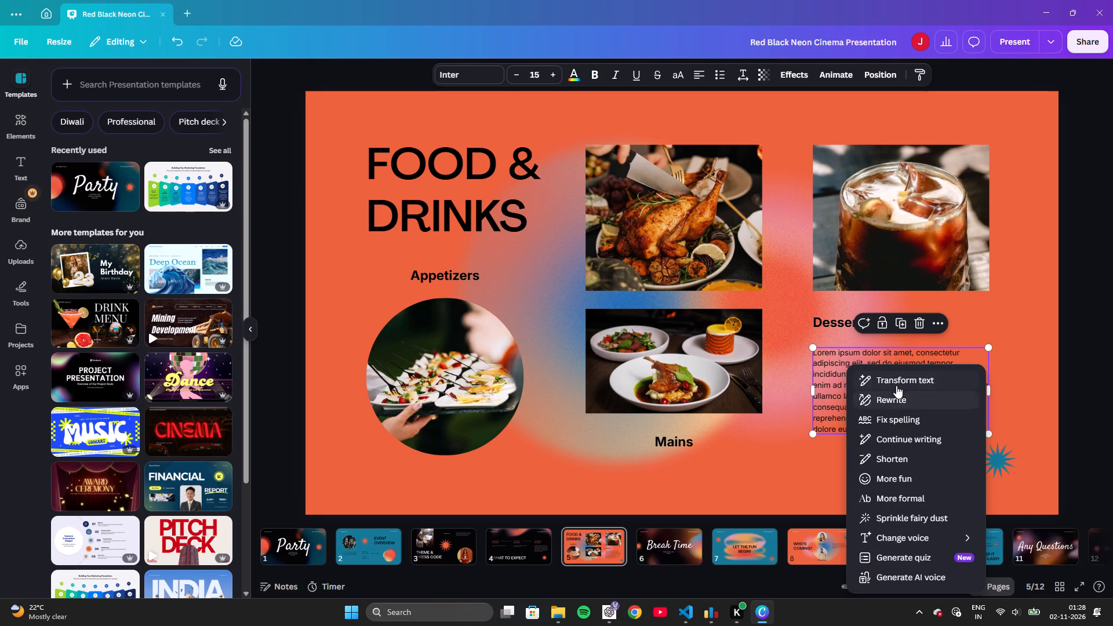
click(896, 385)
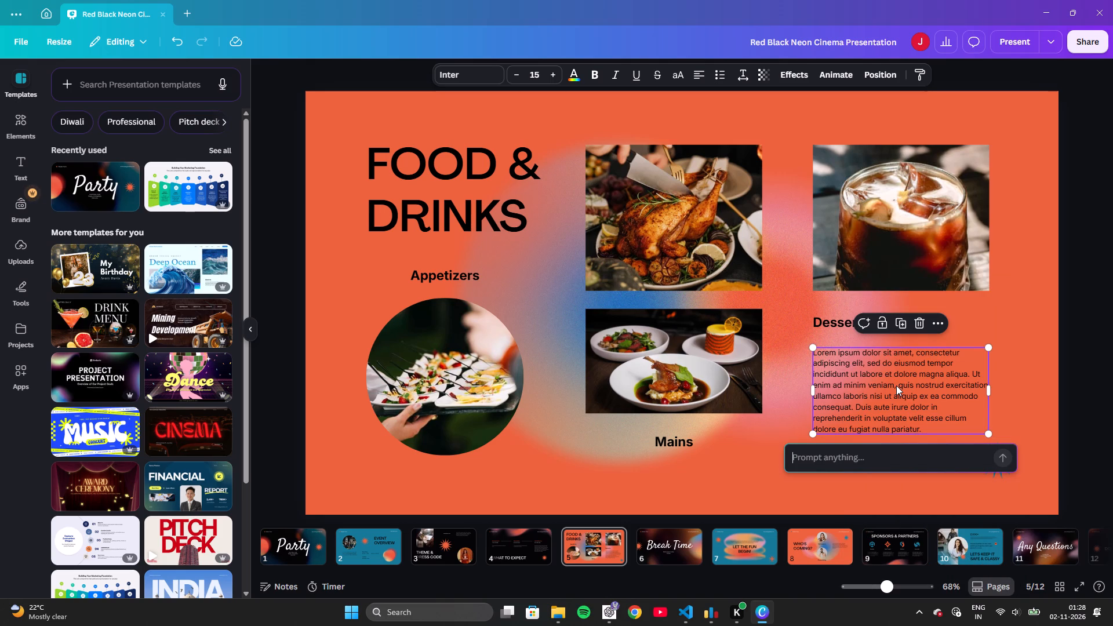
text(many)
key(space)
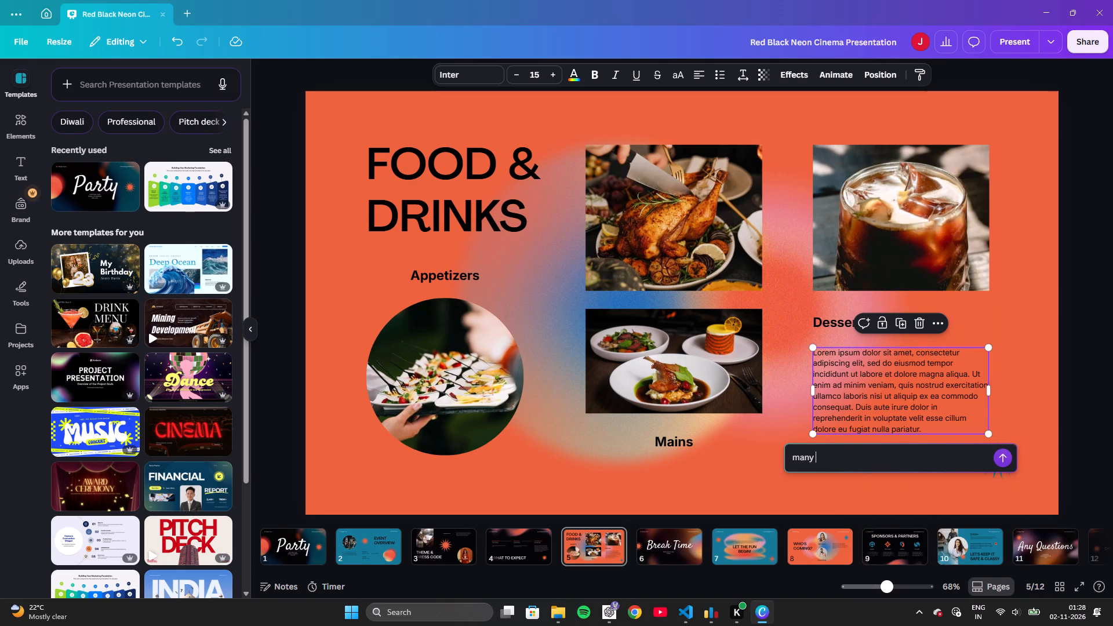
text(tyeps od)
key(space)
text(food and drinks)
key(Return)
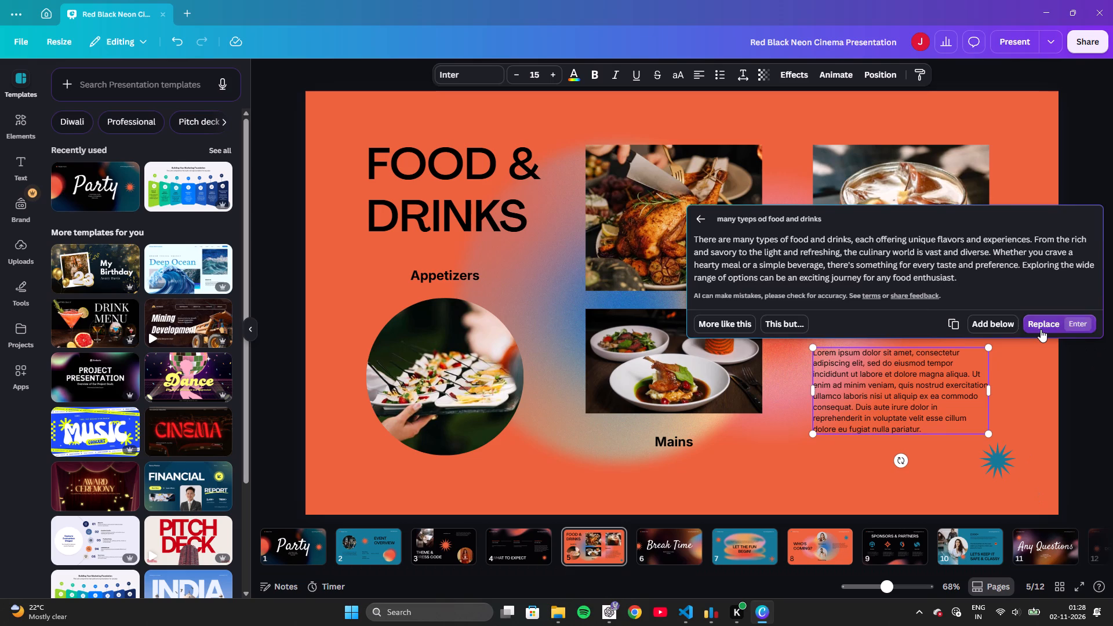
click(1041, 329)
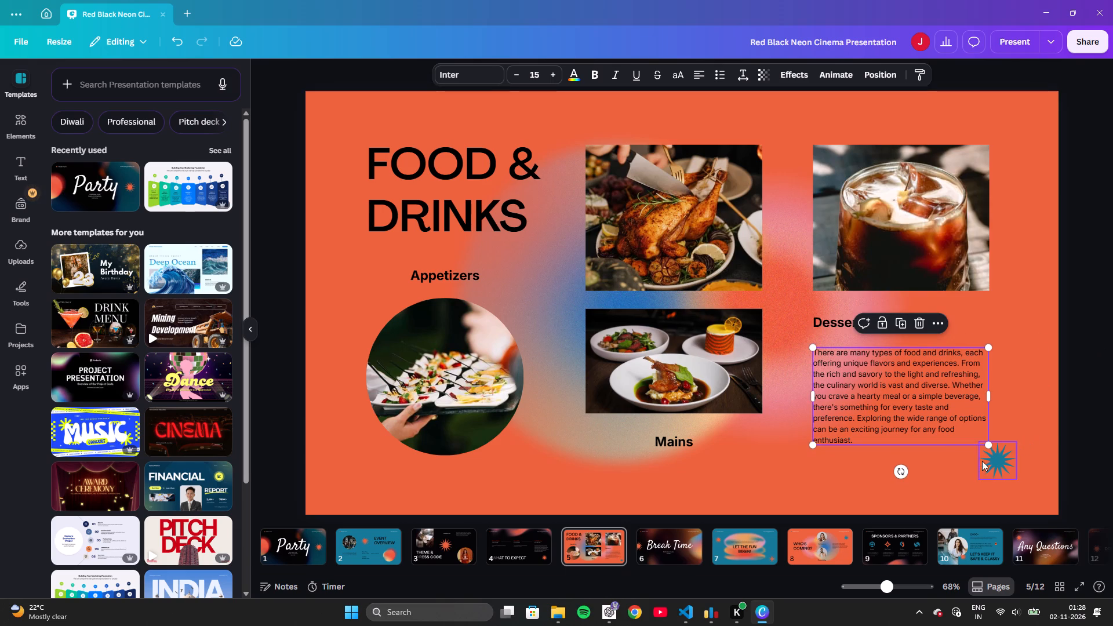
click(801, 490)
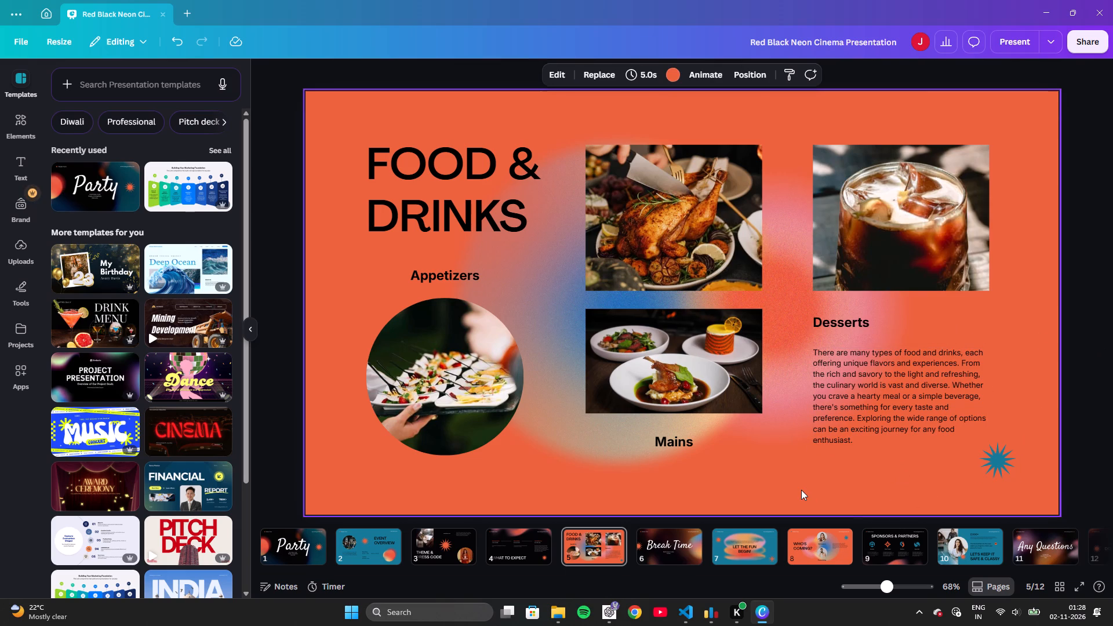
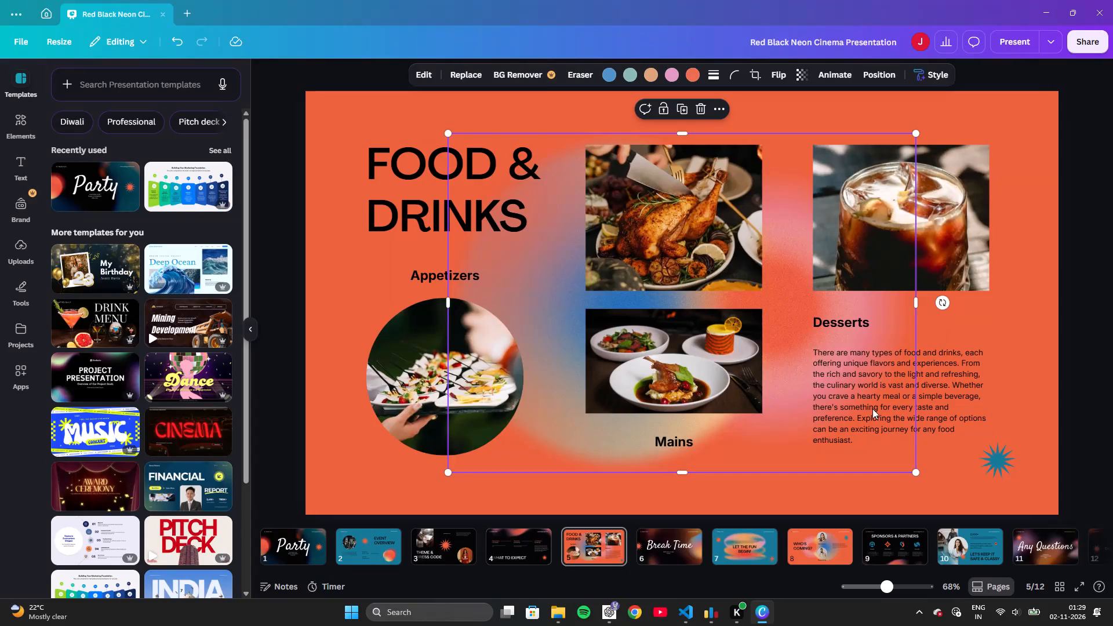
Go to page 6, the Break Time page.
click(872, 409)
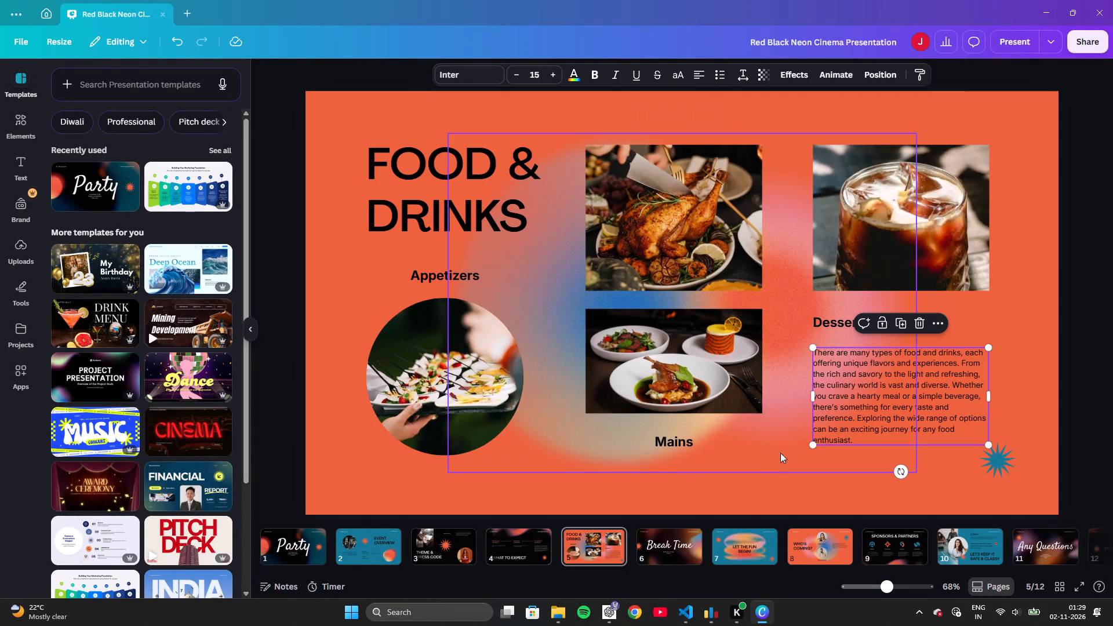
click(665, 551)
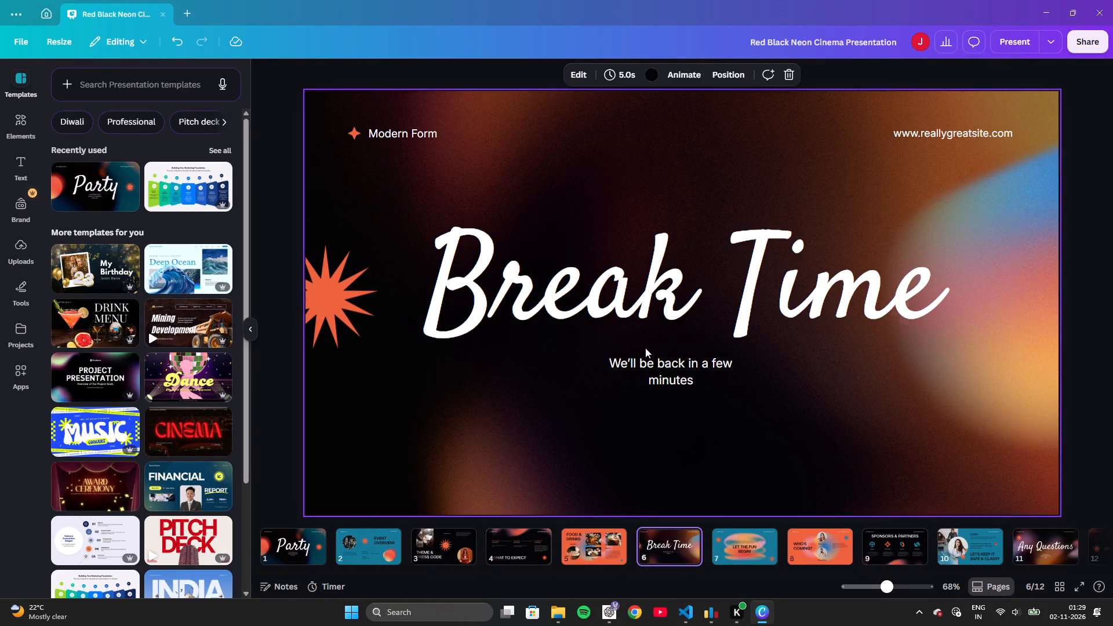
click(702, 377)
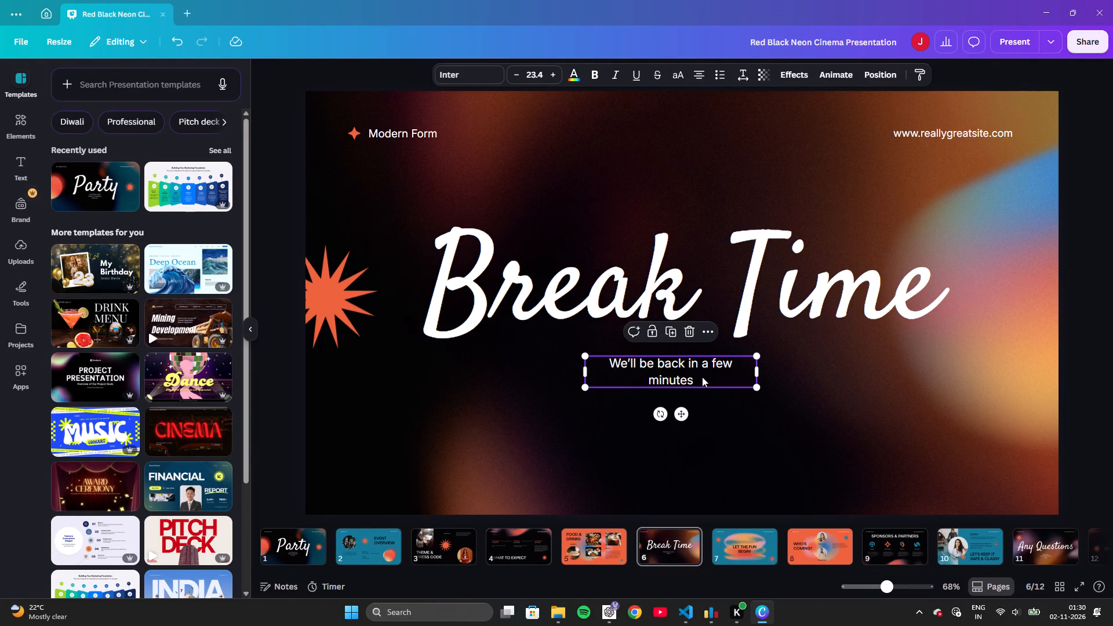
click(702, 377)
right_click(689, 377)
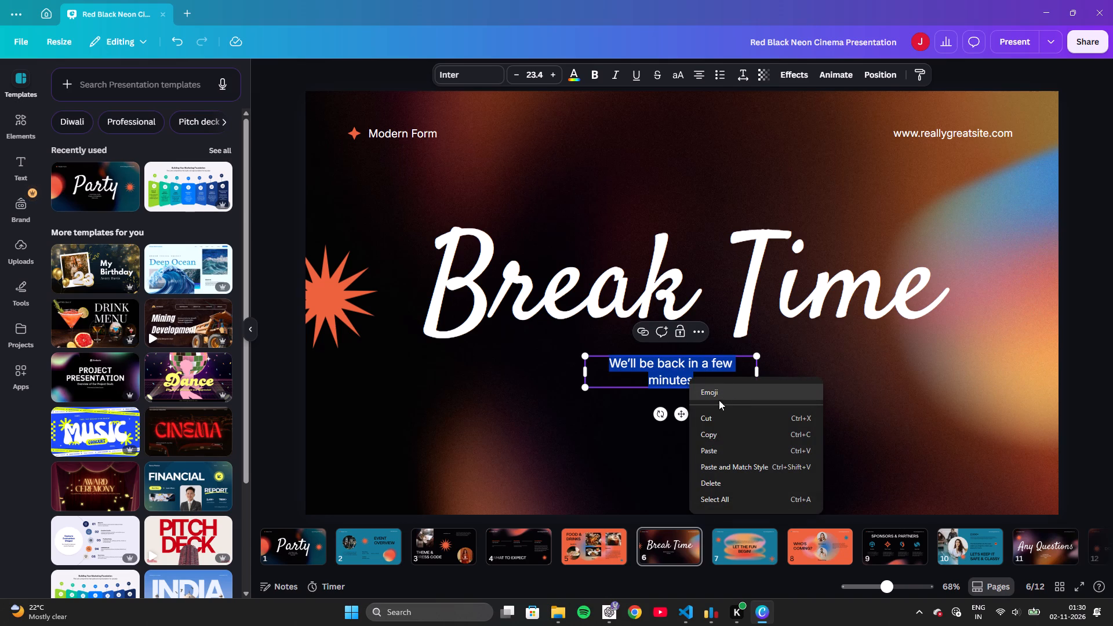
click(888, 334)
right_click(969, 137)
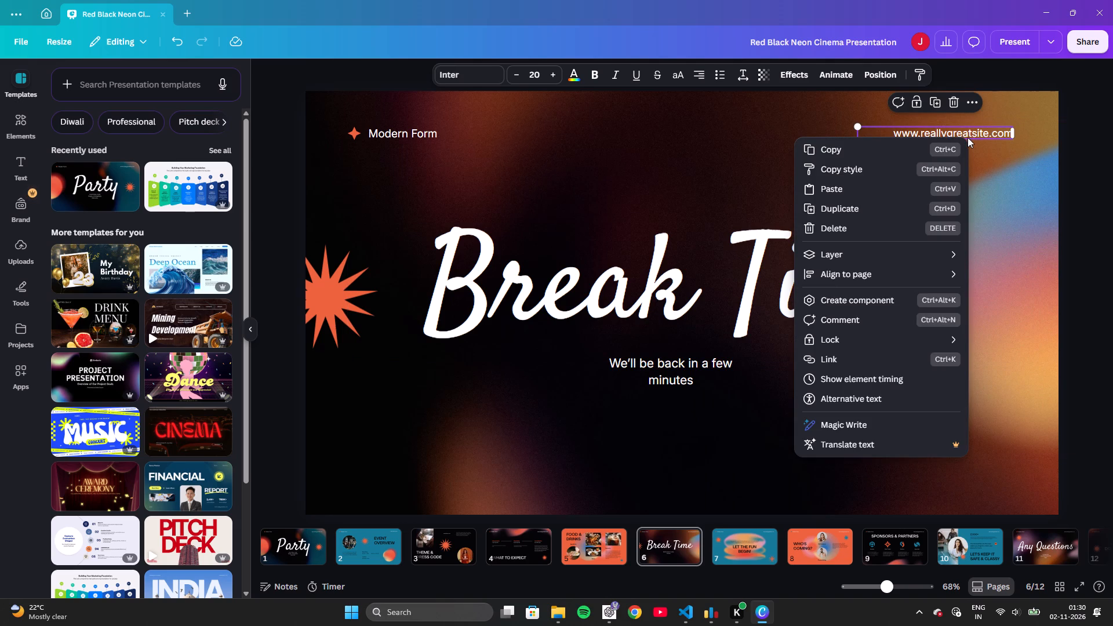
key(ctrl+v)
click(1007, 155)
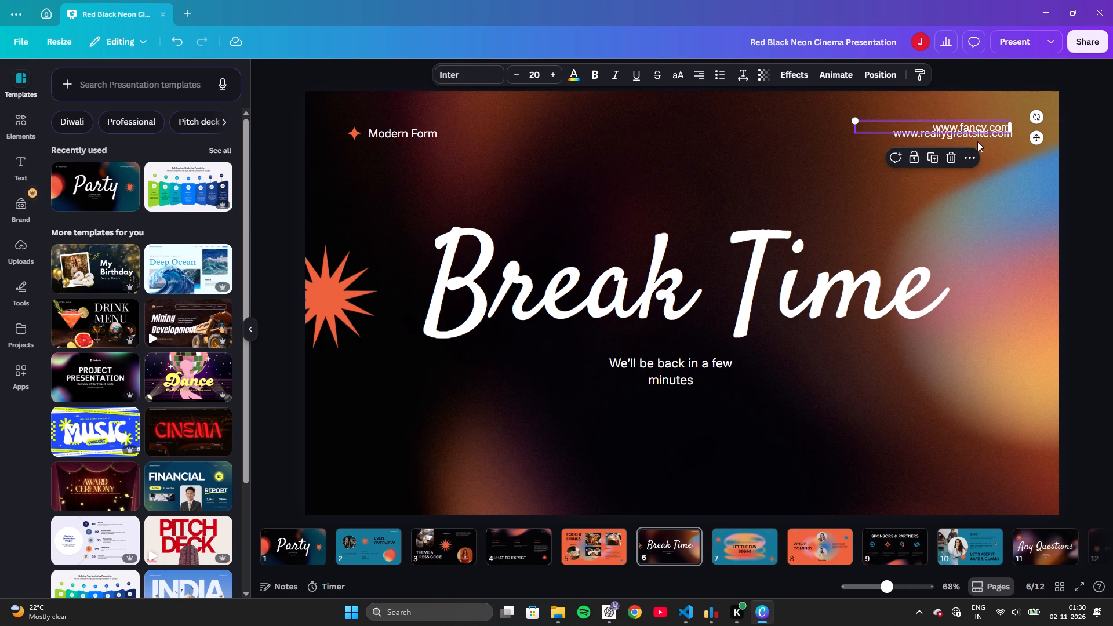
click(976, 136)
key(BackSpace)
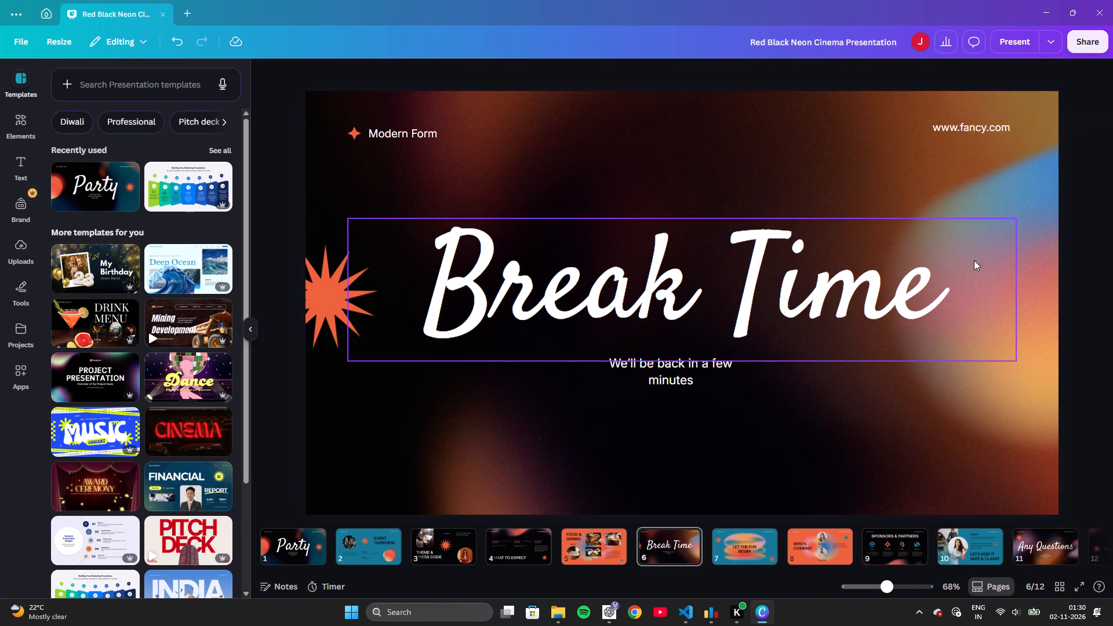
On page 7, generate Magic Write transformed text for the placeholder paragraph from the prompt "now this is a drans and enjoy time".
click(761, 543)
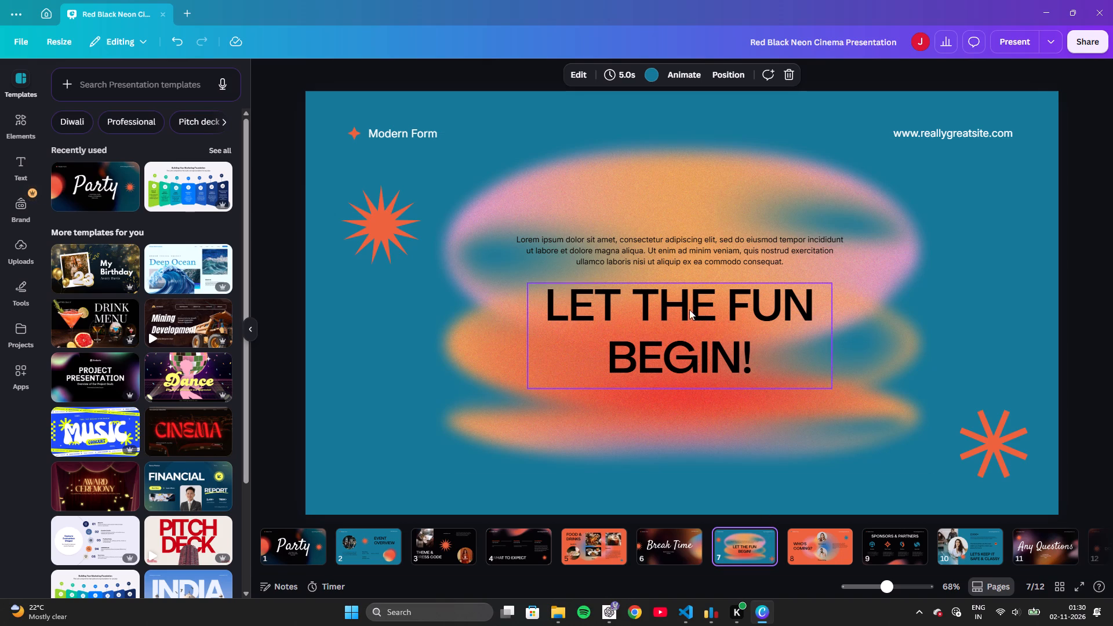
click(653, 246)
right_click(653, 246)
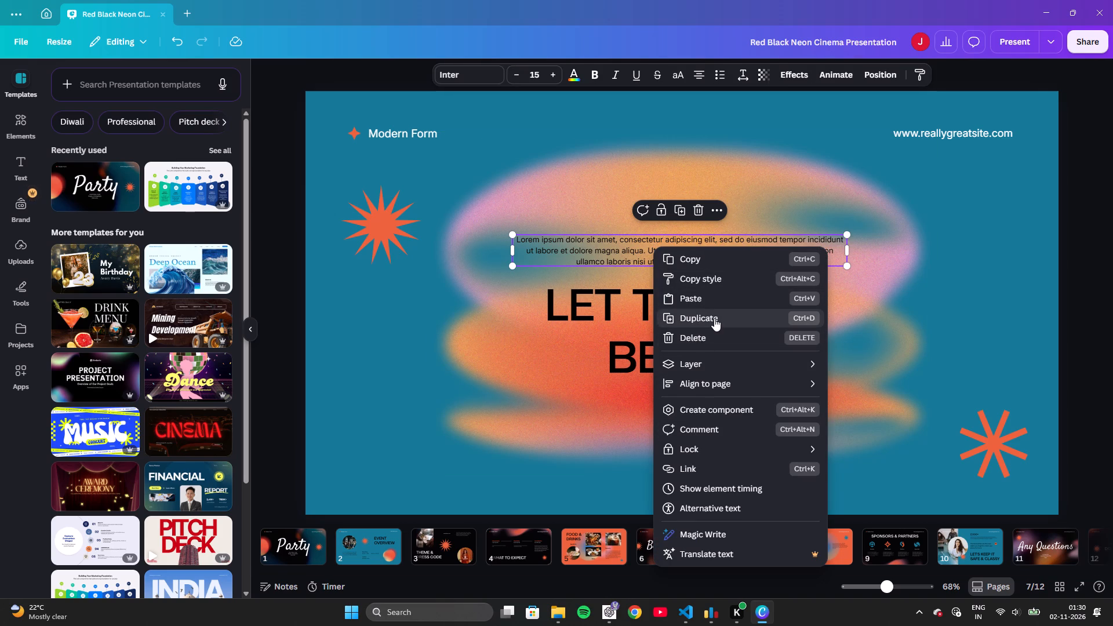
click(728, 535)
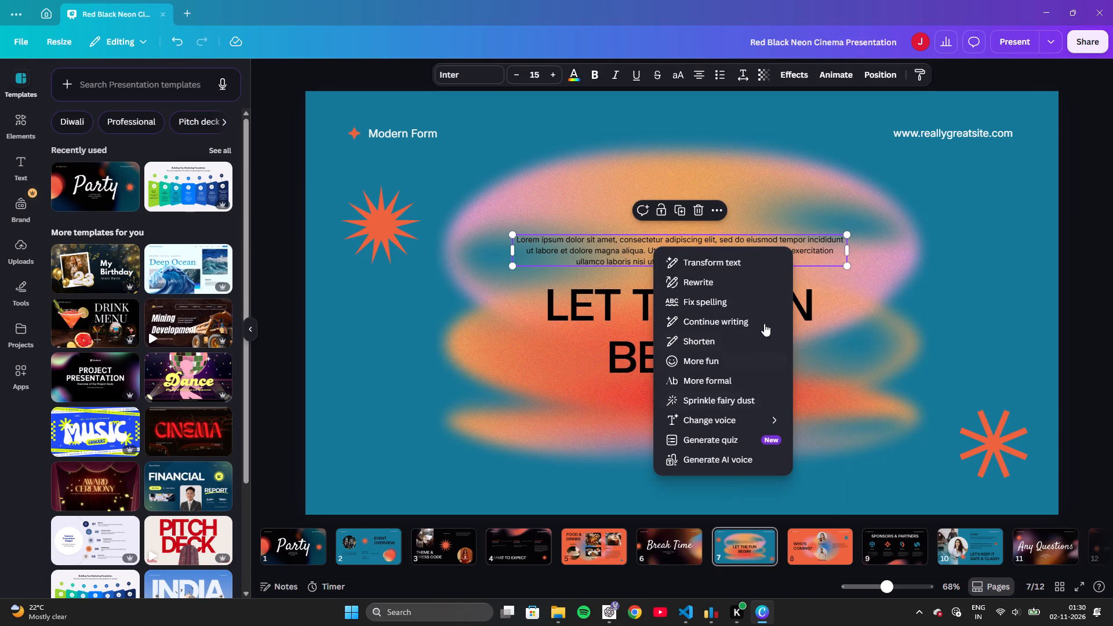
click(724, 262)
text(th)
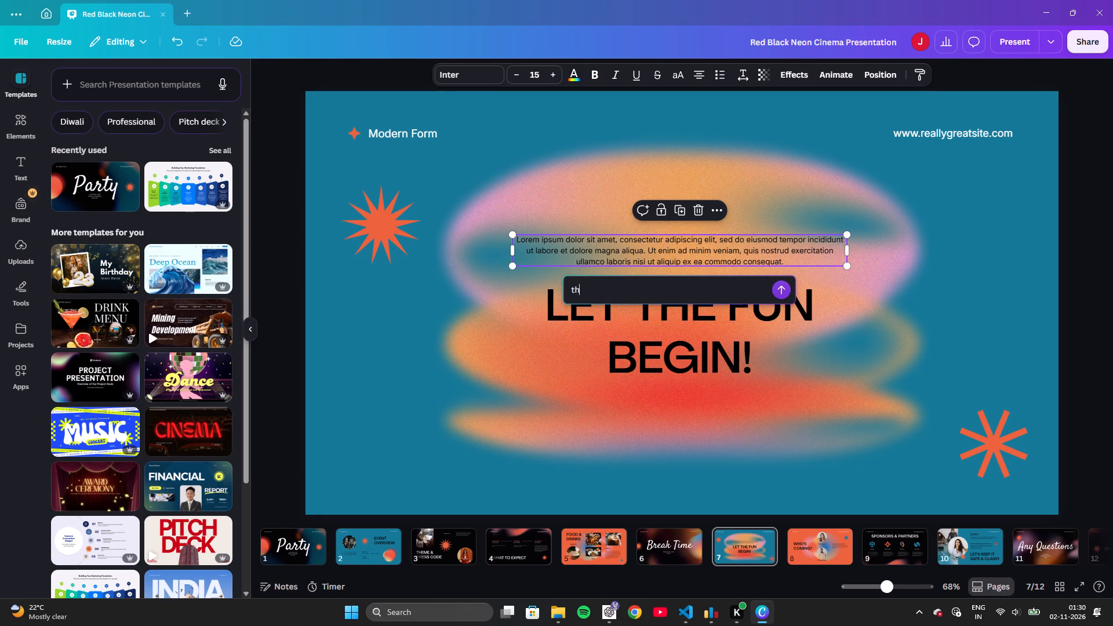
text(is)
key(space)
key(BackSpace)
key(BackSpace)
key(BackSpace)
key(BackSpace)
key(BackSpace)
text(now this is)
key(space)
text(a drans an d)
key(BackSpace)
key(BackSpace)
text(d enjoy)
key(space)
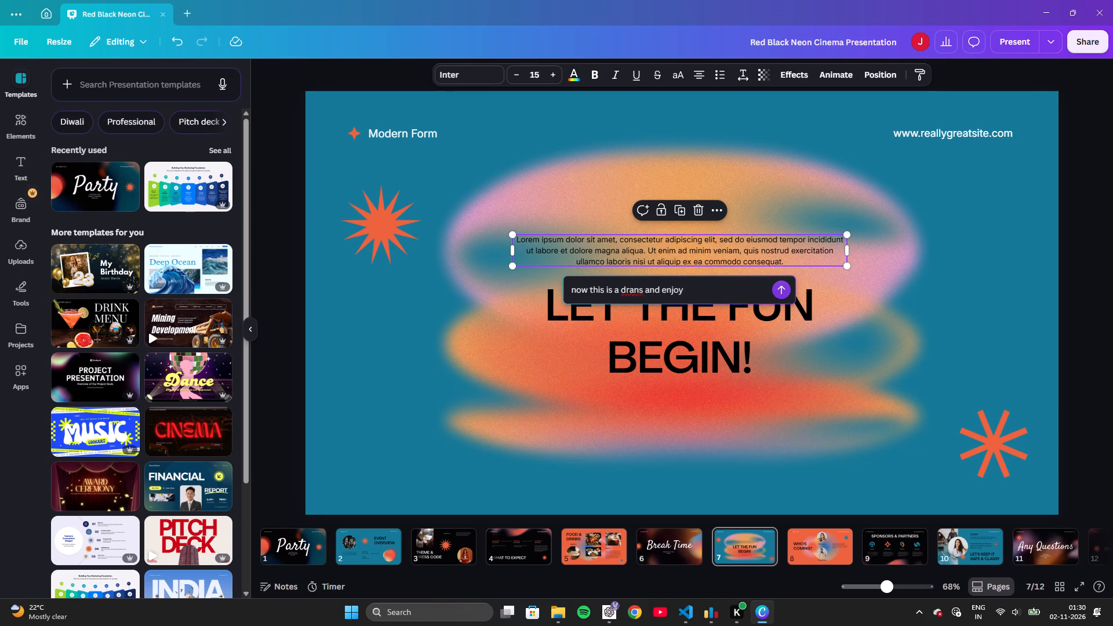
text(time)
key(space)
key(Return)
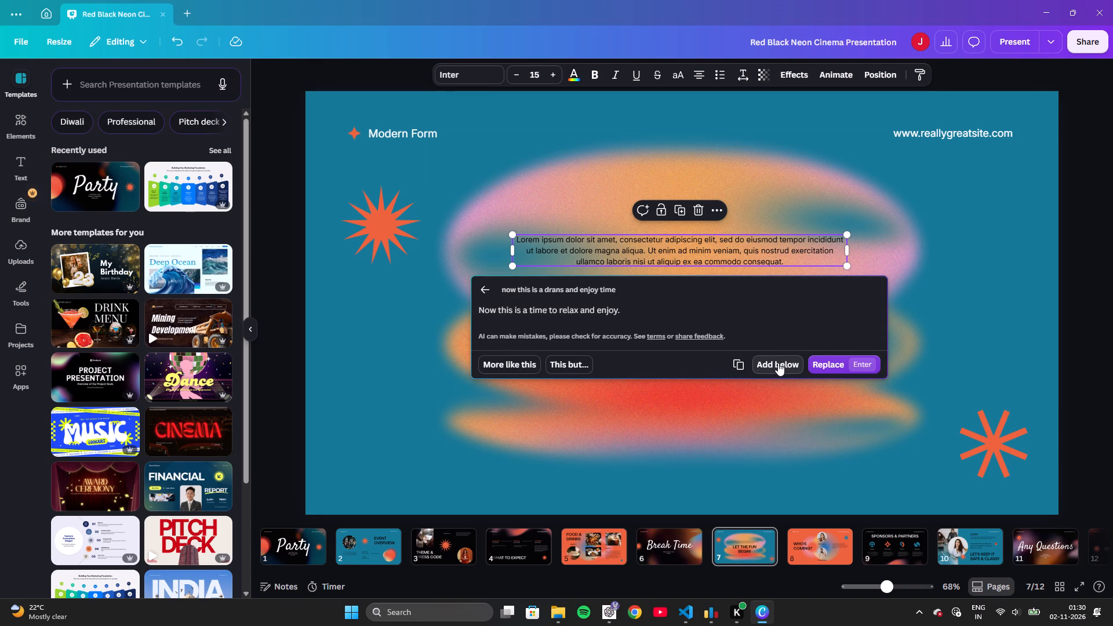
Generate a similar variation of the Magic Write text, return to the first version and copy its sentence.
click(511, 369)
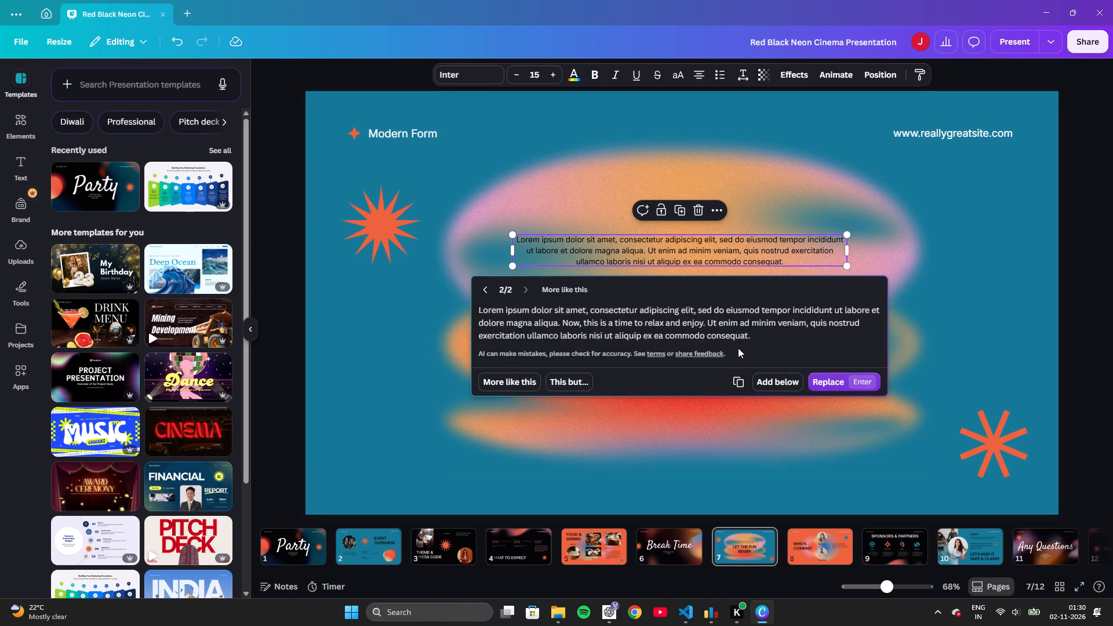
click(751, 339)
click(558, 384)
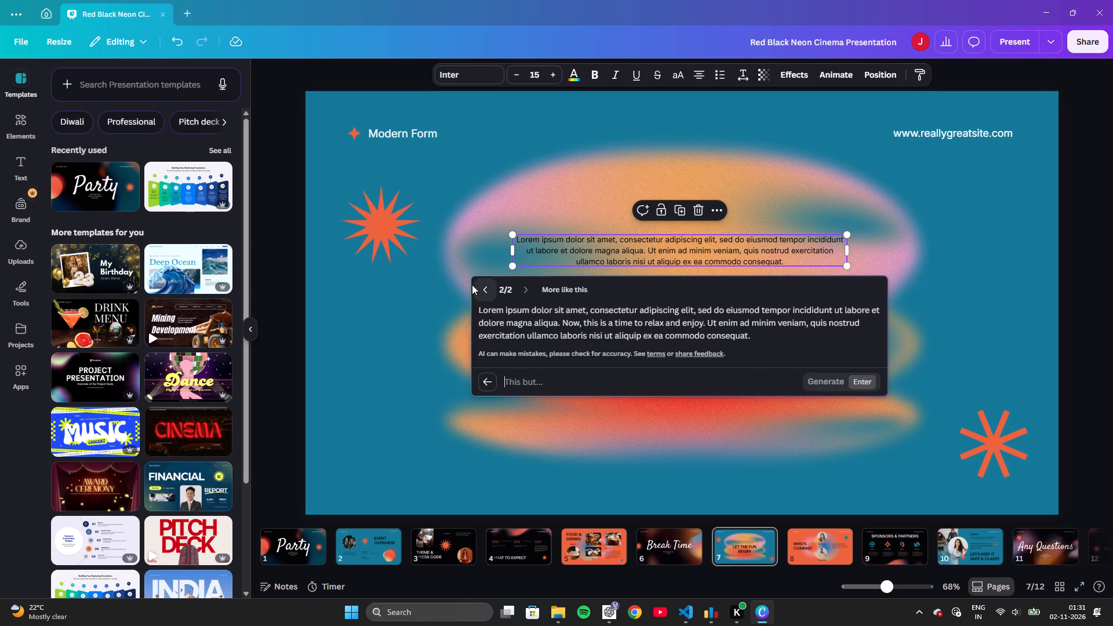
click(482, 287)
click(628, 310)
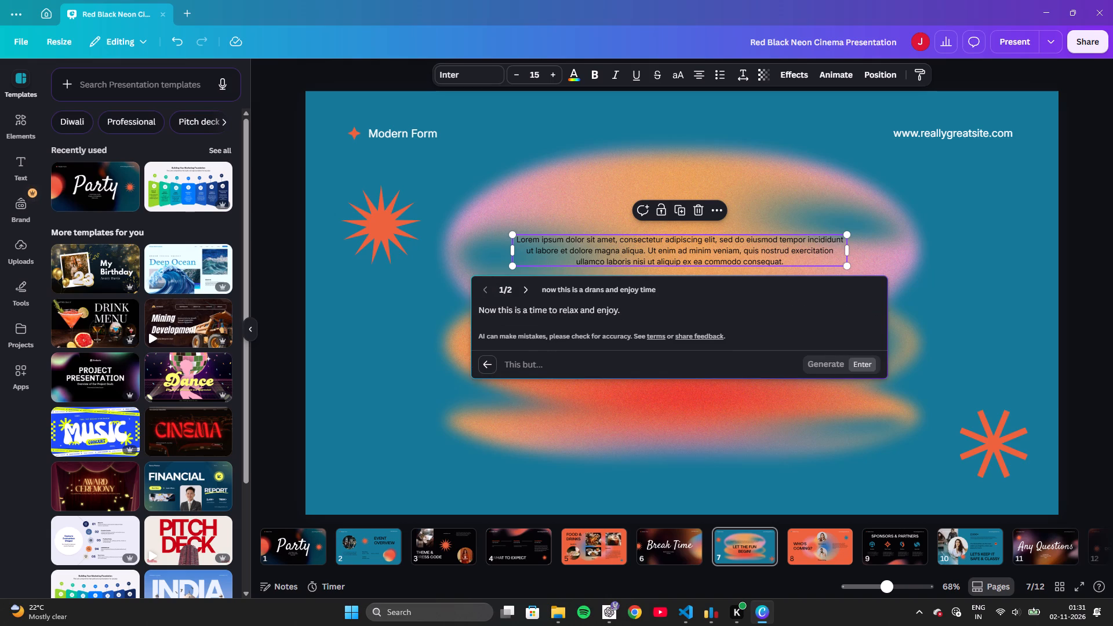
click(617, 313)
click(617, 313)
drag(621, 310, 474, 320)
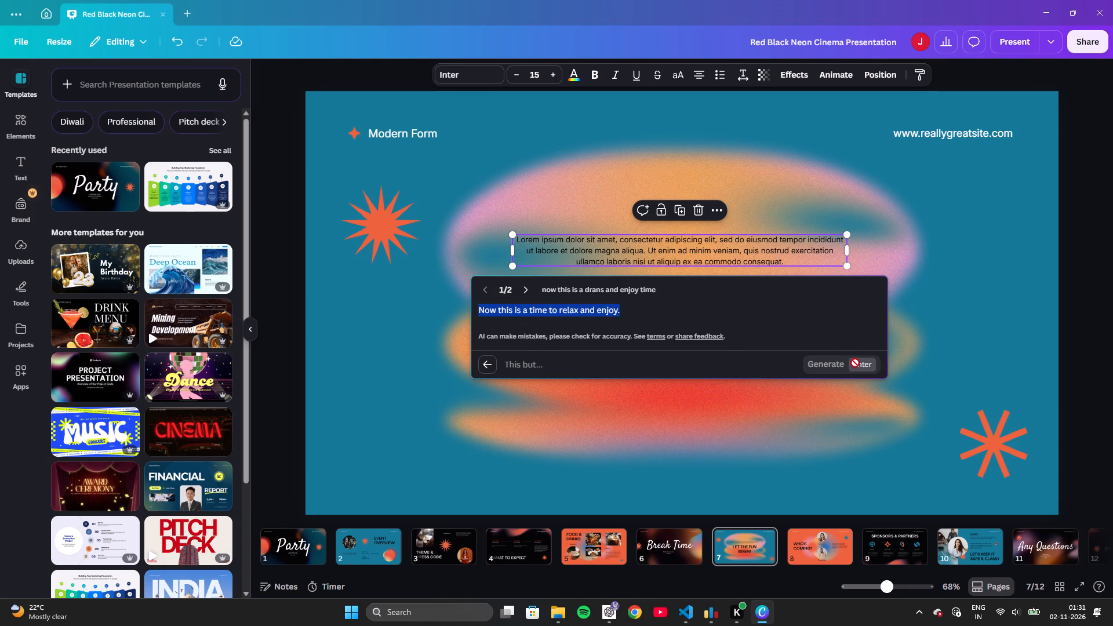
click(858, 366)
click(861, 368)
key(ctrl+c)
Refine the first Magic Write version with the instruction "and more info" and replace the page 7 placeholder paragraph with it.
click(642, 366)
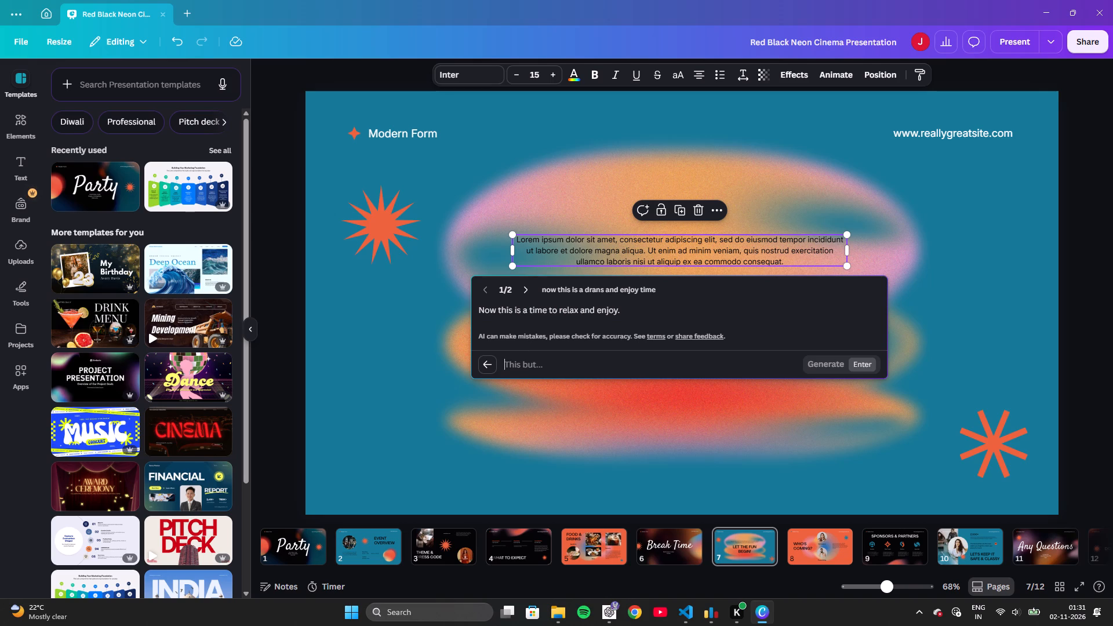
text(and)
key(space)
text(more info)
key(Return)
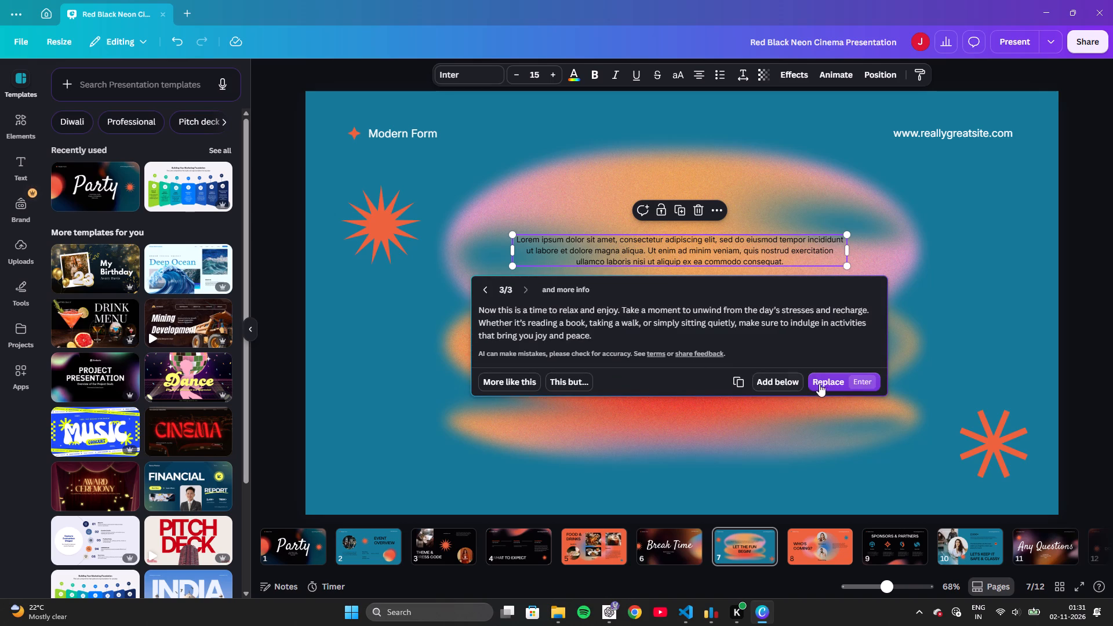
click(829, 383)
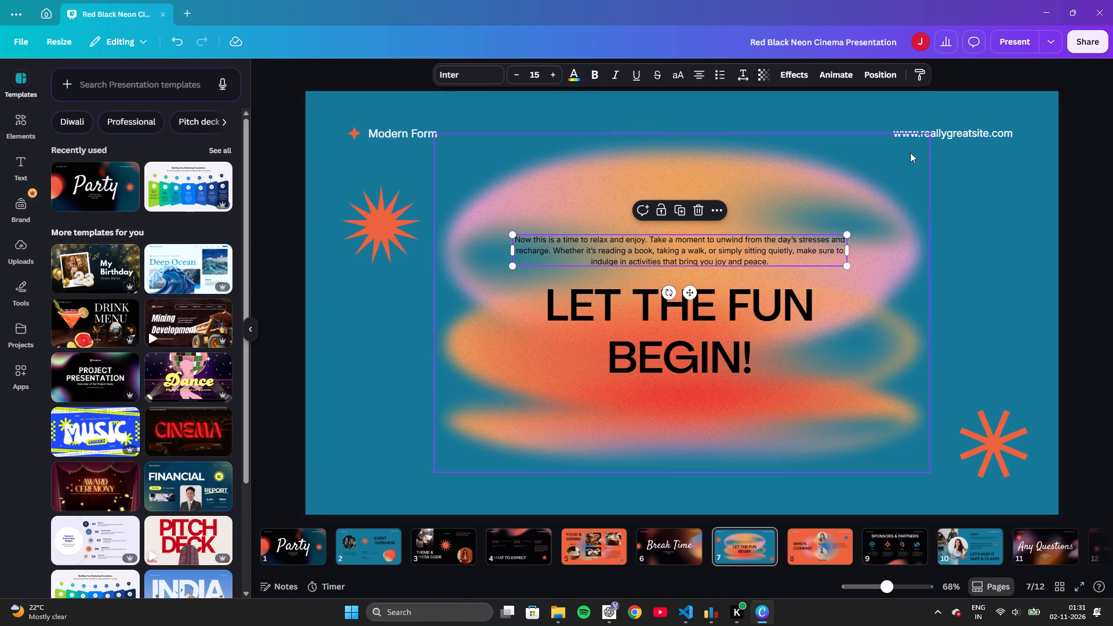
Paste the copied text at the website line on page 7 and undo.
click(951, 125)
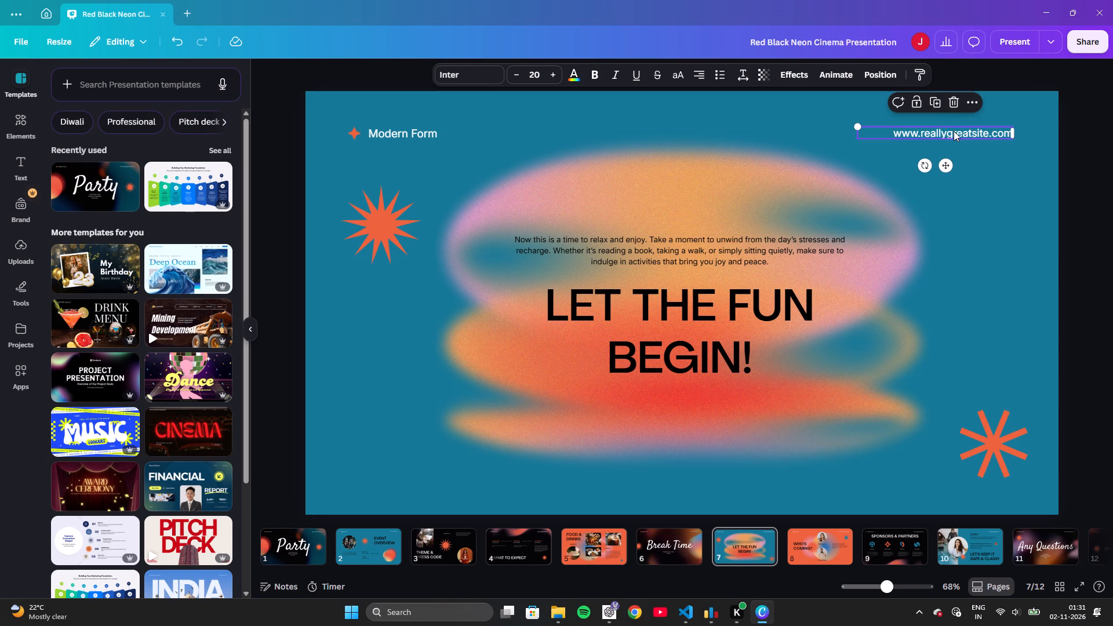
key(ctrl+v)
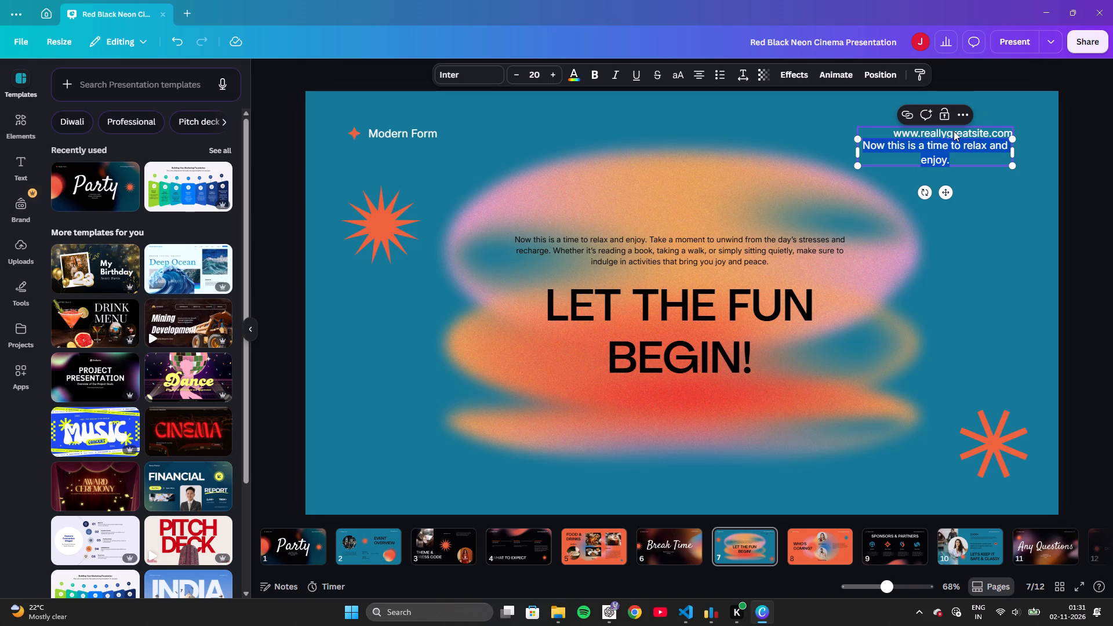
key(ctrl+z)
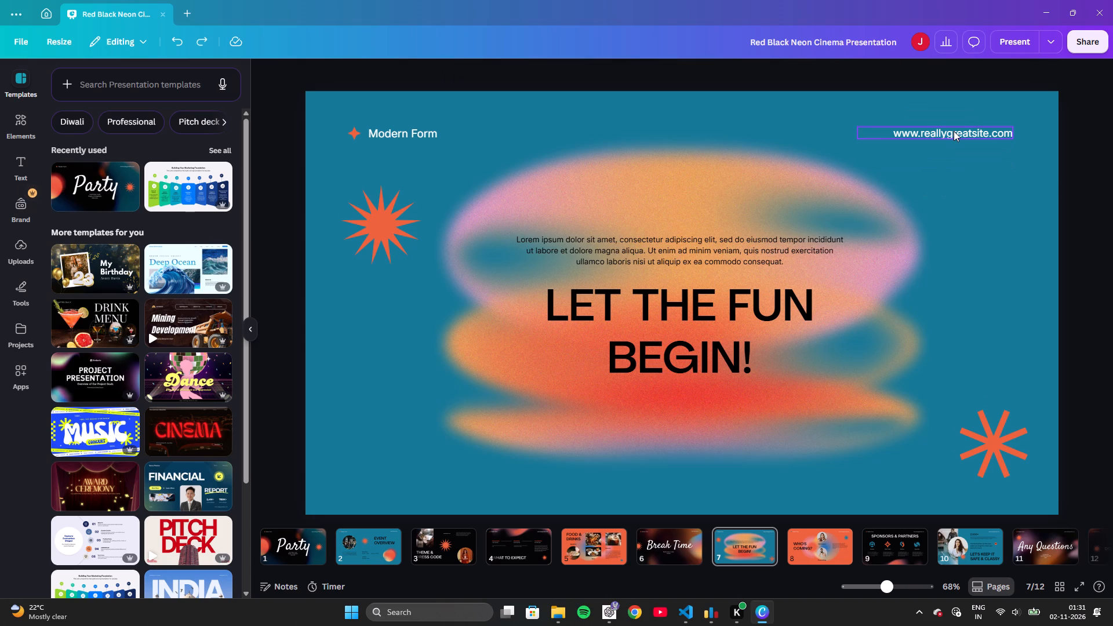
click(382, 543)
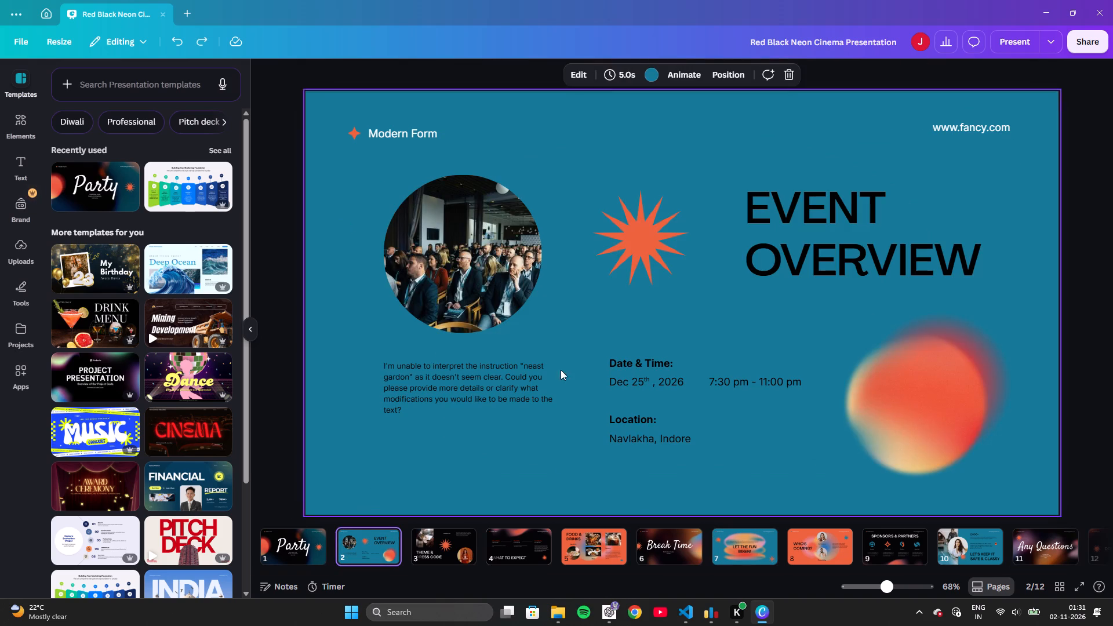
click(937, 119)
right_click(939, 121)
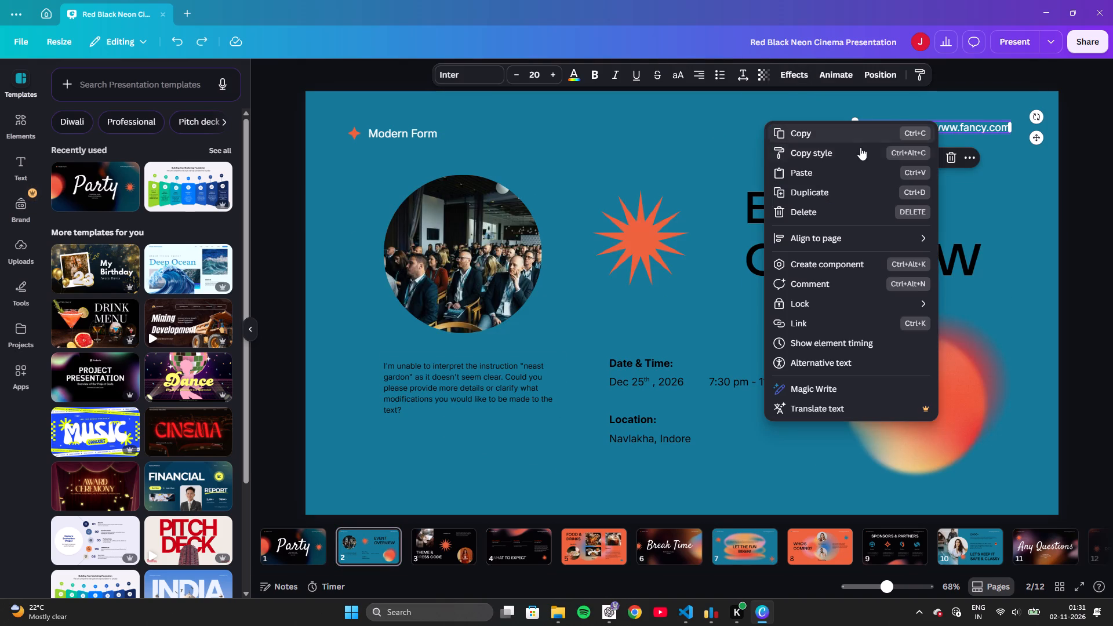
click(858, 138)
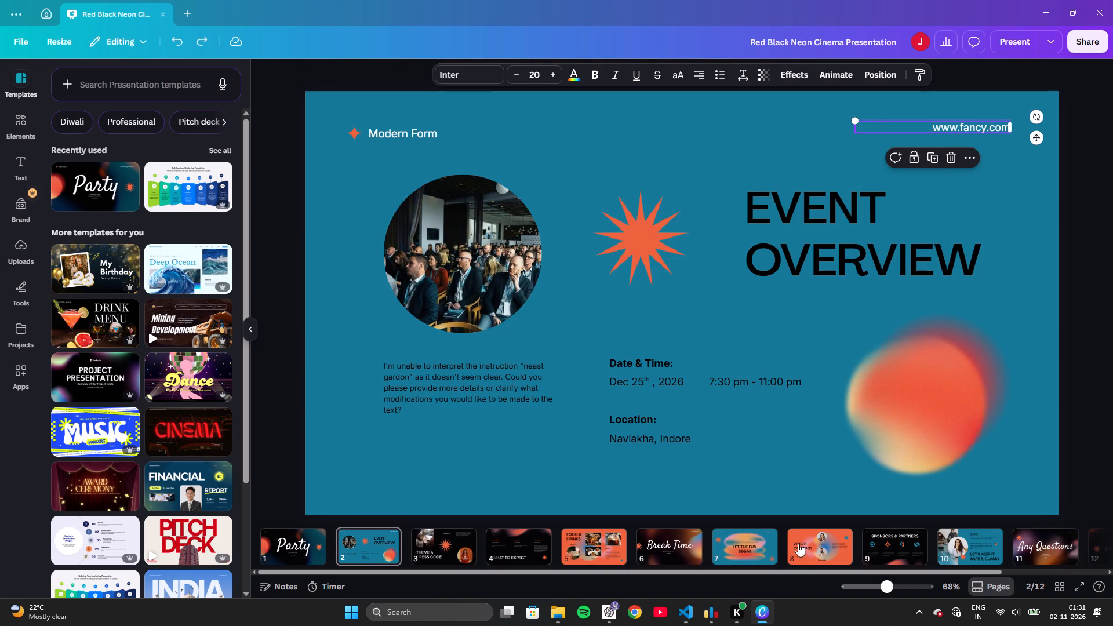
click(755, 550)
click(968, 123)
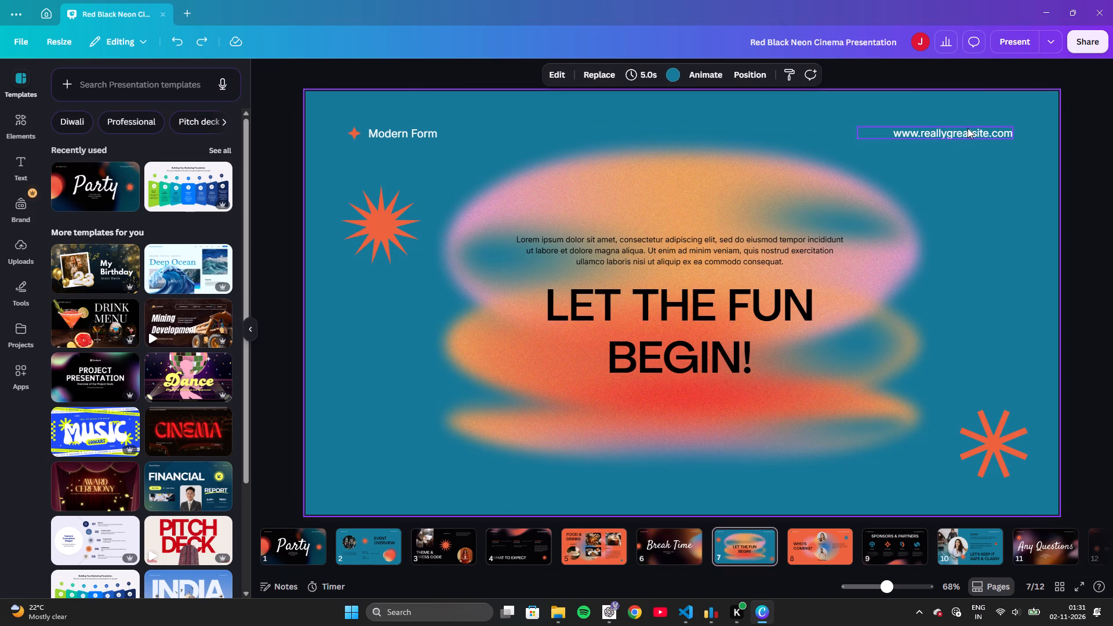
click(967, 128)
right_click(967, 128)
click(883, 185)
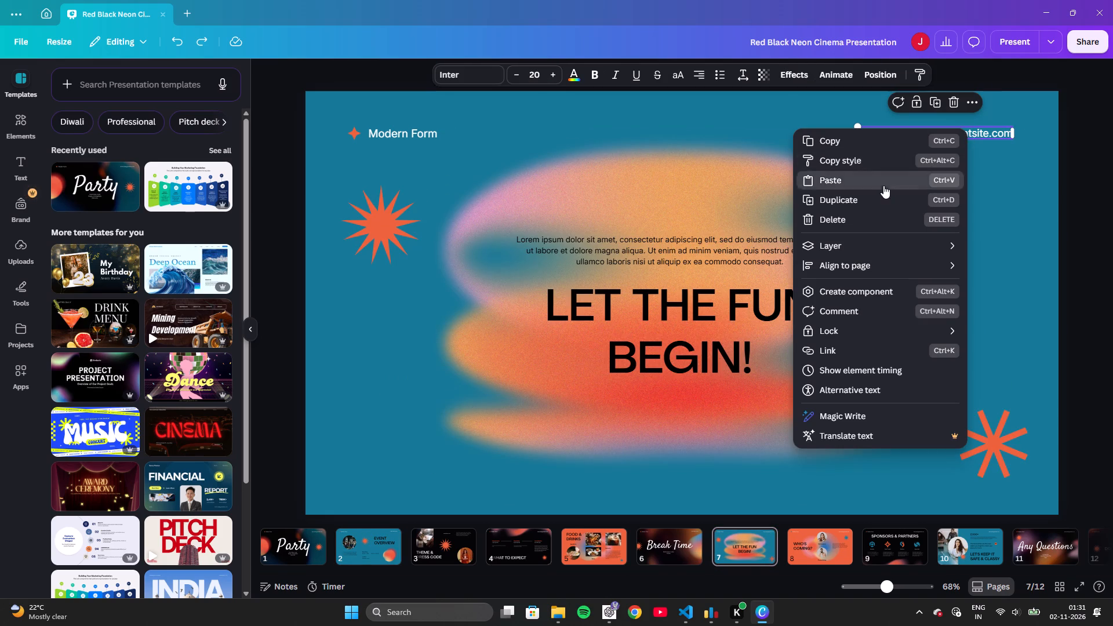
click(908, 133)
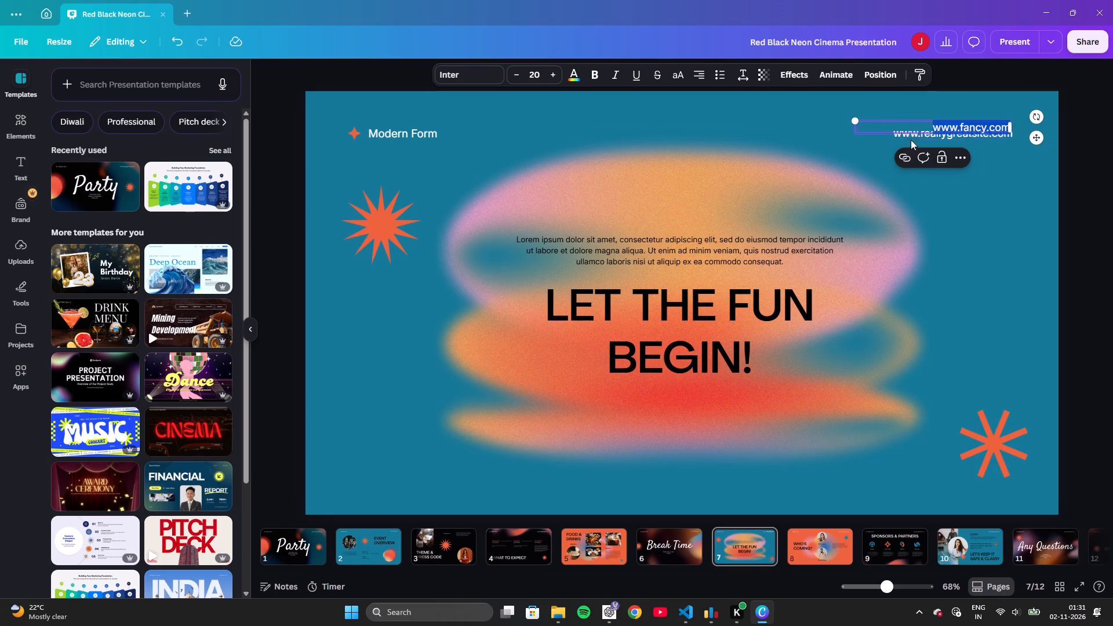
click(859, 163)
click(973, 132)
click(981, 134)
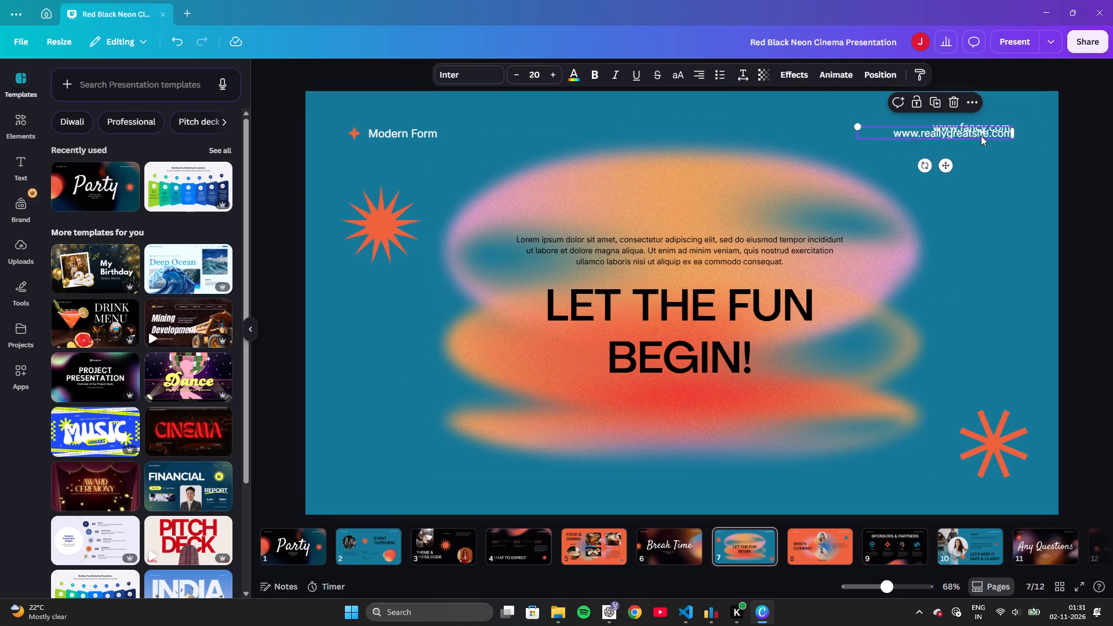
key(BackSpace)
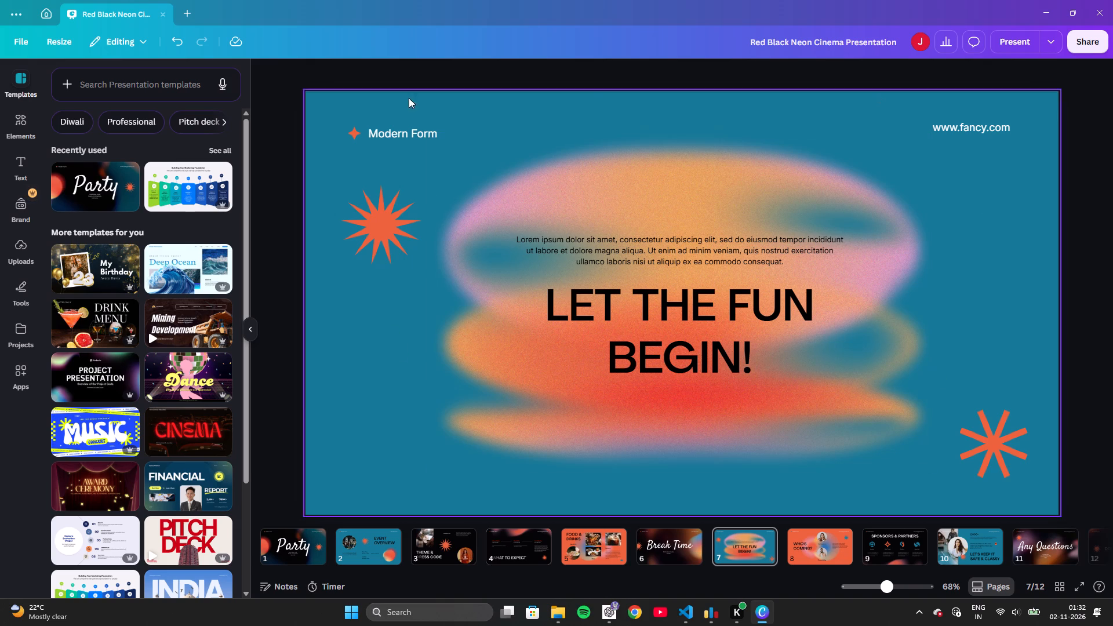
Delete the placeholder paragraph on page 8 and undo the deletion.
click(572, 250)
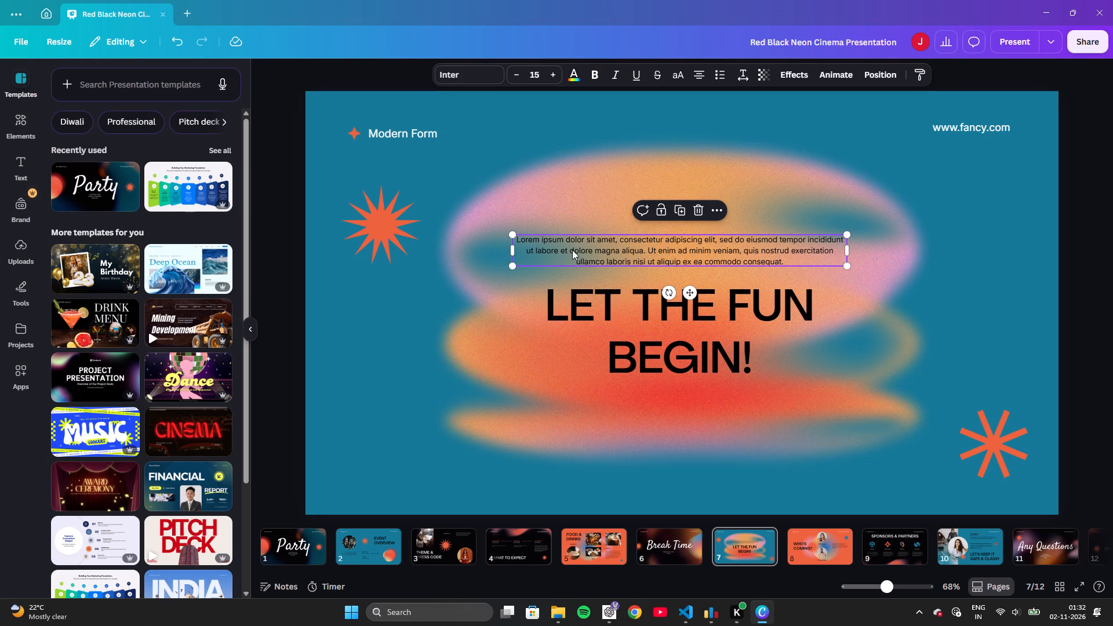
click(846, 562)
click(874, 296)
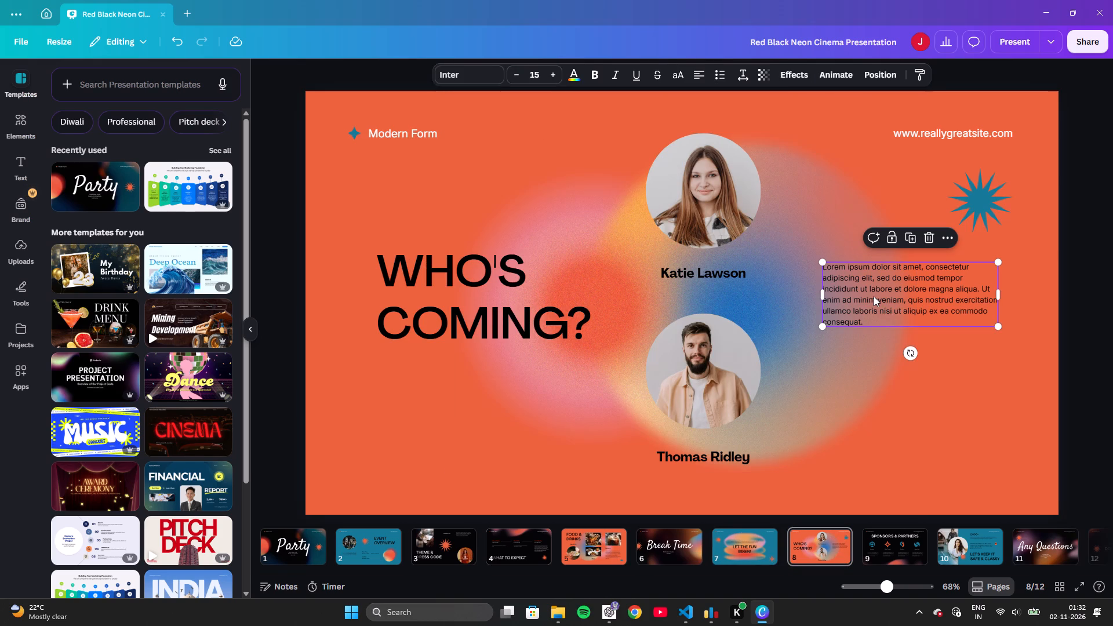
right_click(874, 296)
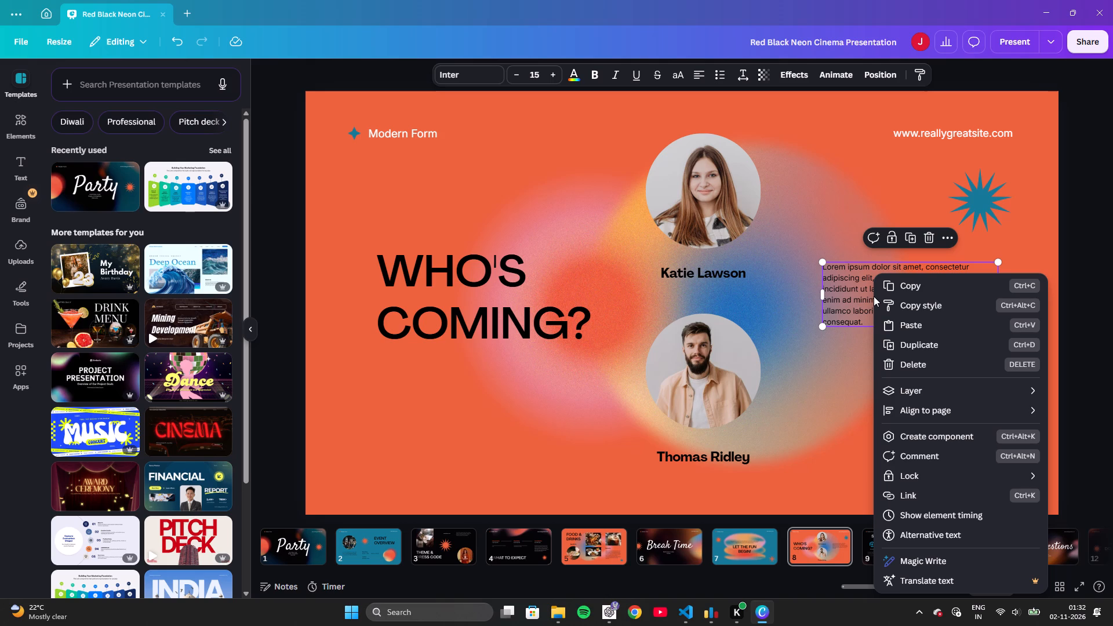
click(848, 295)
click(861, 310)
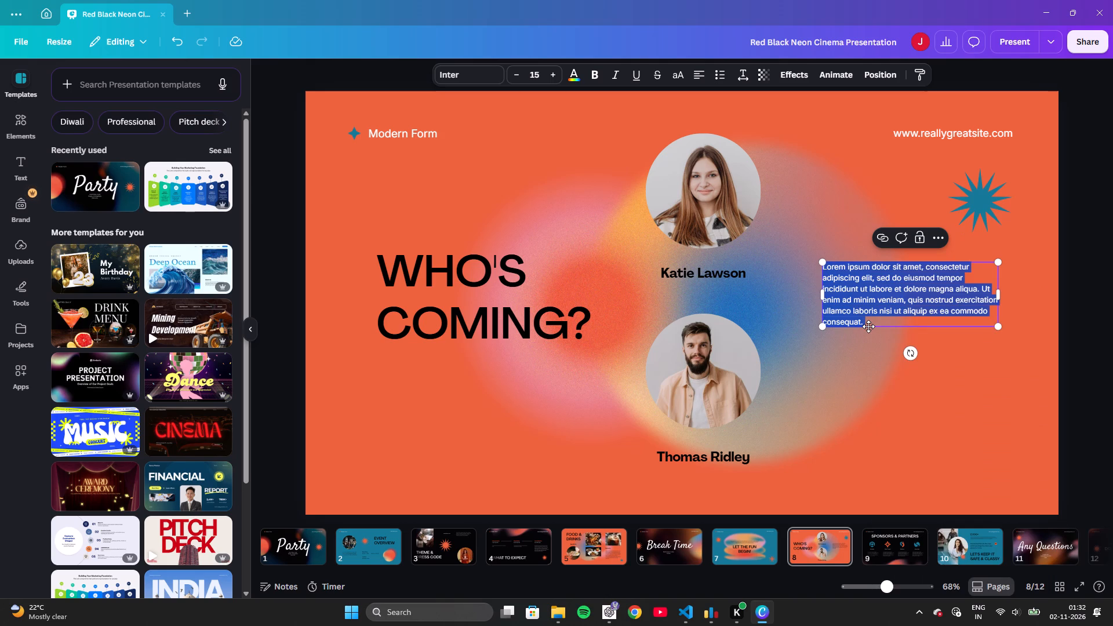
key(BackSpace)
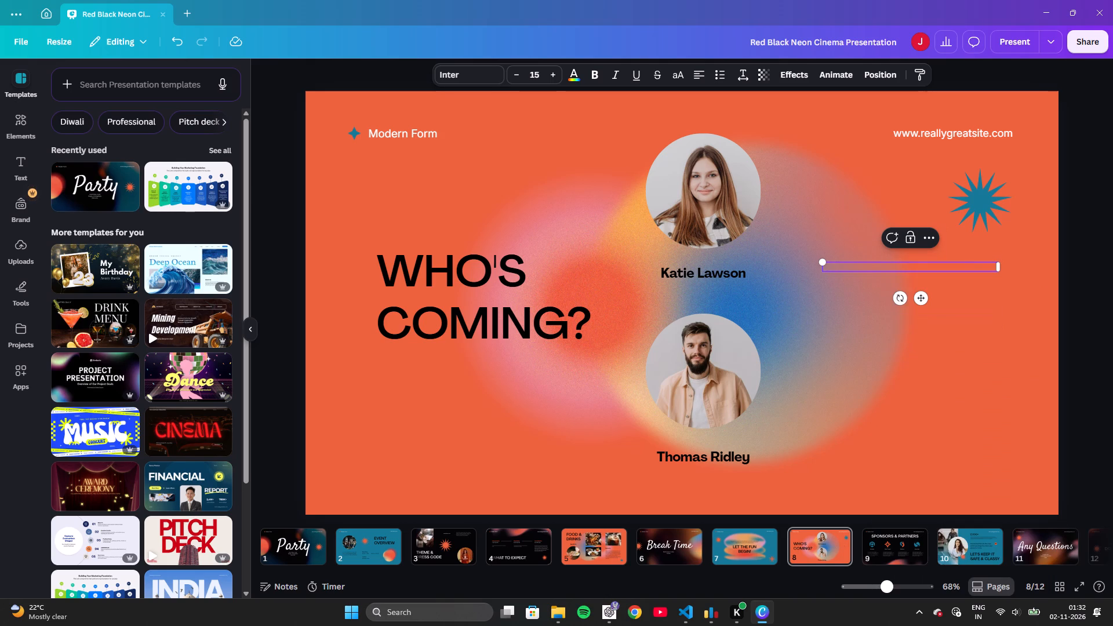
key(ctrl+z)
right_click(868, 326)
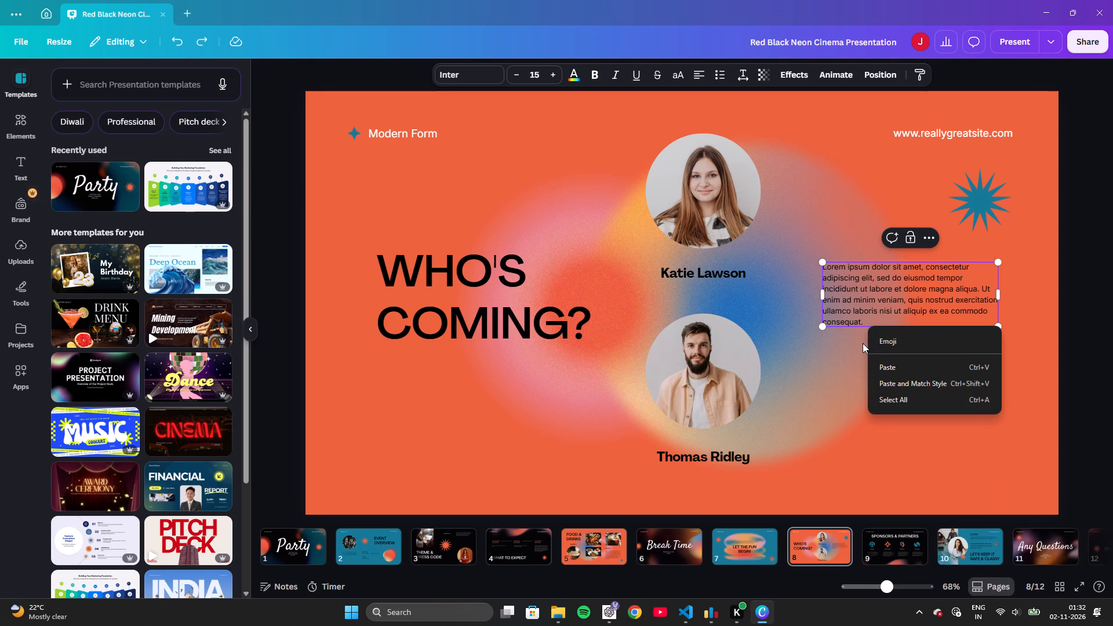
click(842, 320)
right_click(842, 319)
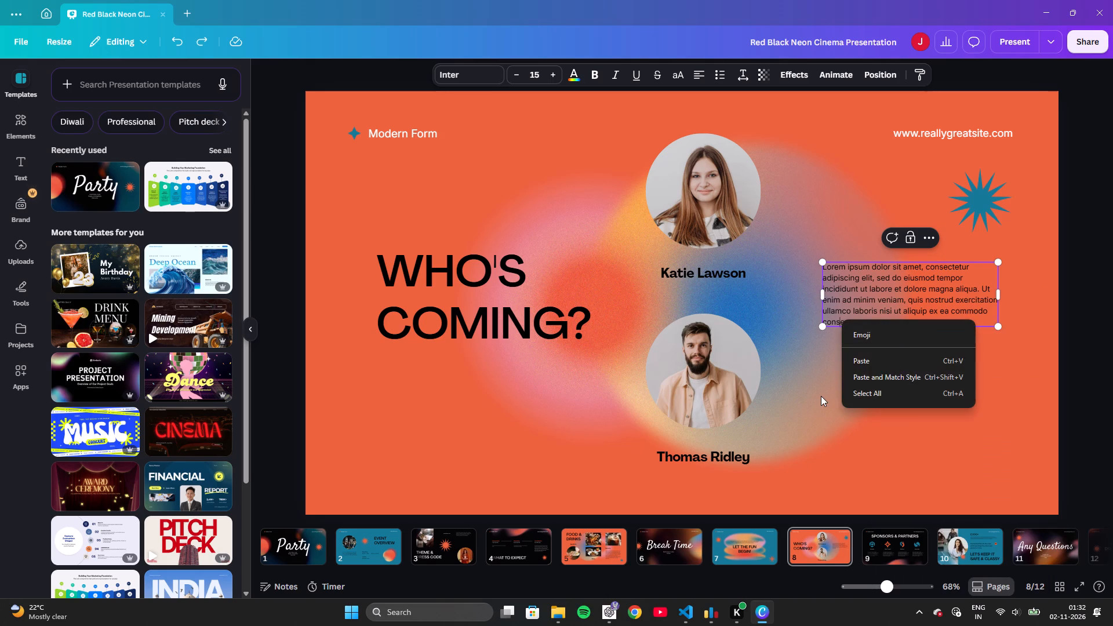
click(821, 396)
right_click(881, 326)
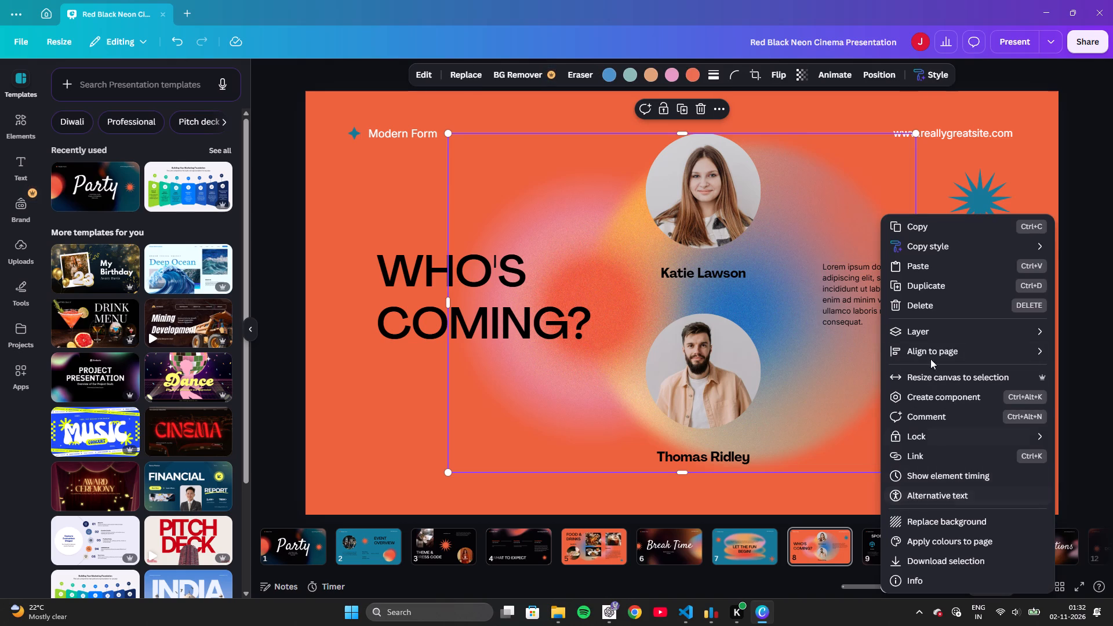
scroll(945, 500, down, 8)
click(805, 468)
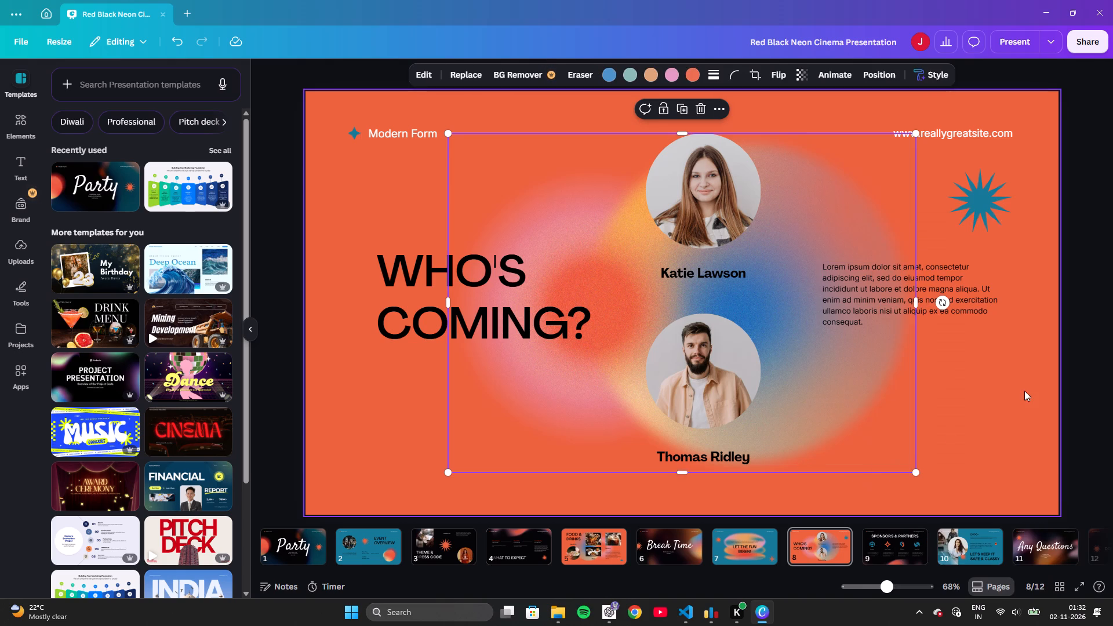
Replace the page 8 placeholder paragraph with Magic Write text generated from the prompt "who is coming give me best line".
click(1024, 391)
click(961, 293)
right_click(961, 293)
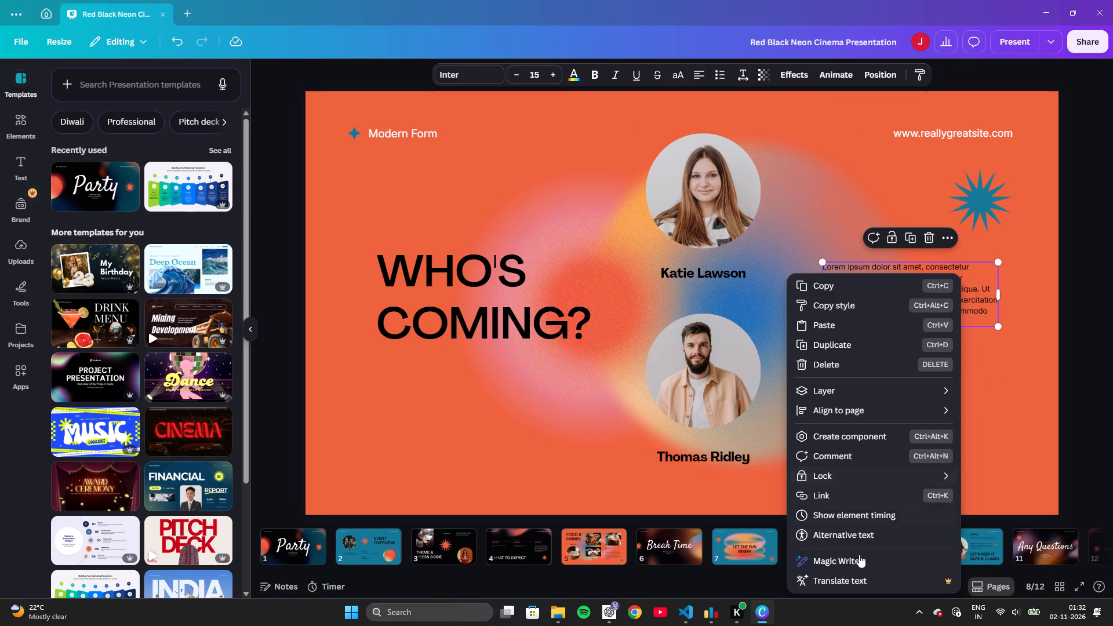
click(856, 567)
click(1027, 311)
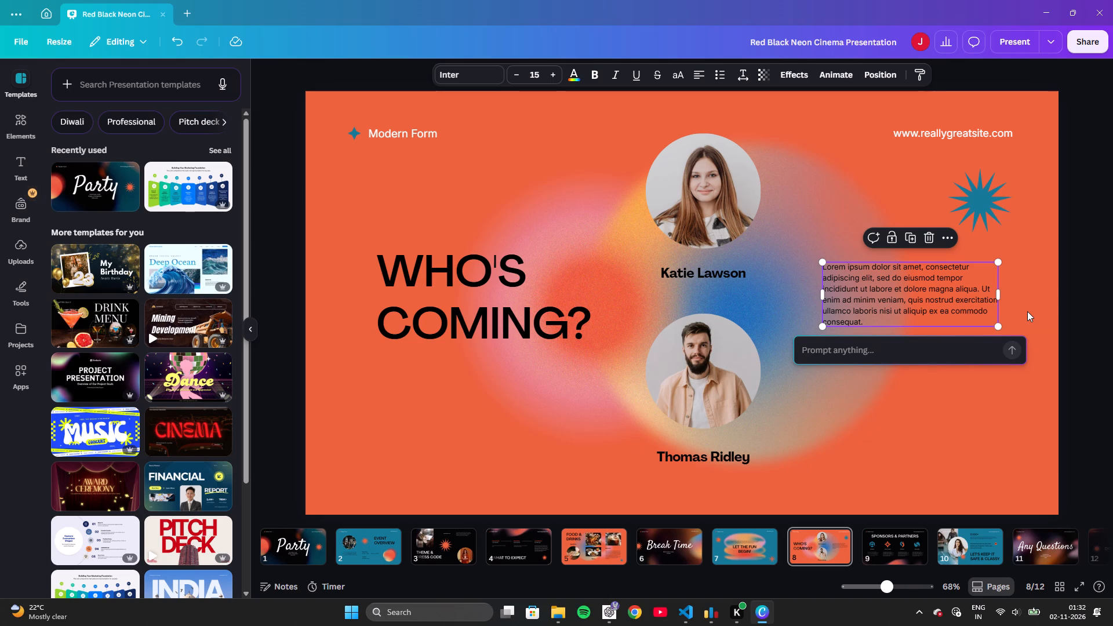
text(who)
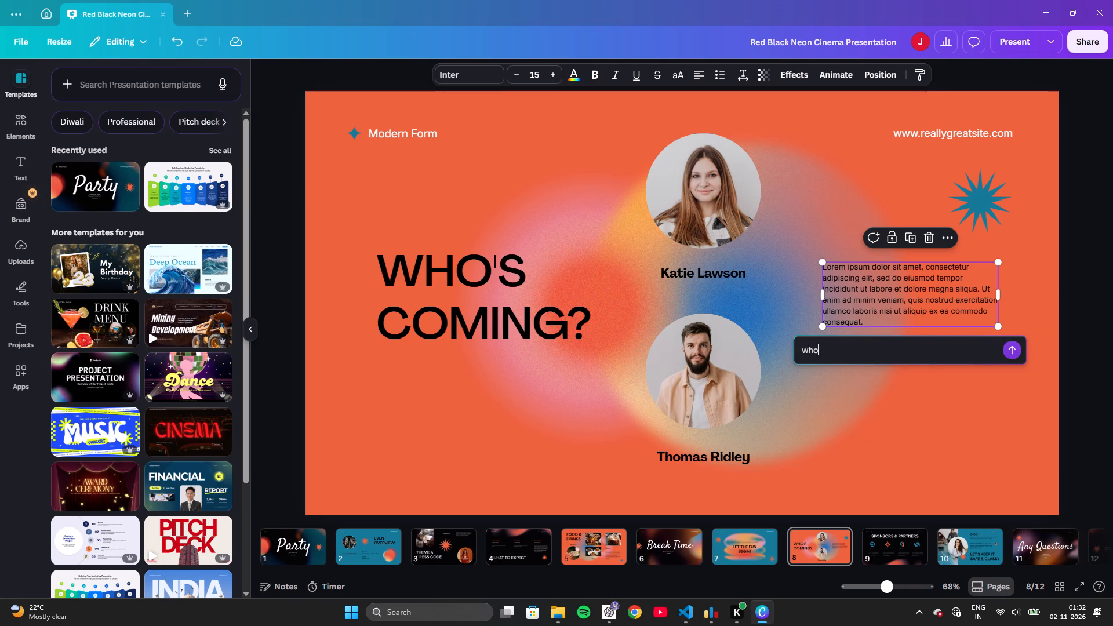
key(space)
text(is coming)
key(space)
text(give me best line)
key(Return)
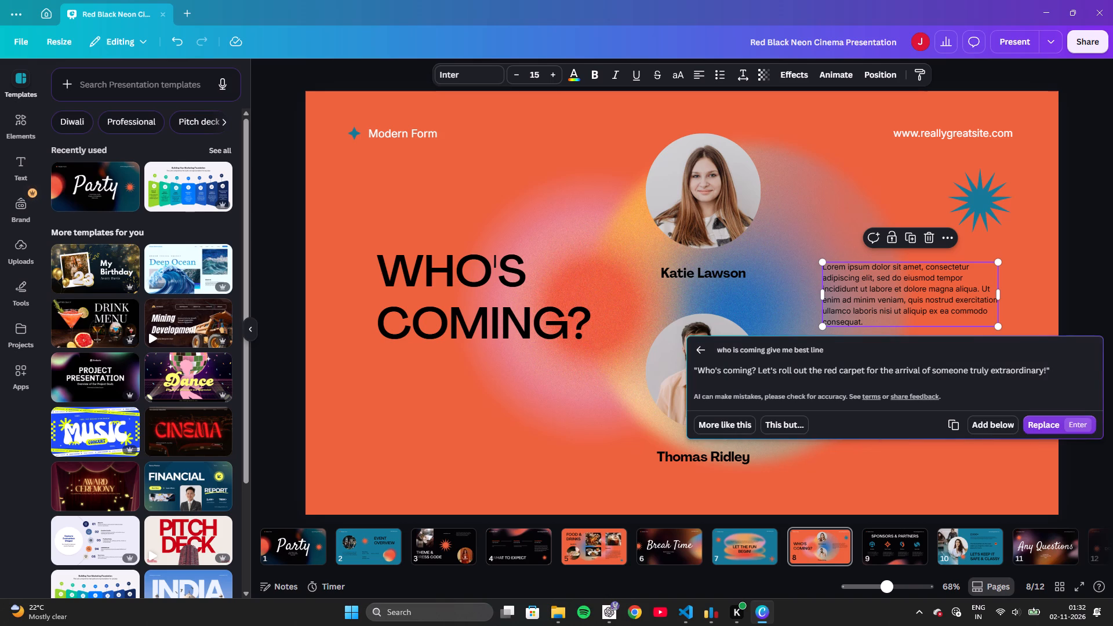
click(1057, 426)
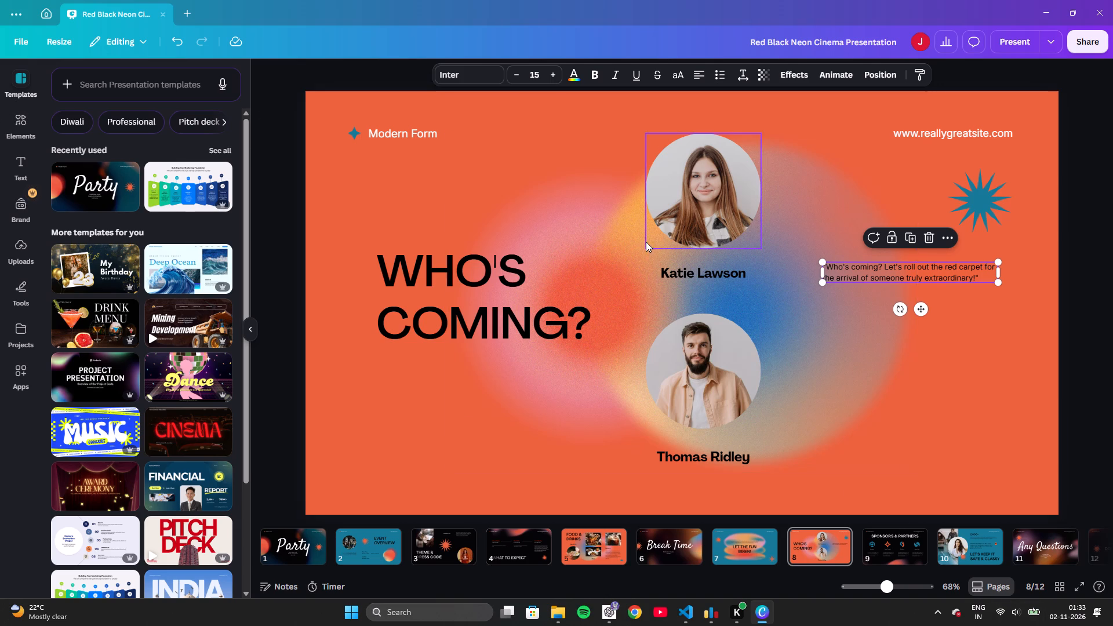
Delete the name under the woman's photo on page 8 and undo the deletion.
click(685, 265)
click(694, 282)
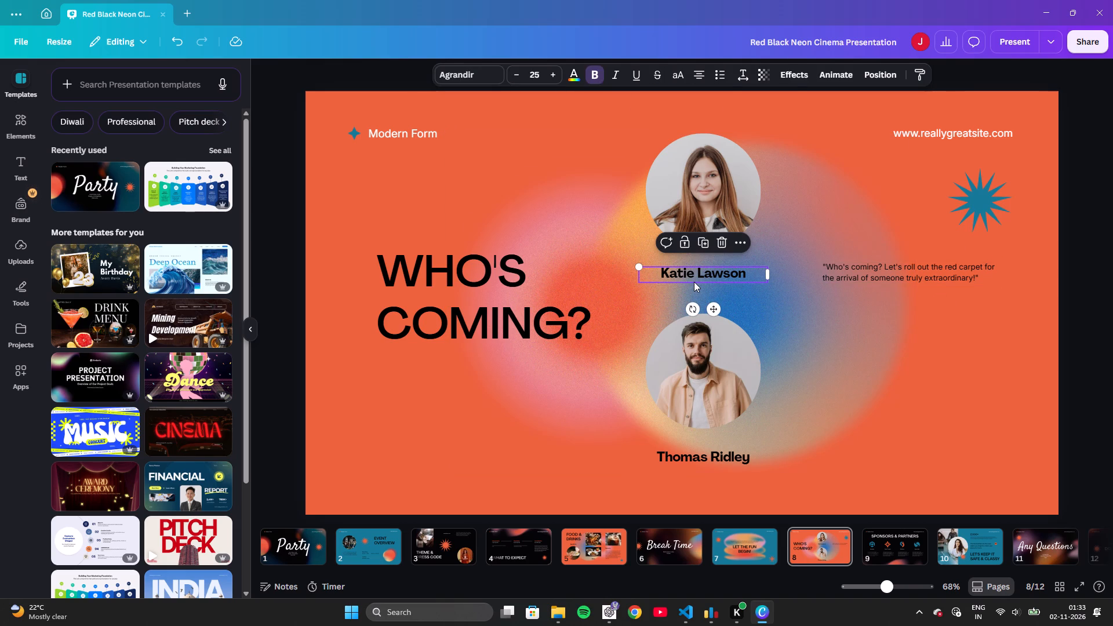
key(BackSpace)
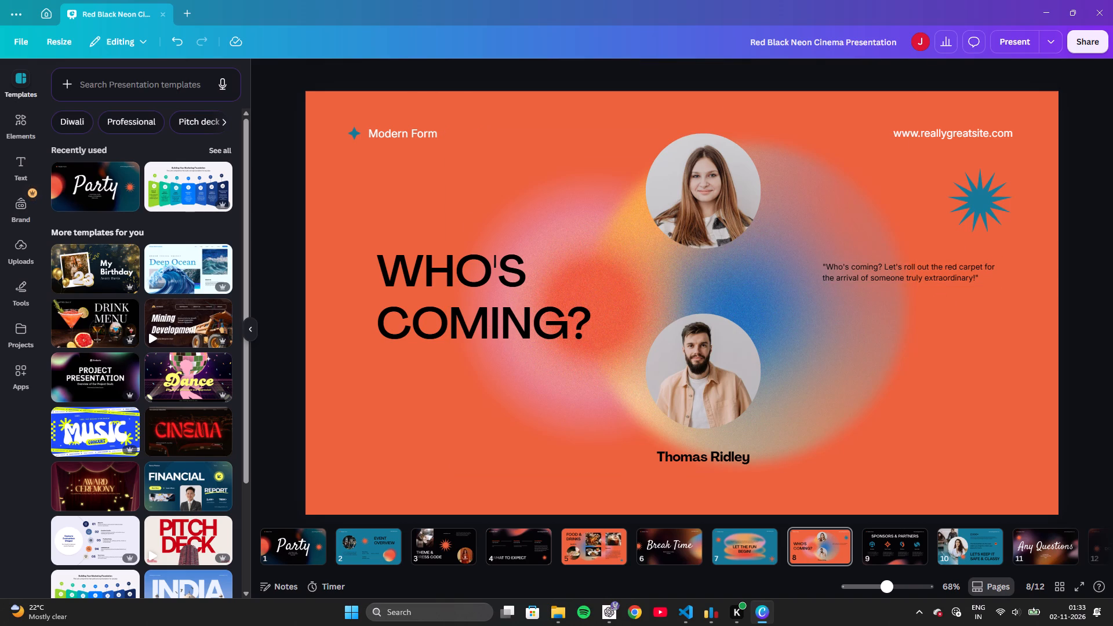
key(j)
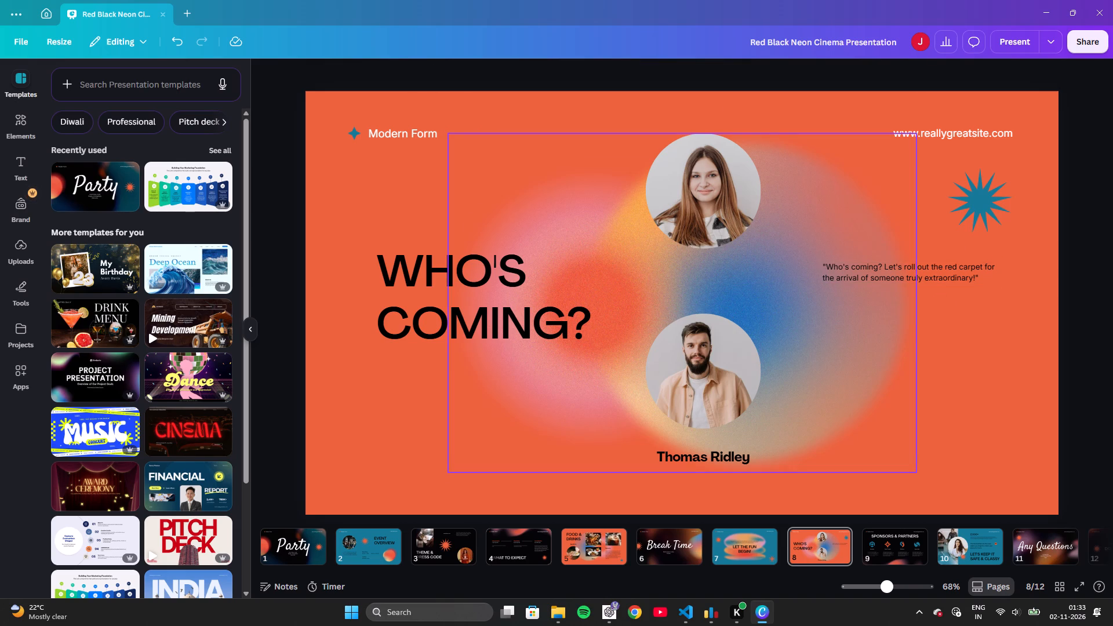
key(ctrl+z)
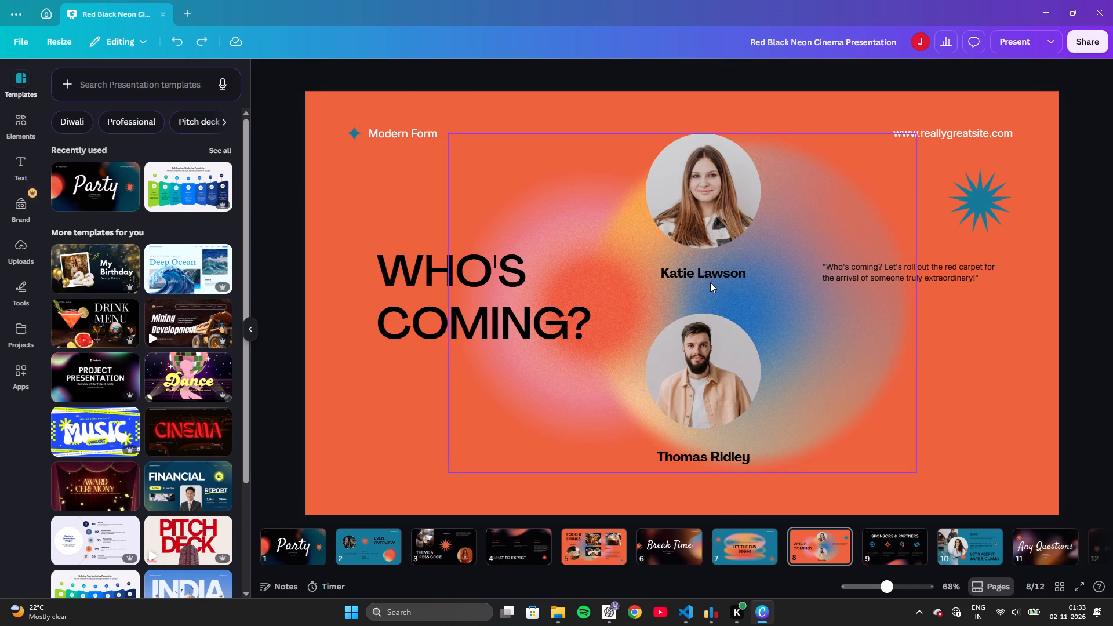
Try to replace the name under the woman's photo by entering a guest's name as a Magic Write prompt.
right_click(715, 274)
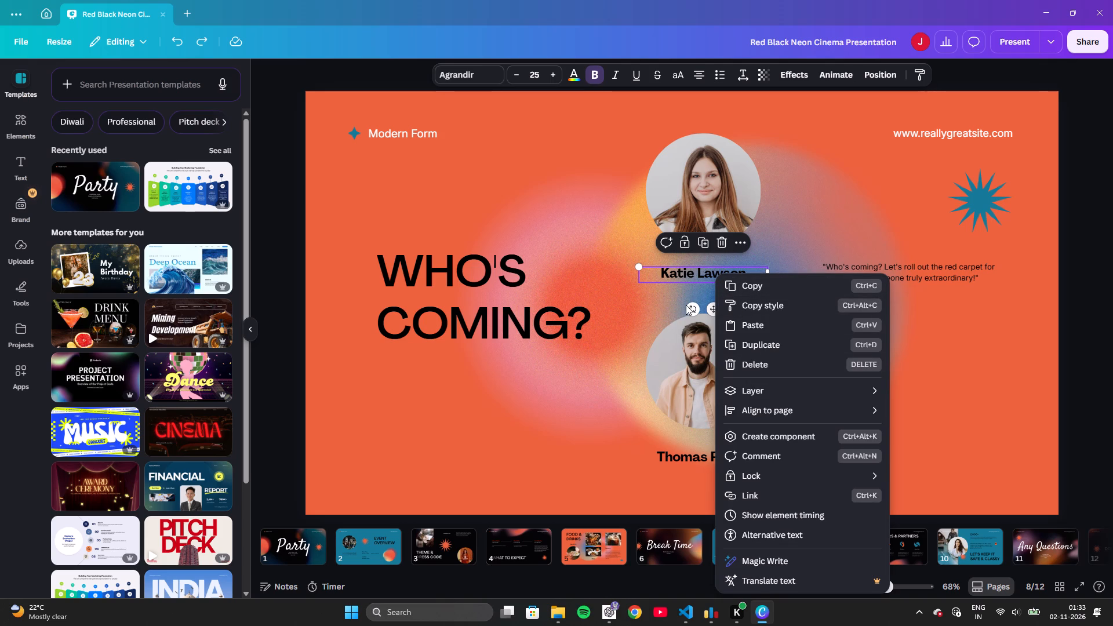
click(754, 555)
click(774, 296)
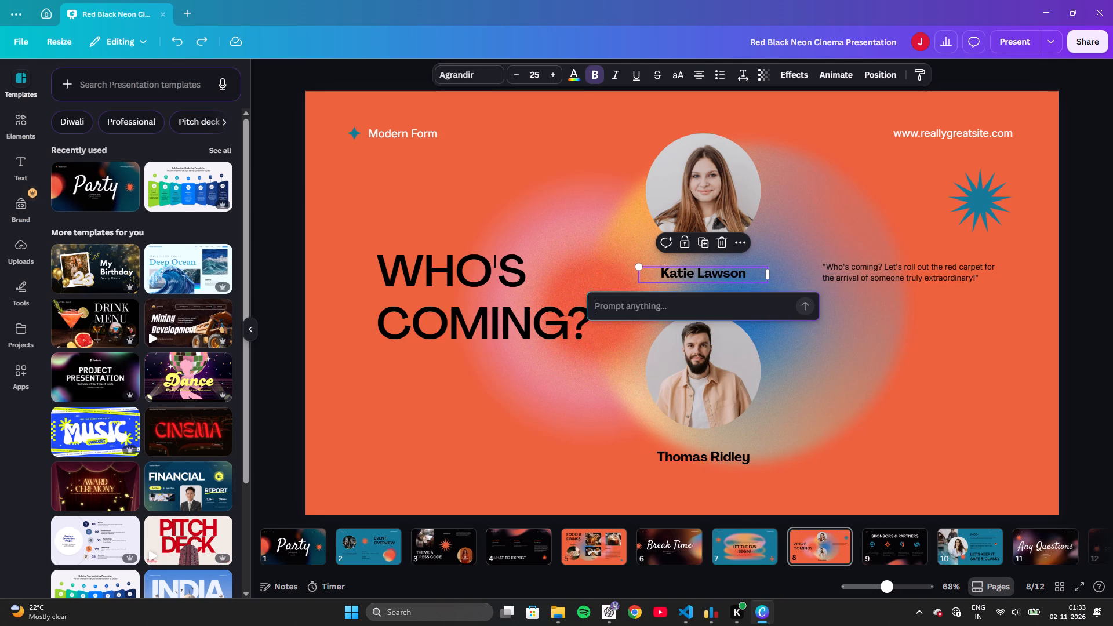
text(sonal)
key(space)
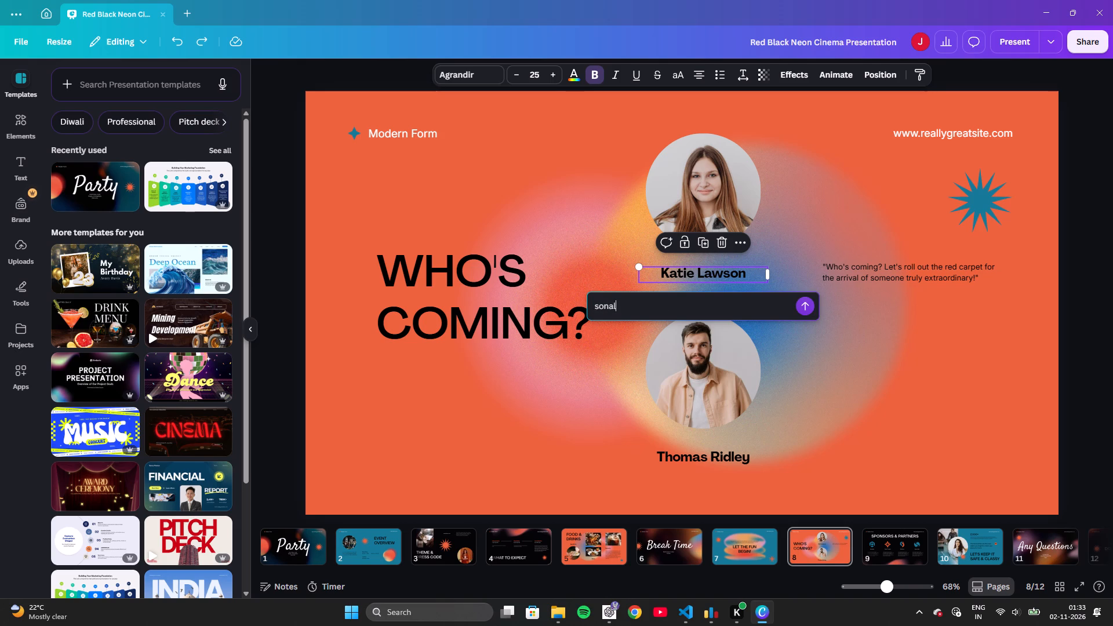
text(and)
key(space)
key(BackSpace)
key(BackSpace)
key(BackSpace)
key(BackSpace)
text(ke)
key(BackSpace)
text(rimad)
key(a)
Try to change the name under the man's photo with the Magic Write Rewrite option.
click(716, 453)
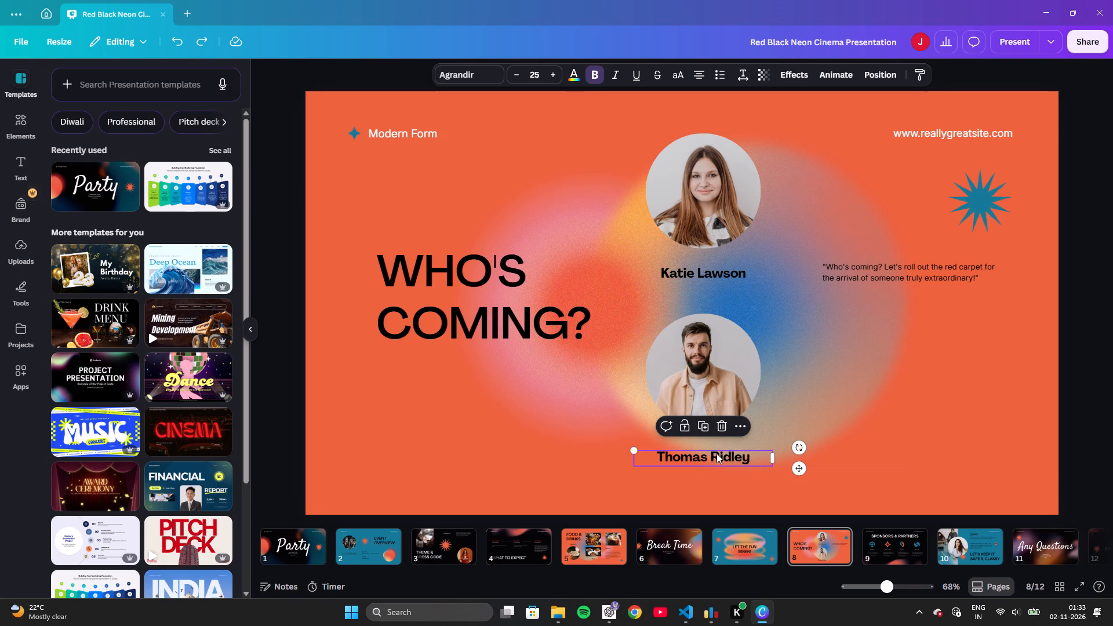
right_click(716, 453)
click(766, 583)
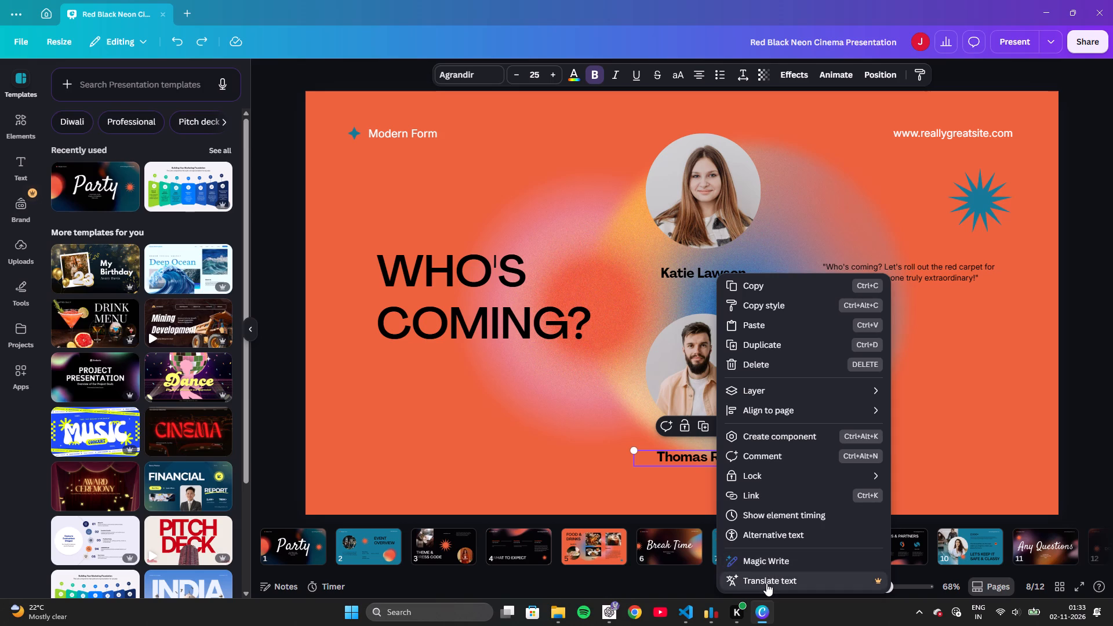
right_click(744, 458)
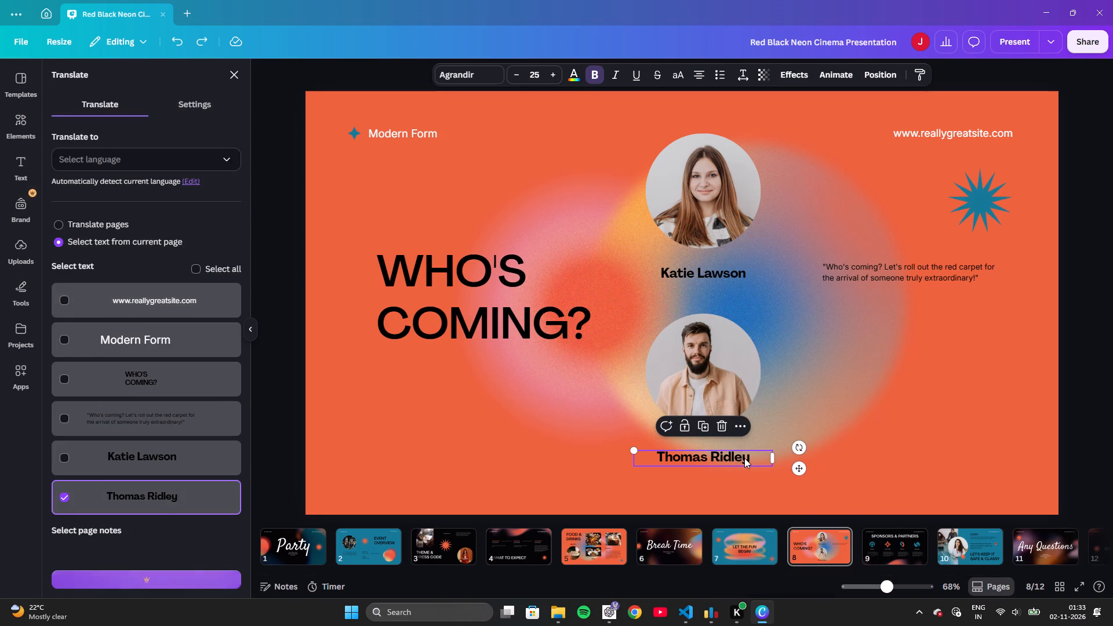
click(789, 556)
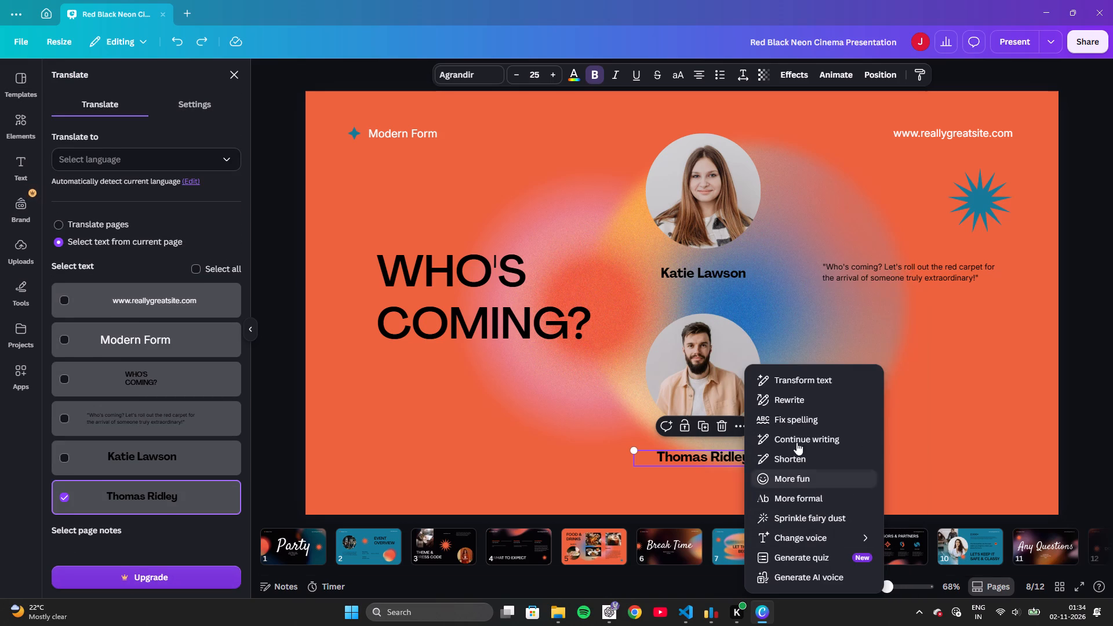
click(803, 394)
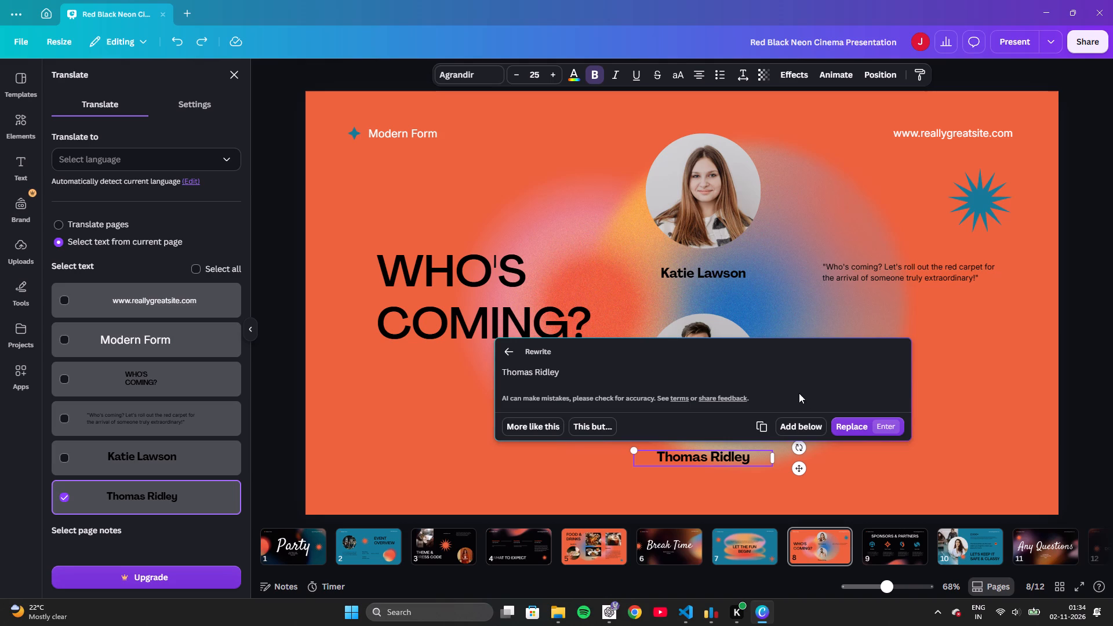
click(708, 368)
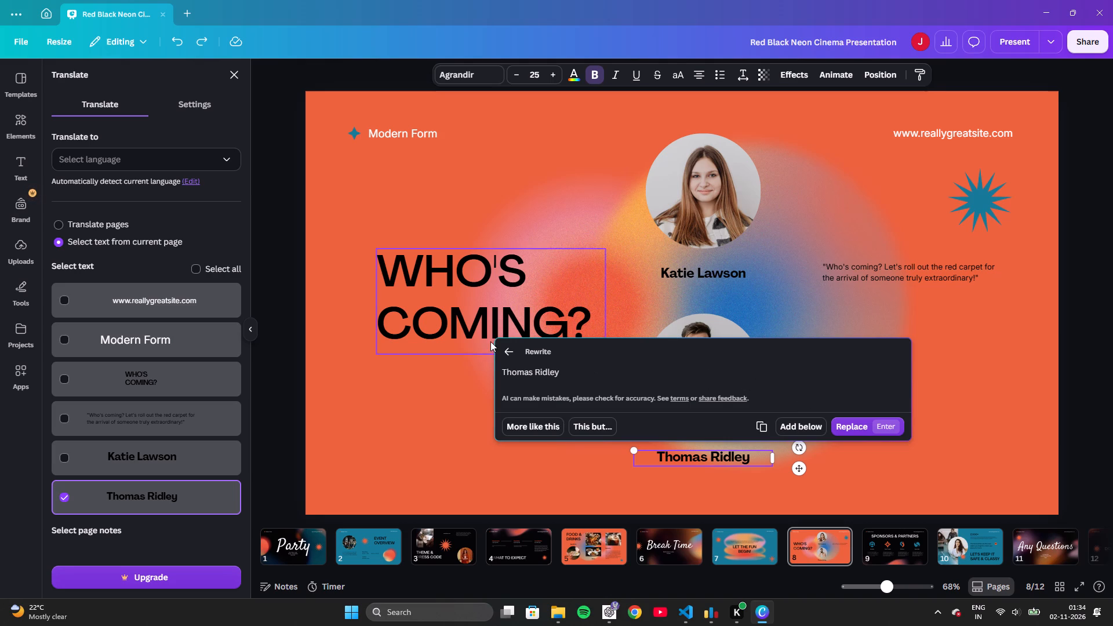
Shorten the name under the man's photo on page 8 to the first name Thomas, followed by a line break.
click(759, 458)
right_click(759, 458)
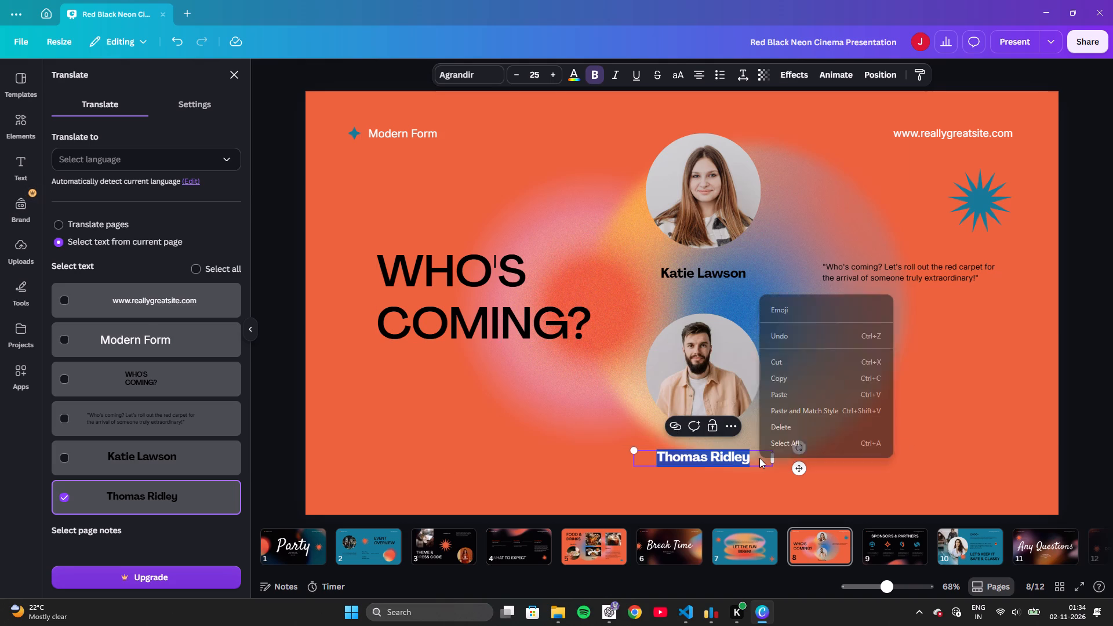
click(759, 458)
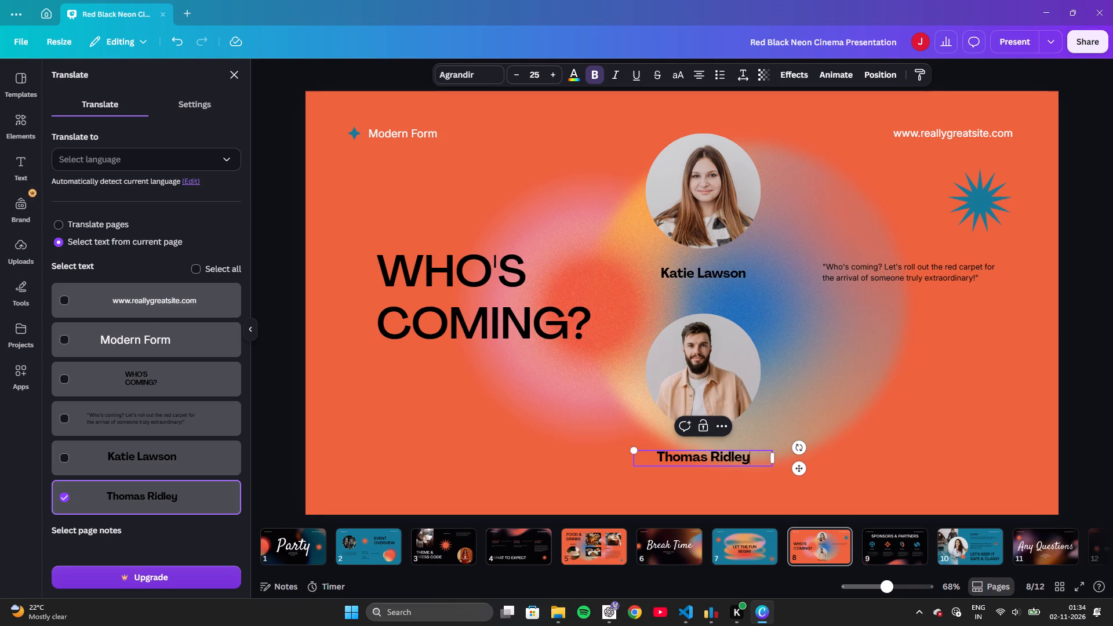
key(BackSpace)
key(BackSpace)
key(BackSpace)
key(BackSpace)
key(BackSpace)
key(BackSpace)
key(Return)
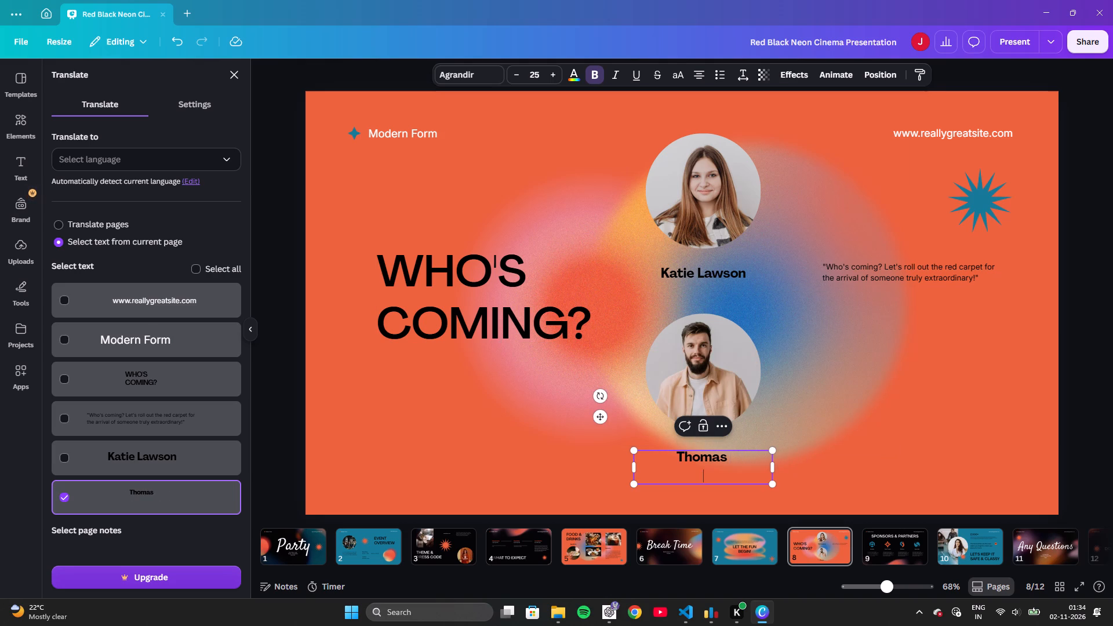
click(942, 412)
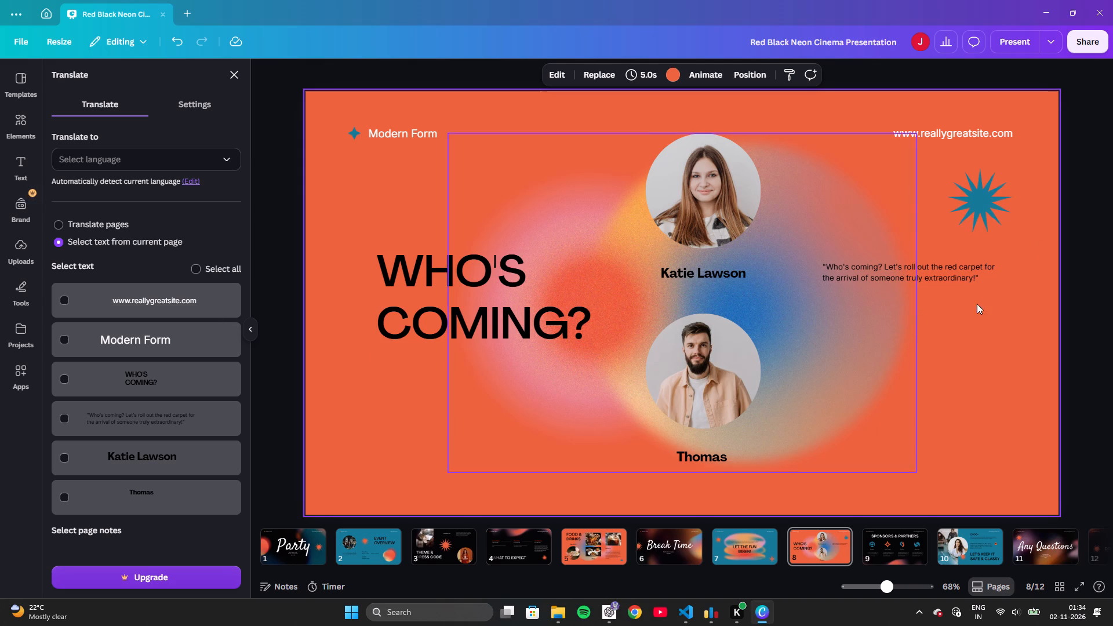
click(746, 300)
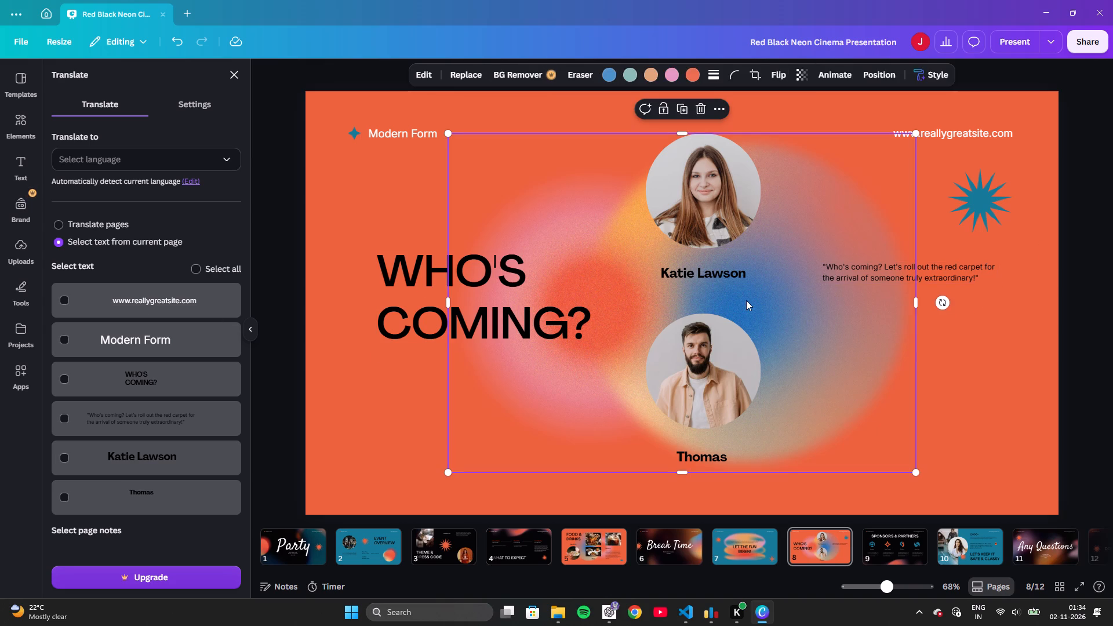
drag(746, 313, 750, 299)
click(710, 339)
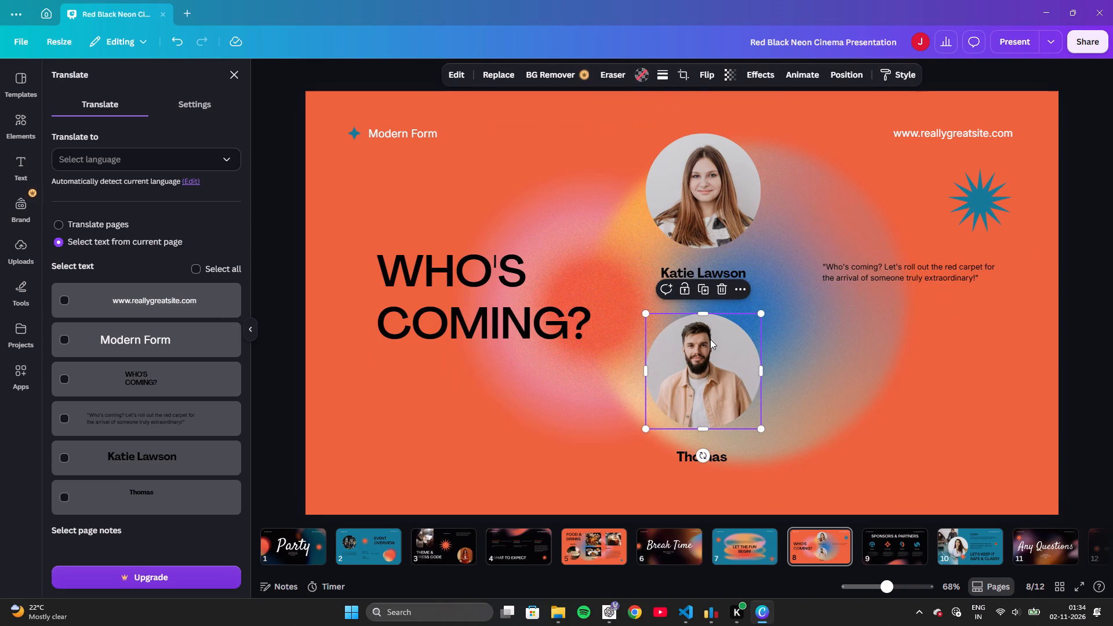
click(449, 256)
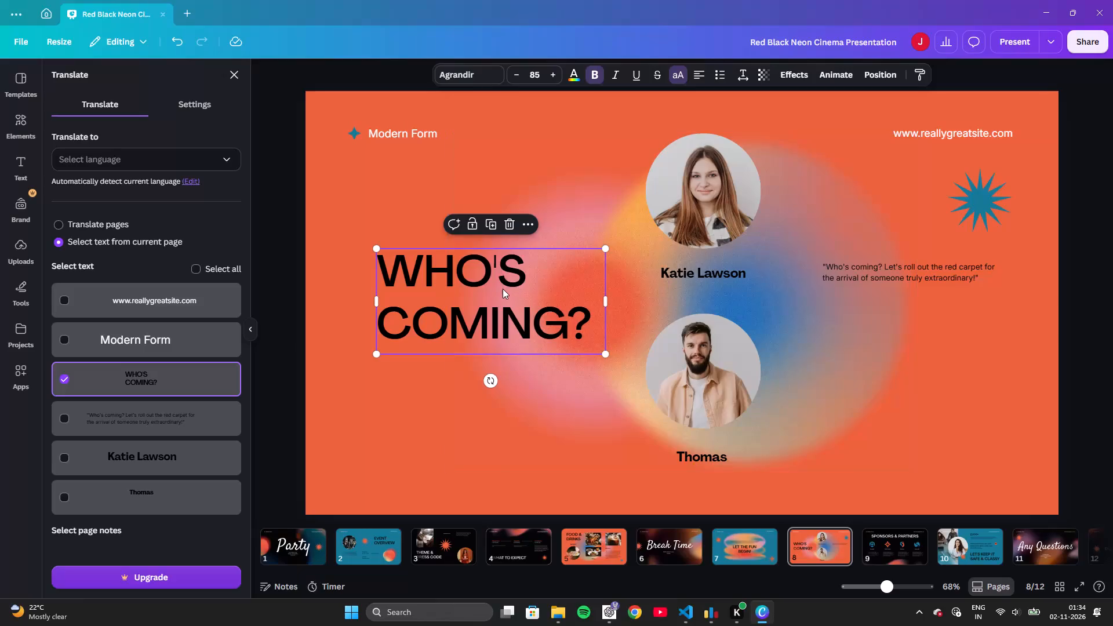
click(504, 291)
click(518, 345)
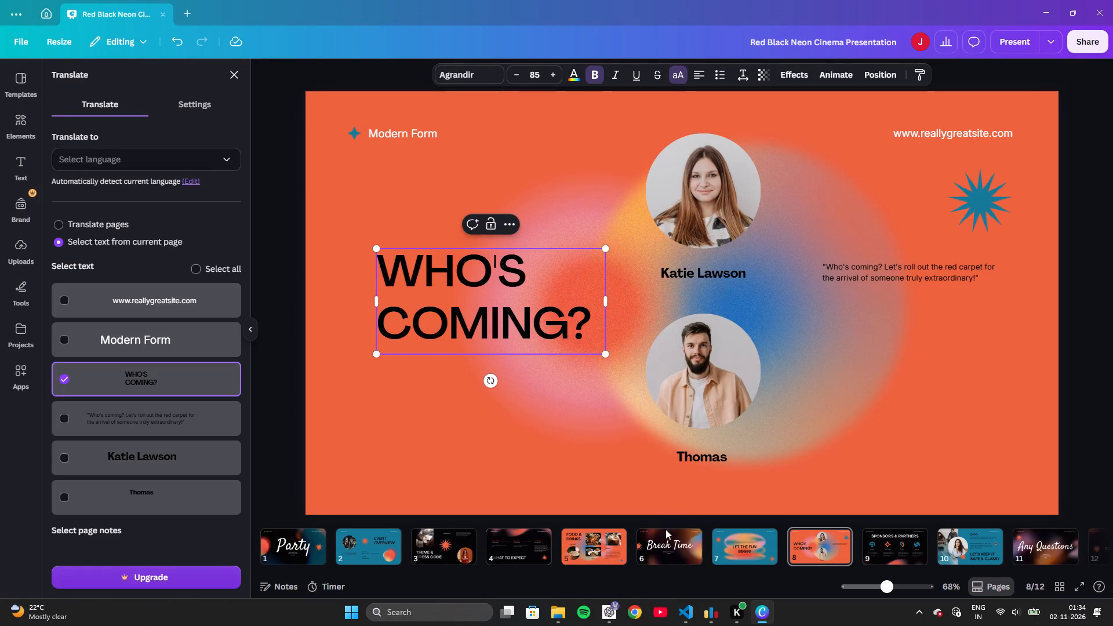
On page 9, move the orange flower icon above Fresh Threads slightly to the left.
click(883, 557)
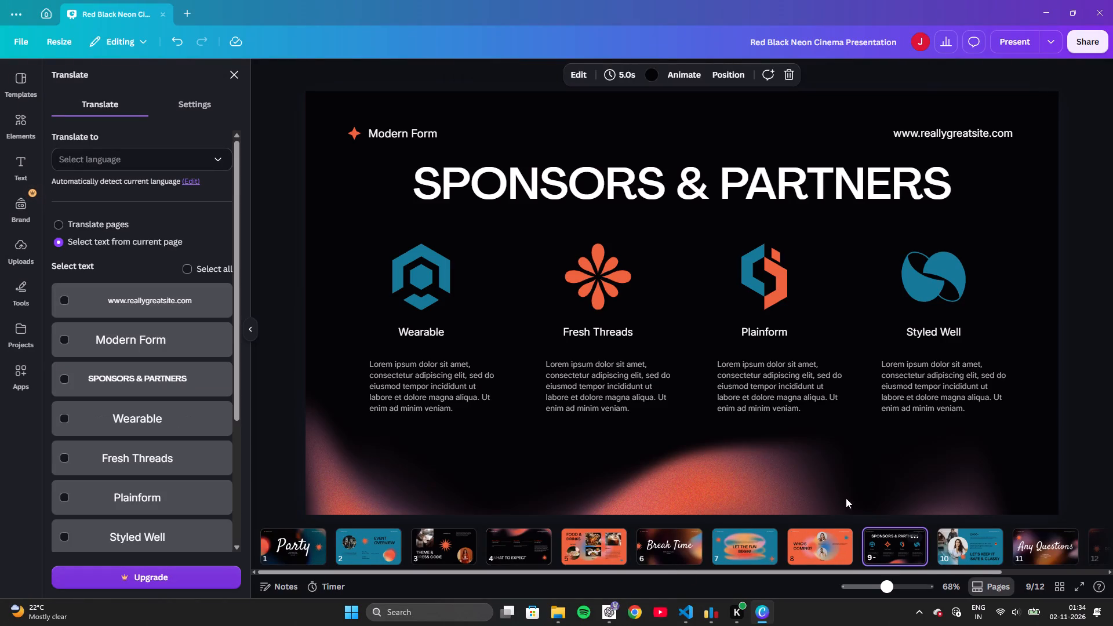
click(729, 363)
right_click(740, 363)
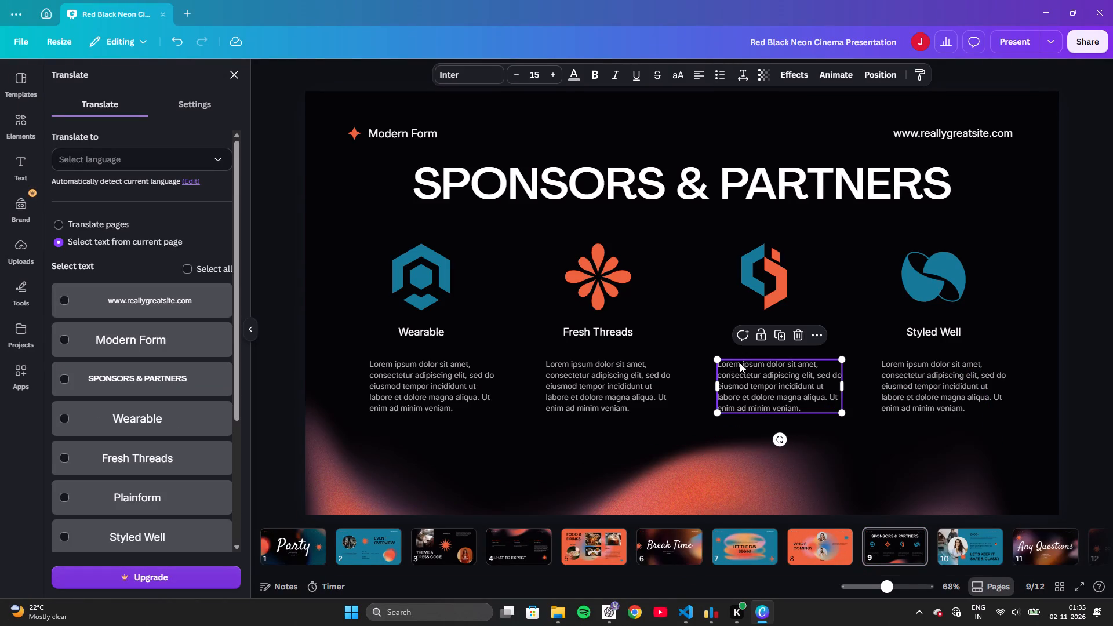
click(627, 365)
click(612, 325)
click(597, 278)
drag(597, 278, 585, 280)
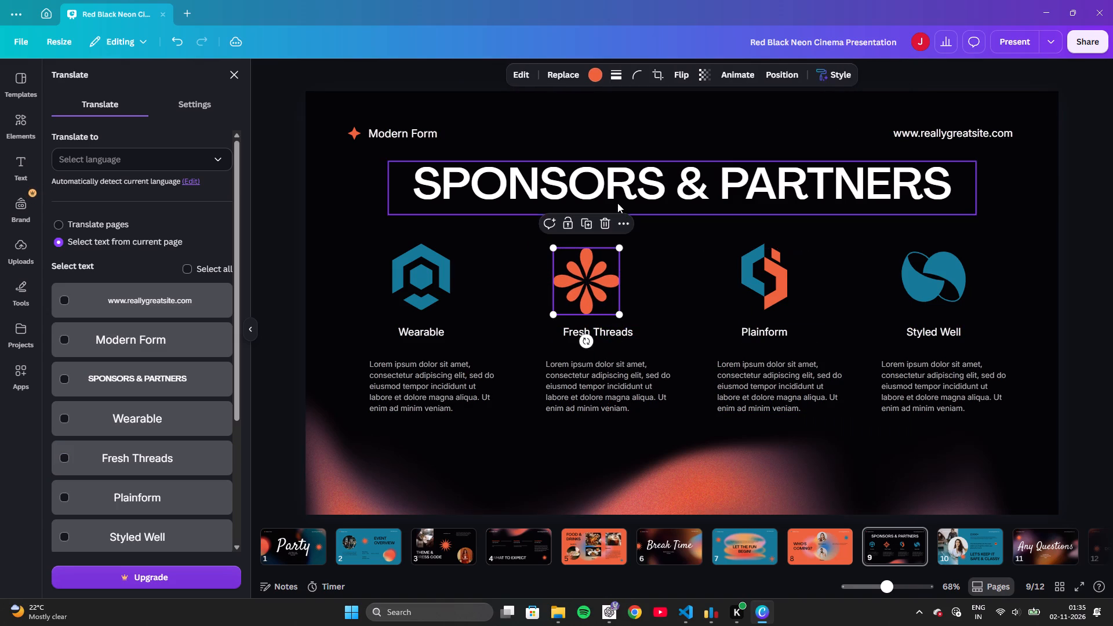
Move the SPONSORS & PARTNERS heading on page 9 slightly left and down.
click(617, 203)
drag(617, 203, 594, 212)
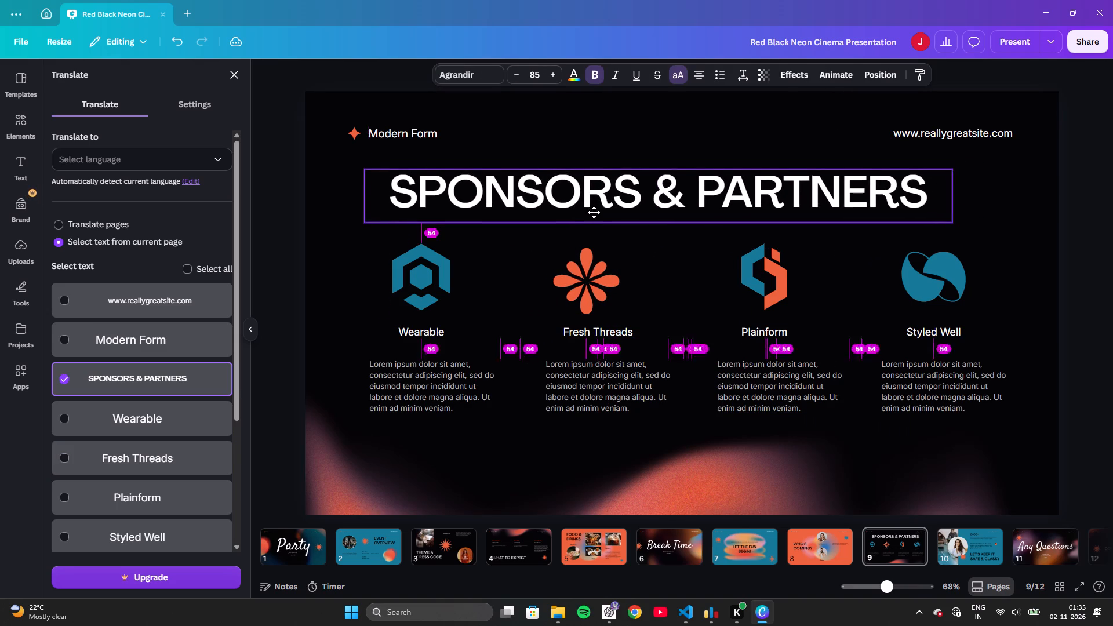
drag(594, 212, 605, 206)
click(925, 134)
right_click(925, 134)
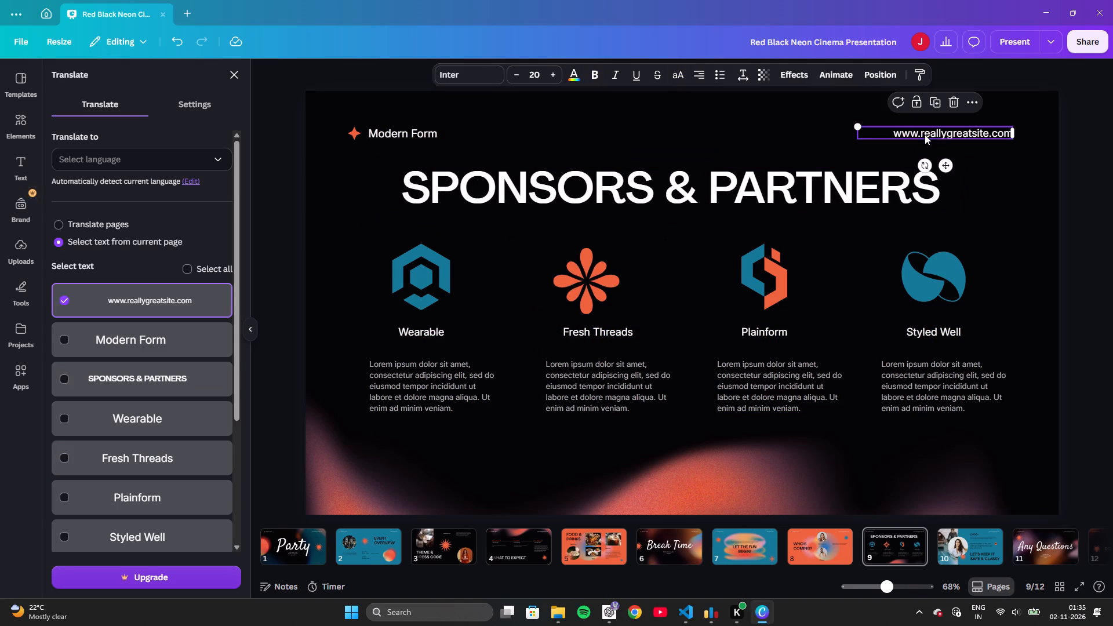
click(950, 183)
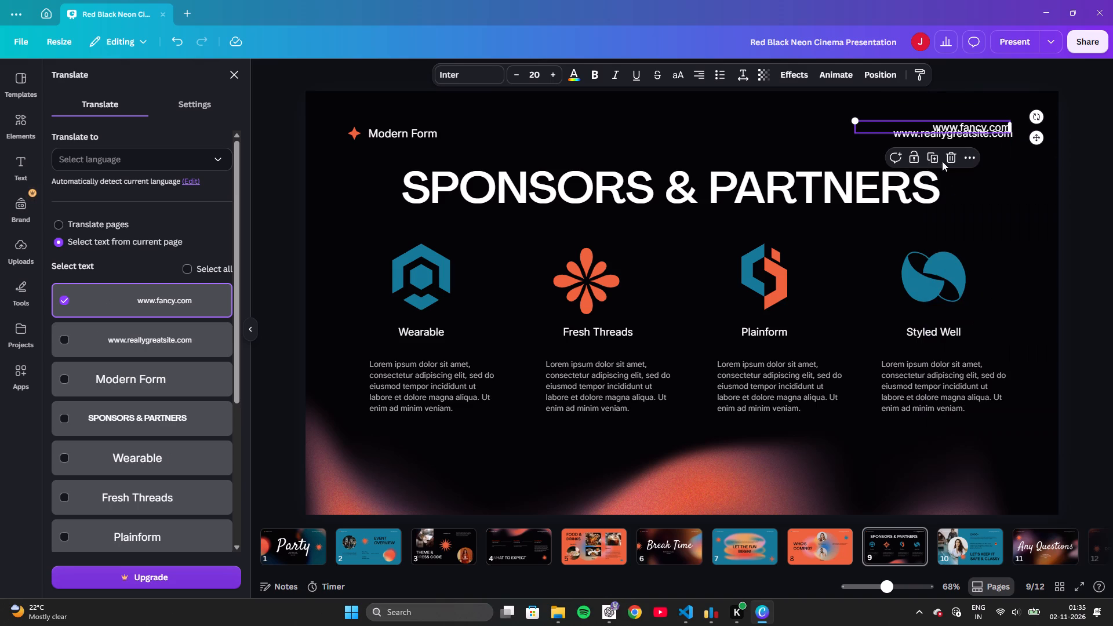
click(959, 143)
click(989, 136)
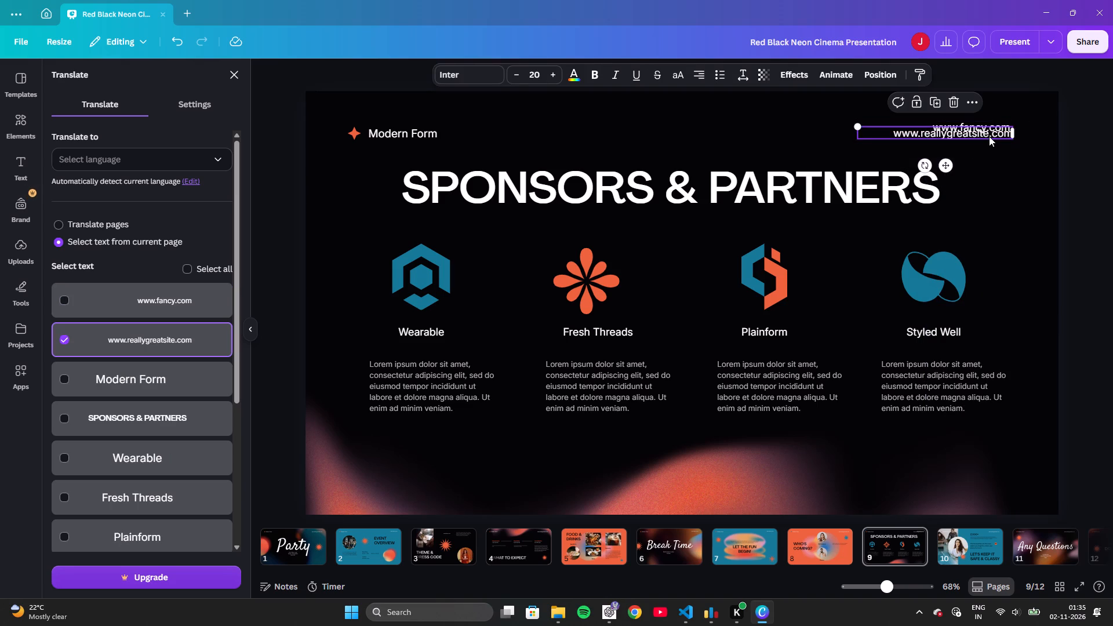
click(952, 100)
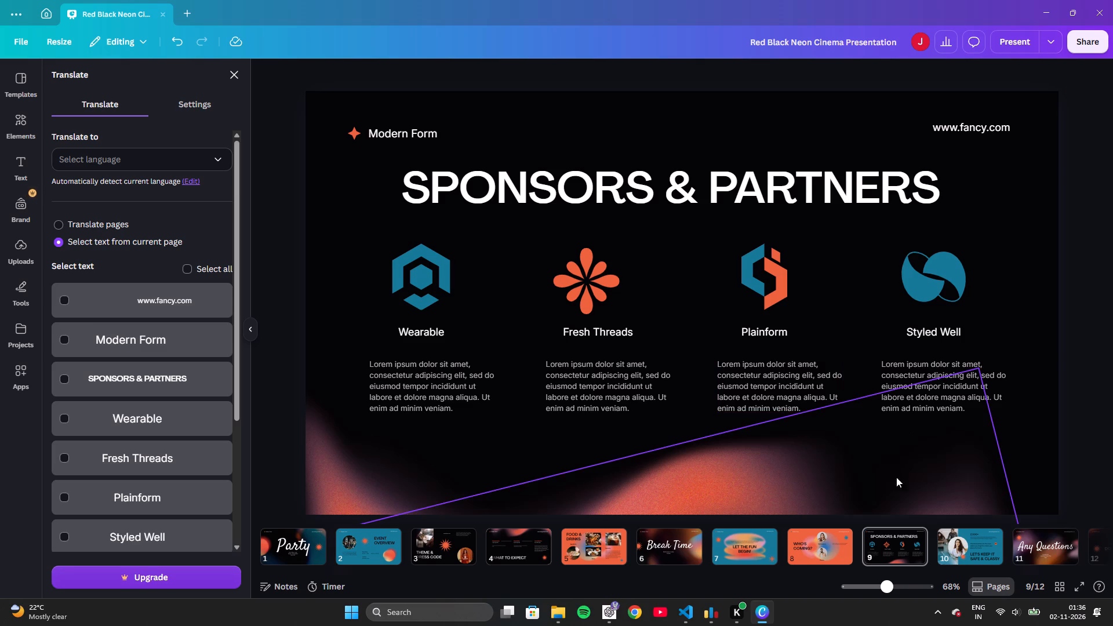
click(950, 540)
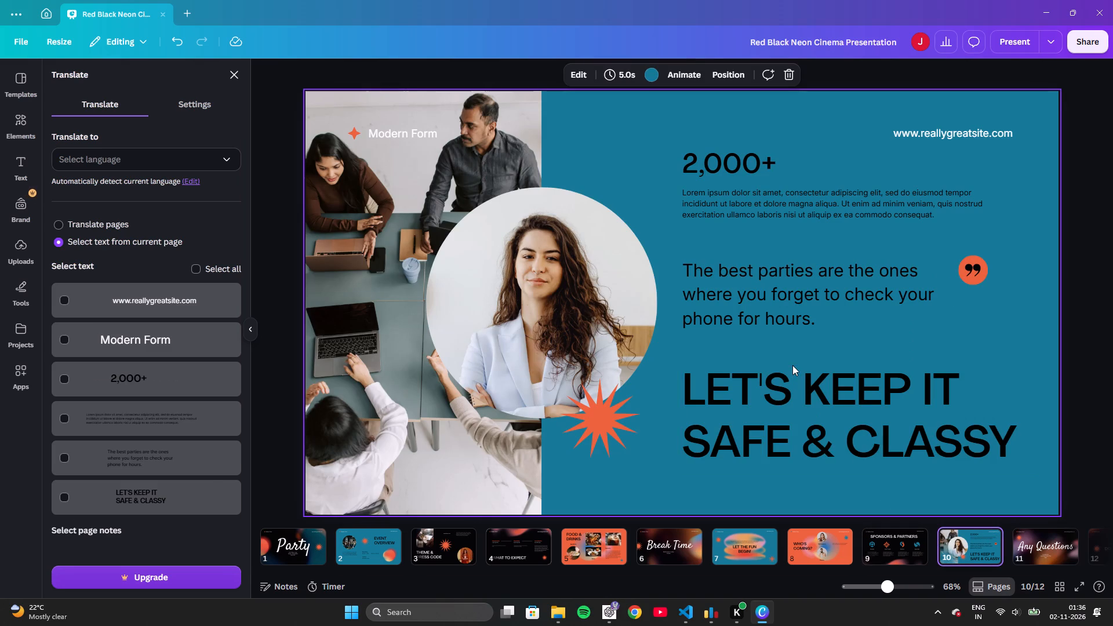
click(792, 365)
click(798, 214)
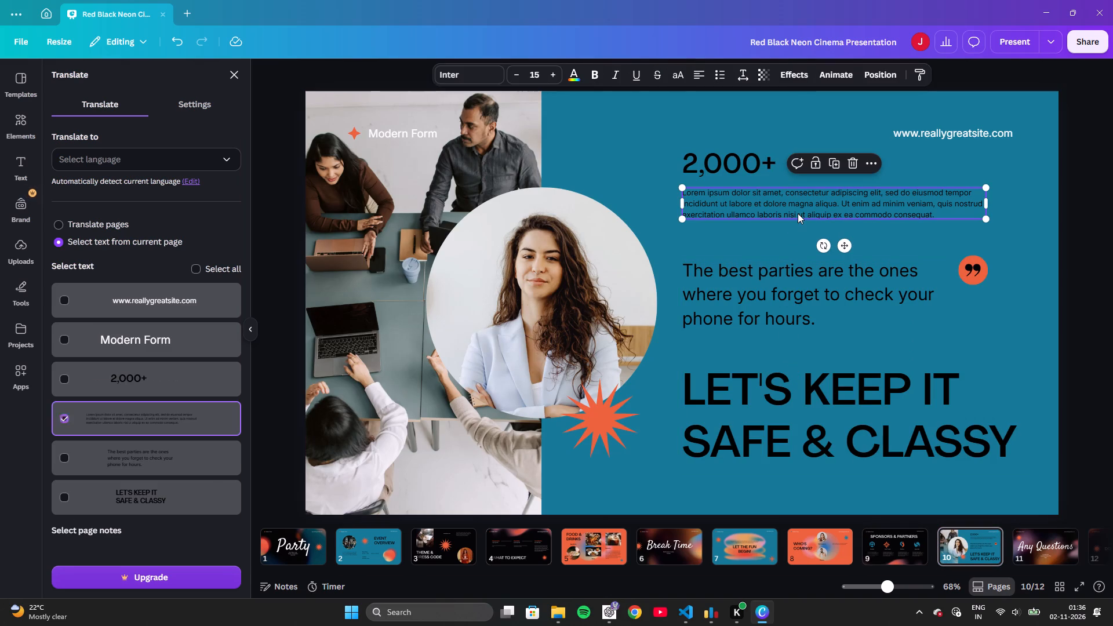
right_click(798, 213)
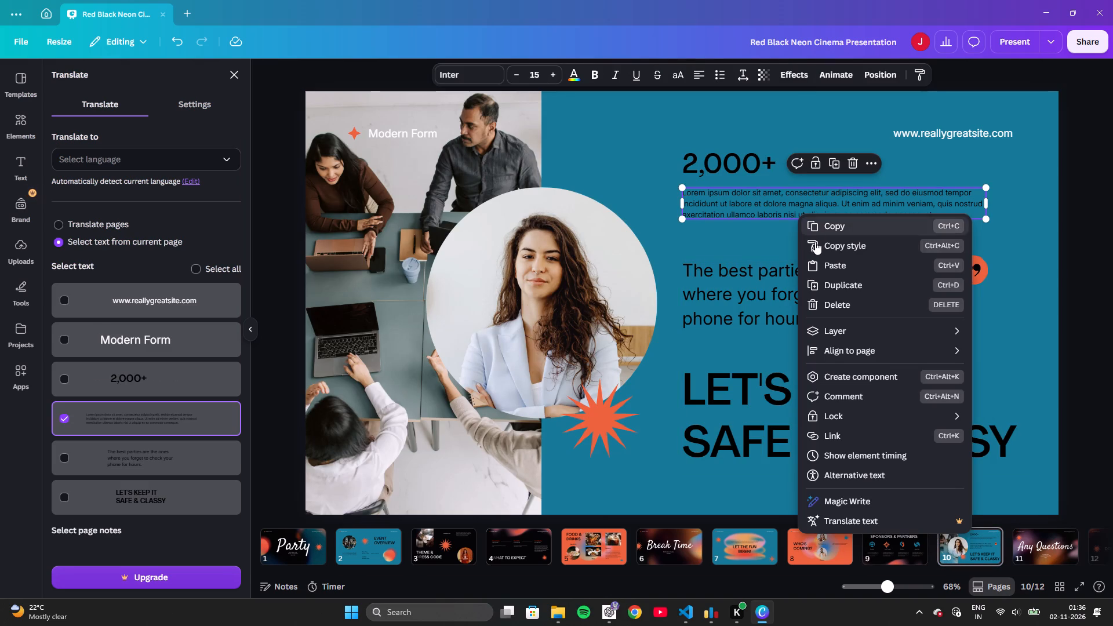
click(817, 262)
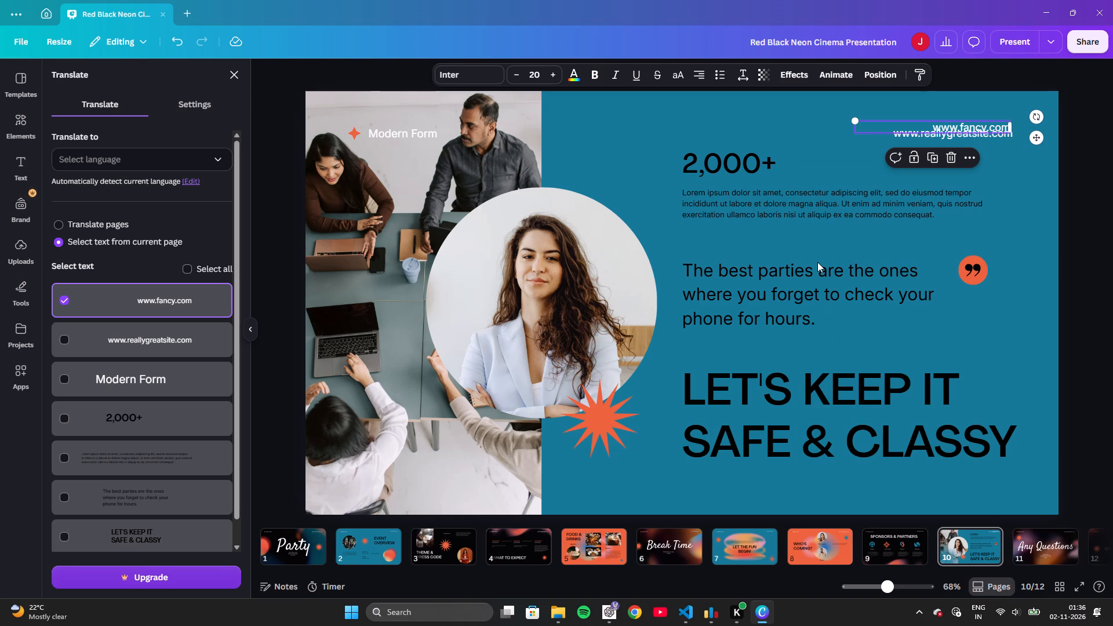
click(1005, 137)
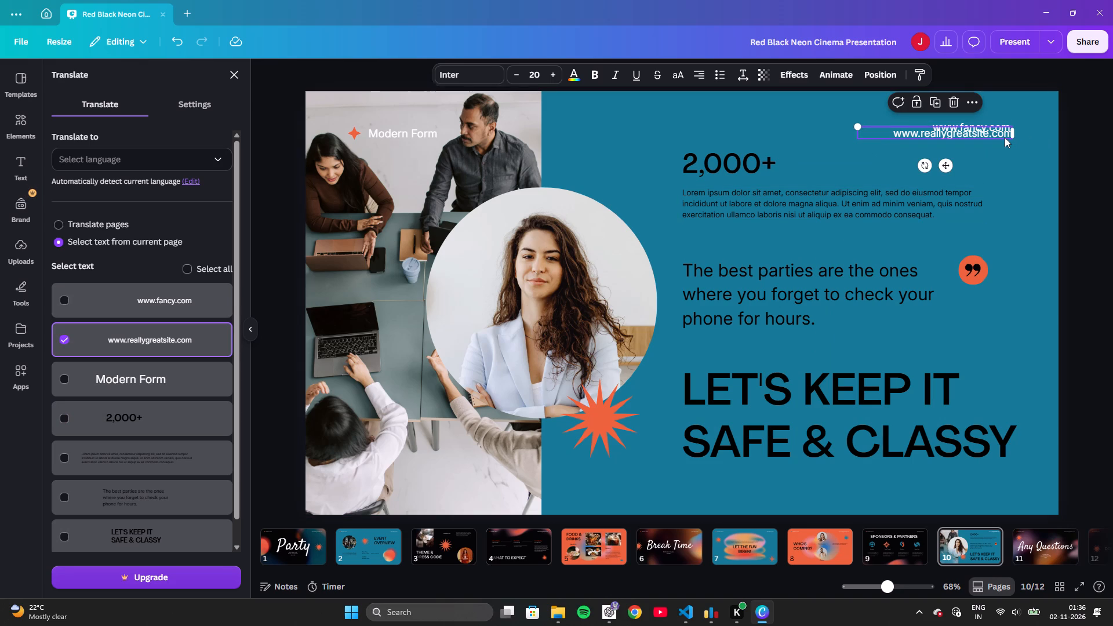
click(948, 101)
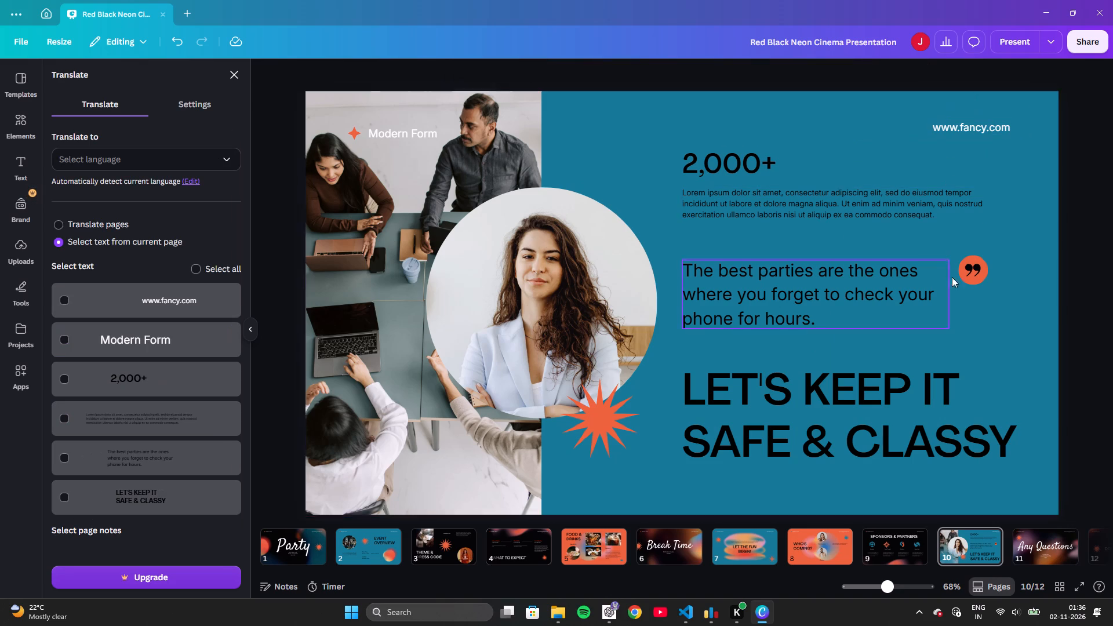
Move the round portrait of the woman on page 10 slightly upward, keeping it over the edge of the meeting photo.
click(621, 290)
drag(621, 290, 653, 297)
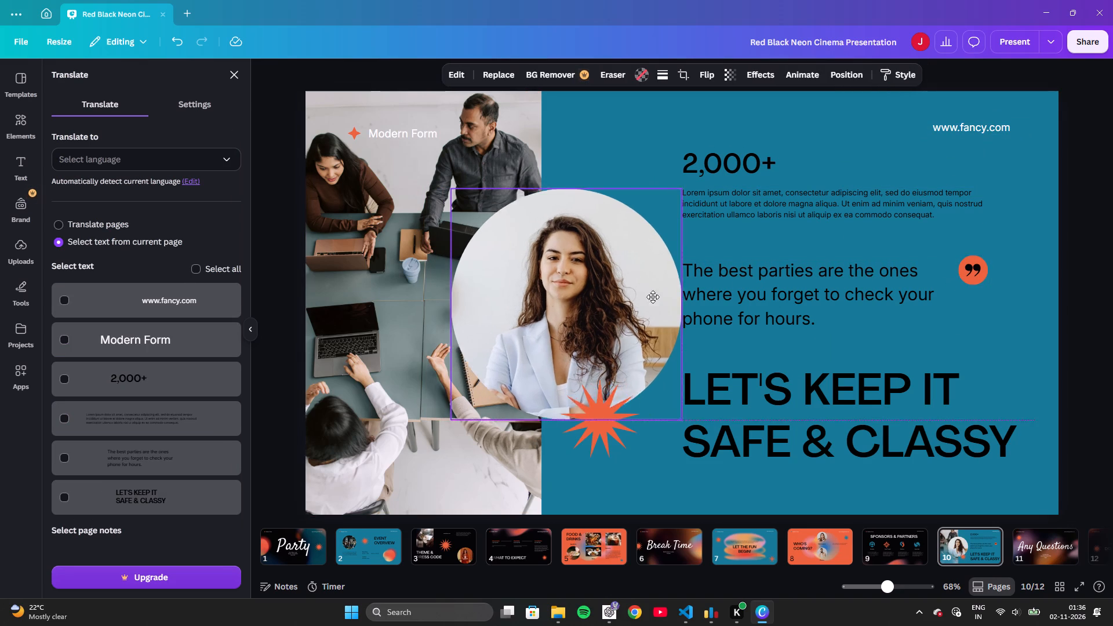
drag(653, 297, 649, 268)
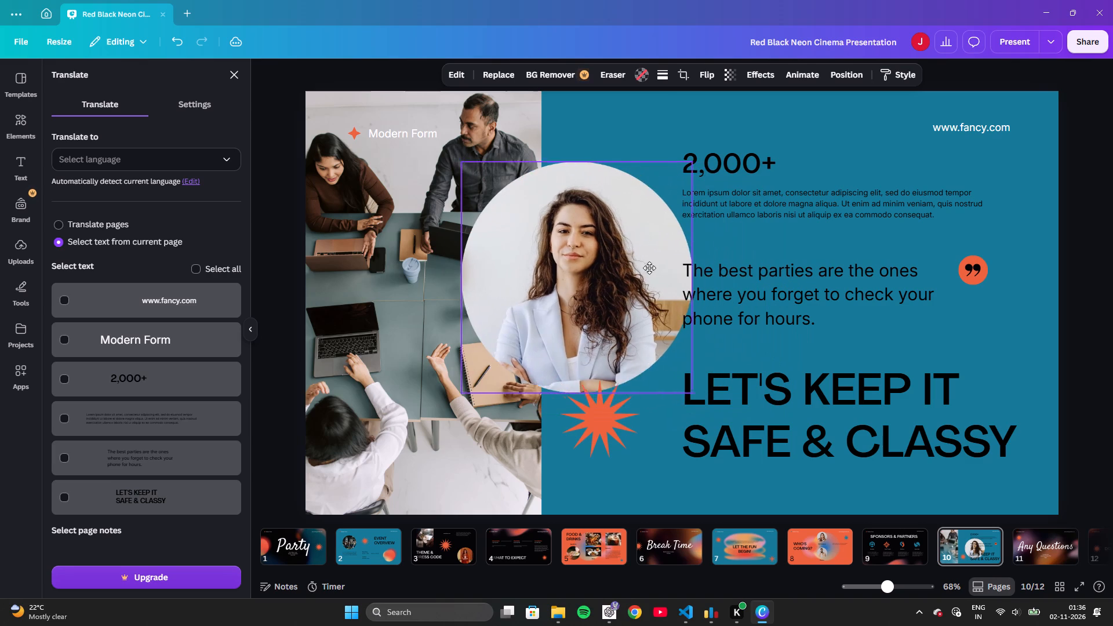
drag(649, 268, 617, 274)
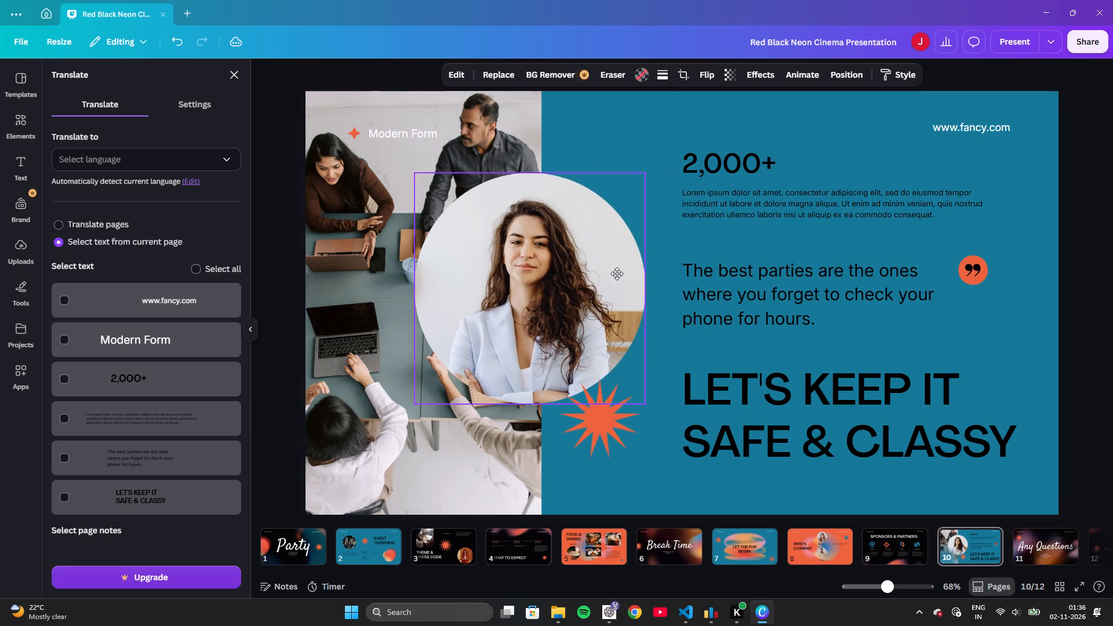
drag(617, 274, 617, 282)
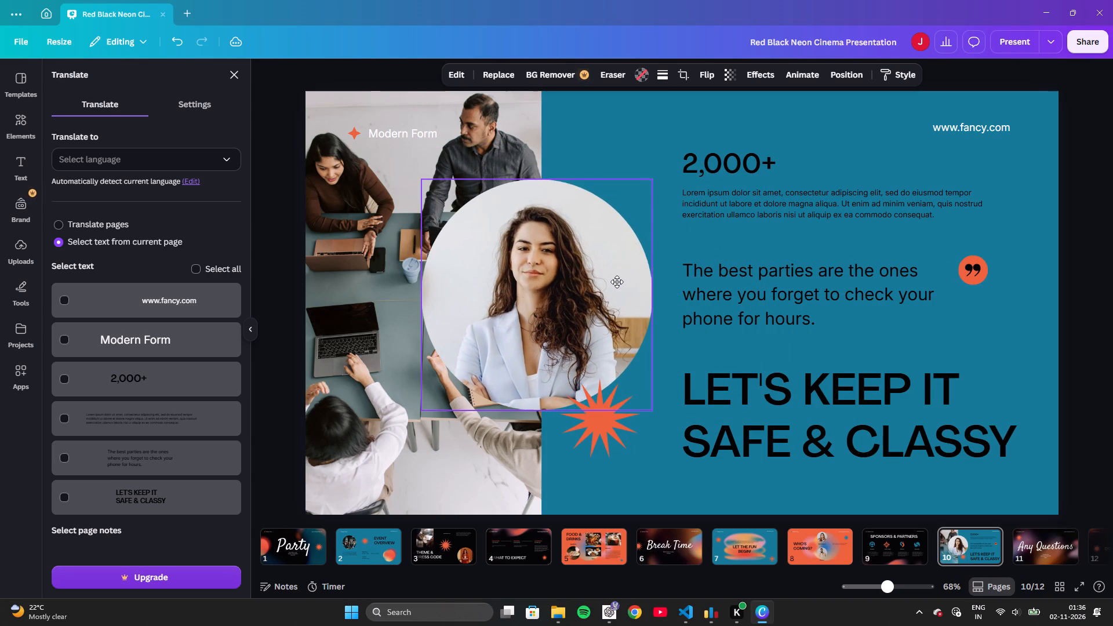
drag(617, 282, 622, 282)
Shift the meeting photo on page 10 slightly right so its outer edge lines up with the page's left edge.
click(461, 443)
drag(461, 443, 434, 434)
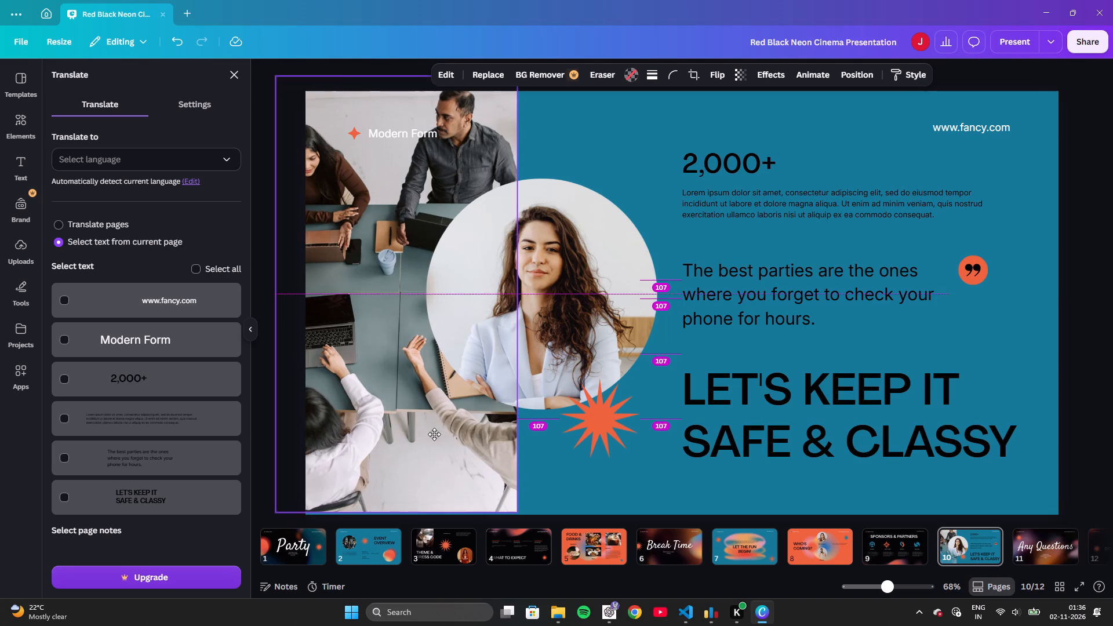
drag(434, 434, 444, 439)
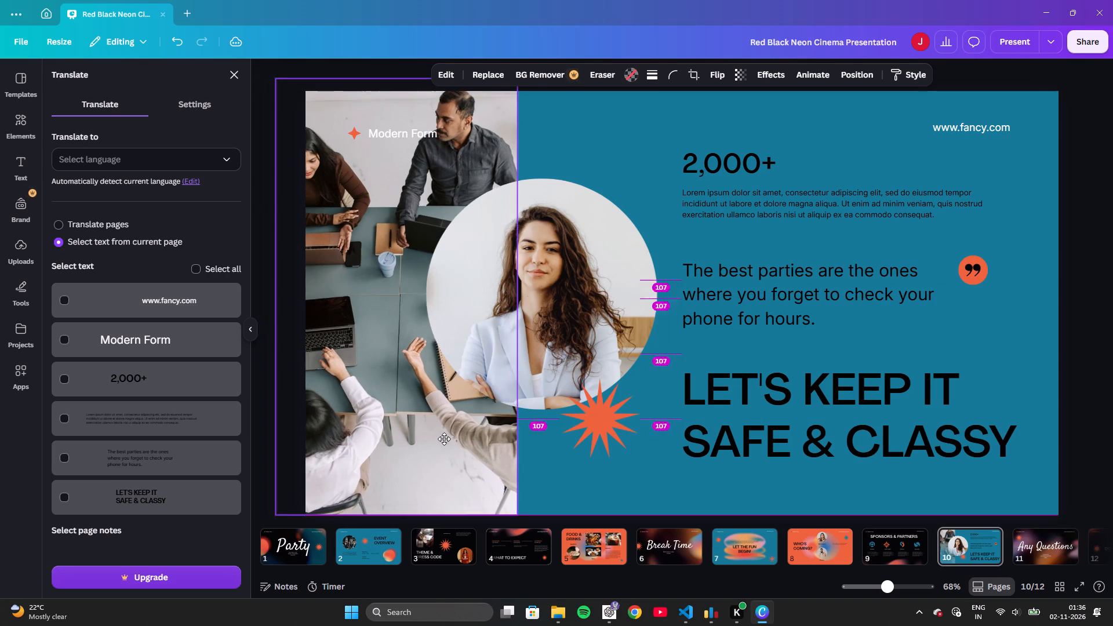
drag(444, 439, 471, 437)
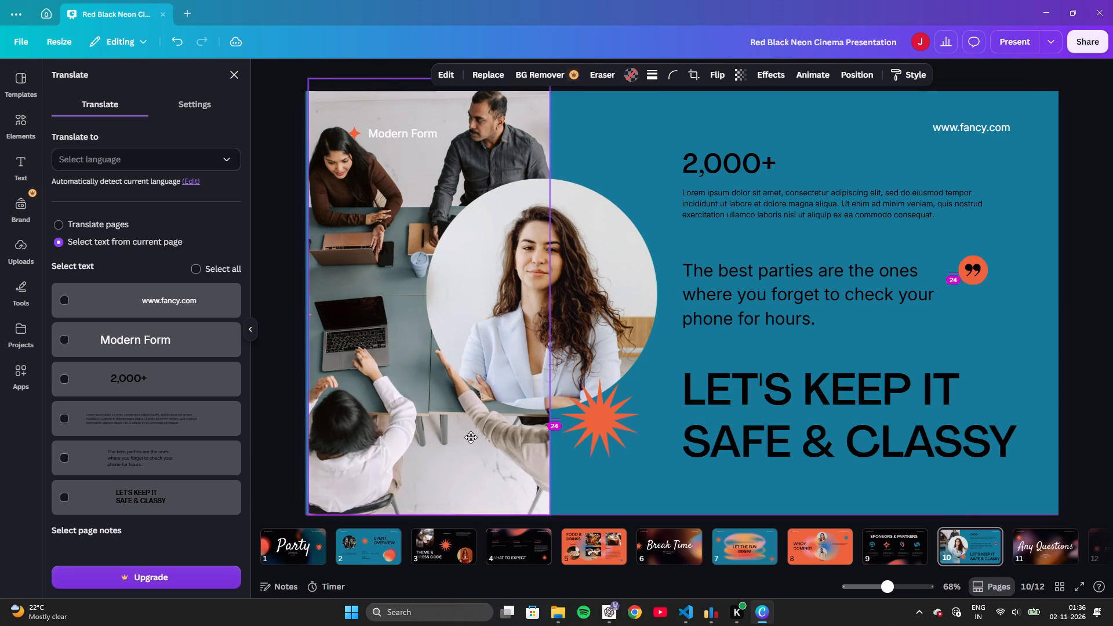
drag(471, 437, 467, 431)
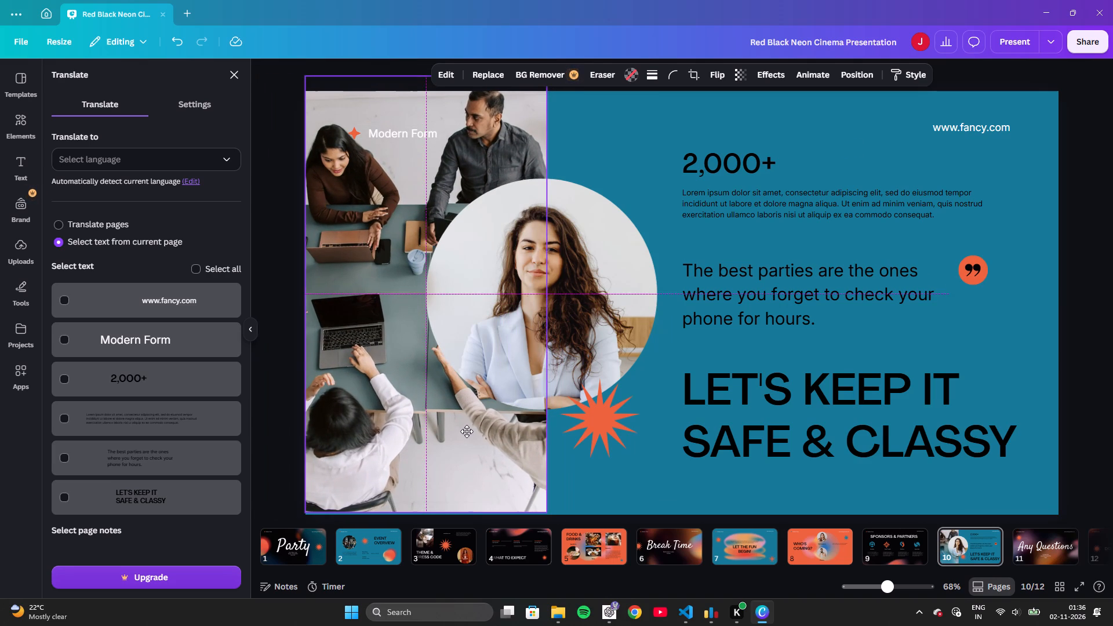
drag(467, 431, 467, 439)
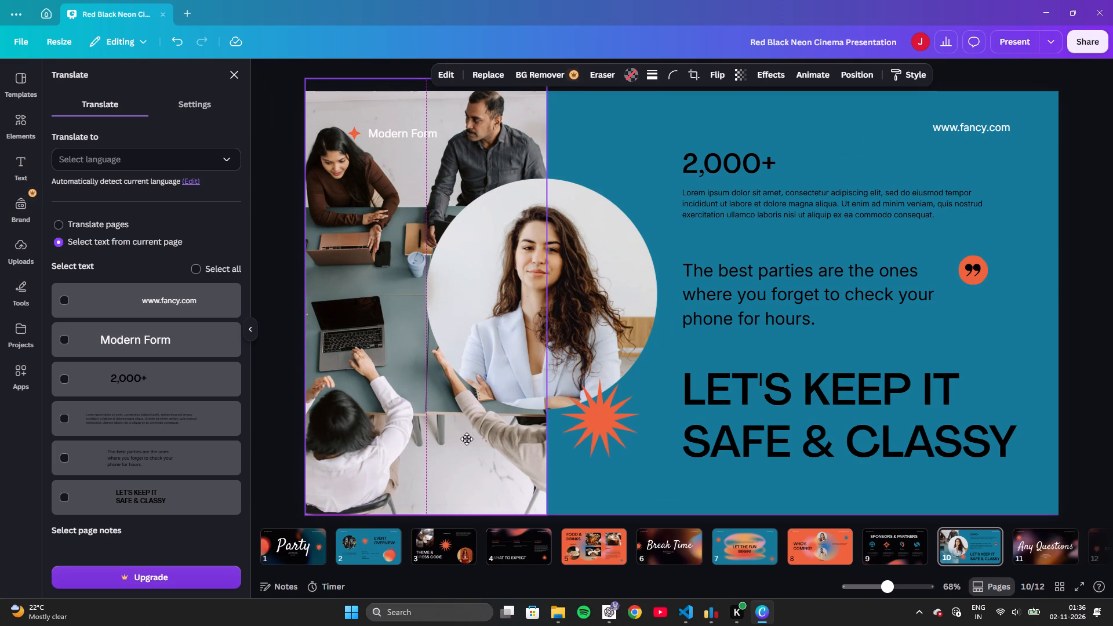
drag(467, 439, 467, 439)
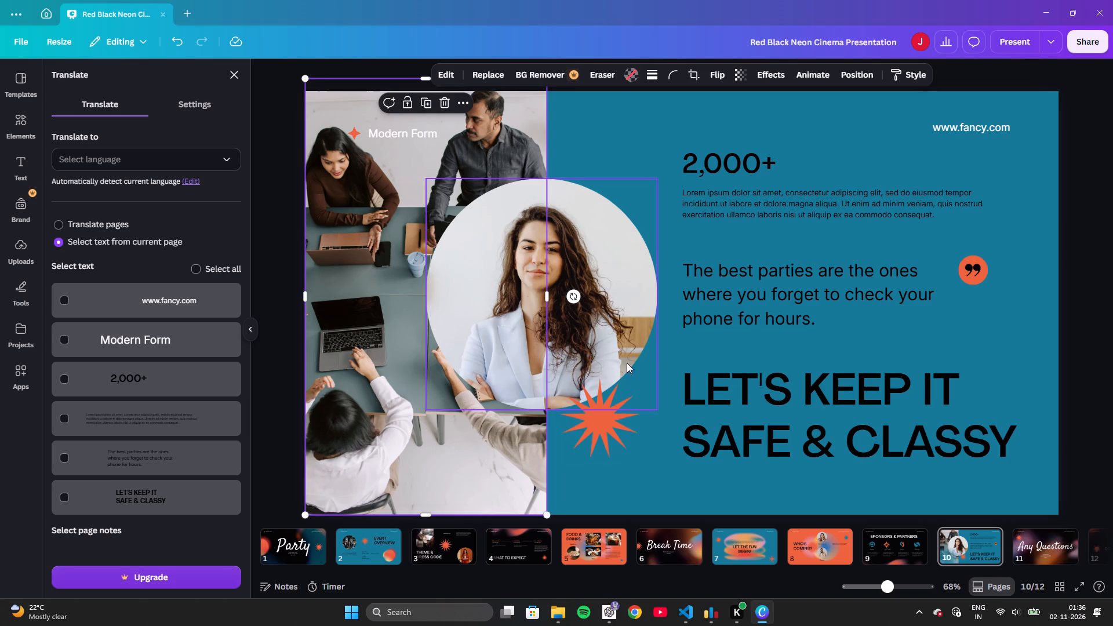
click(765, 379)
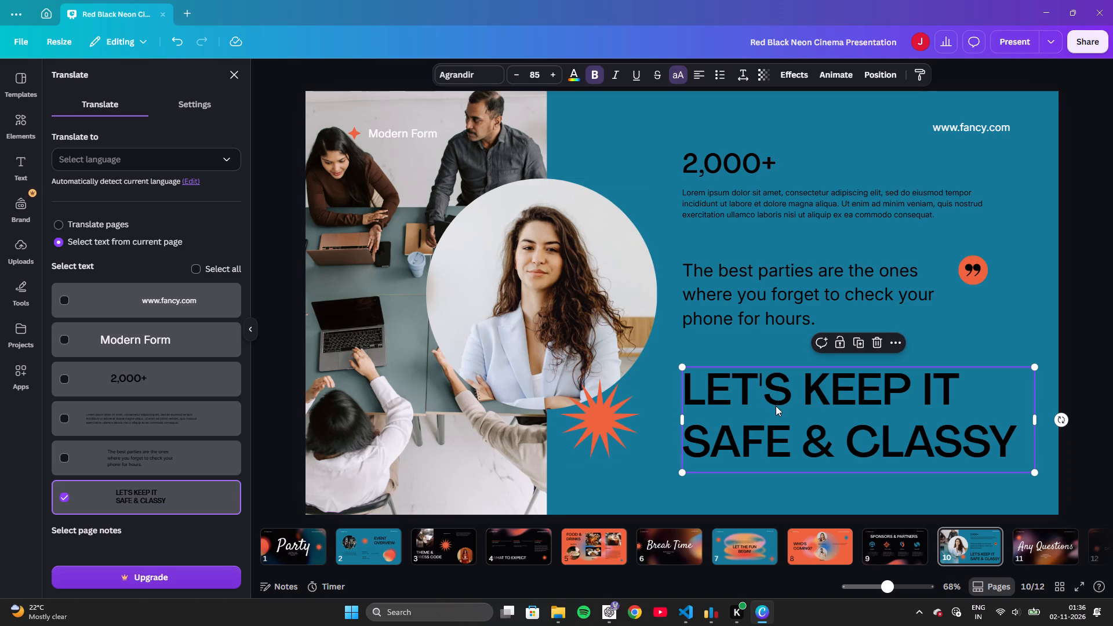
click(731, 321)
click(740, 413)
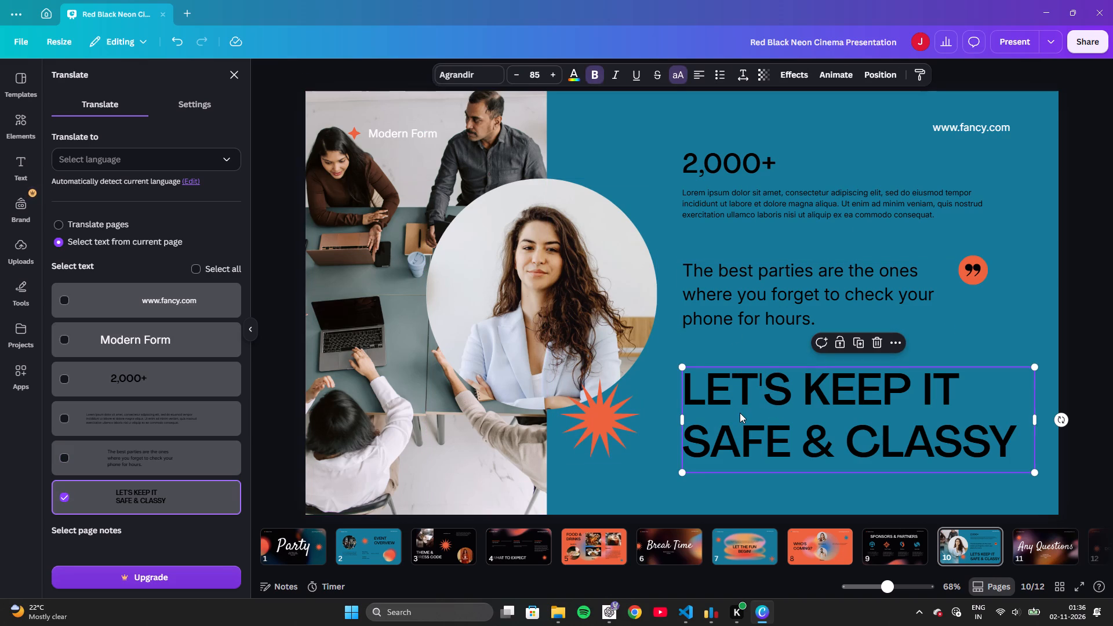
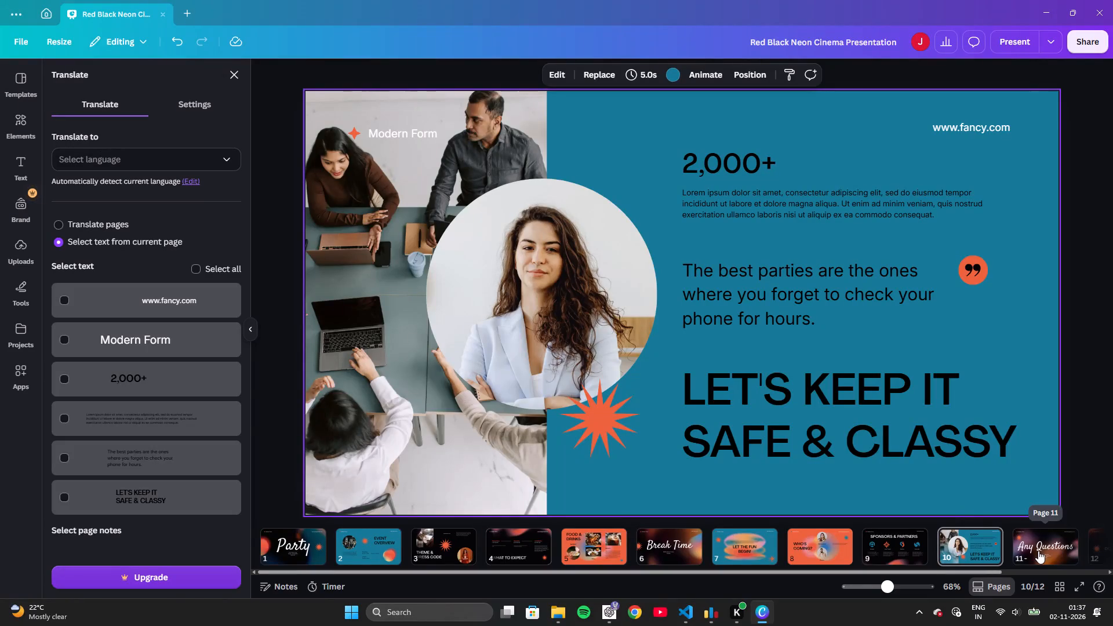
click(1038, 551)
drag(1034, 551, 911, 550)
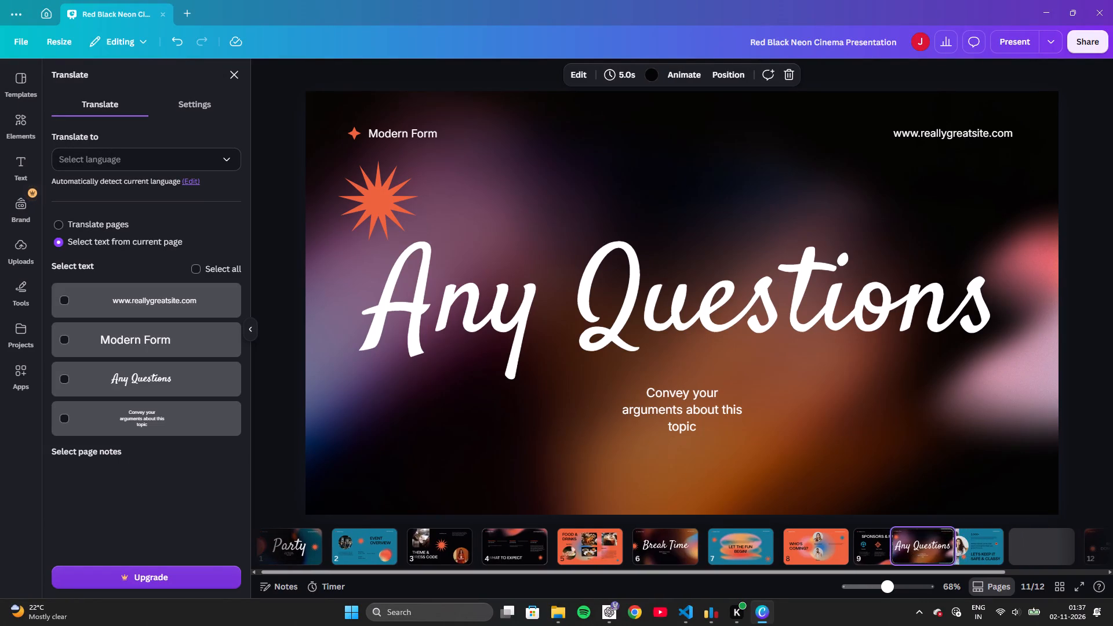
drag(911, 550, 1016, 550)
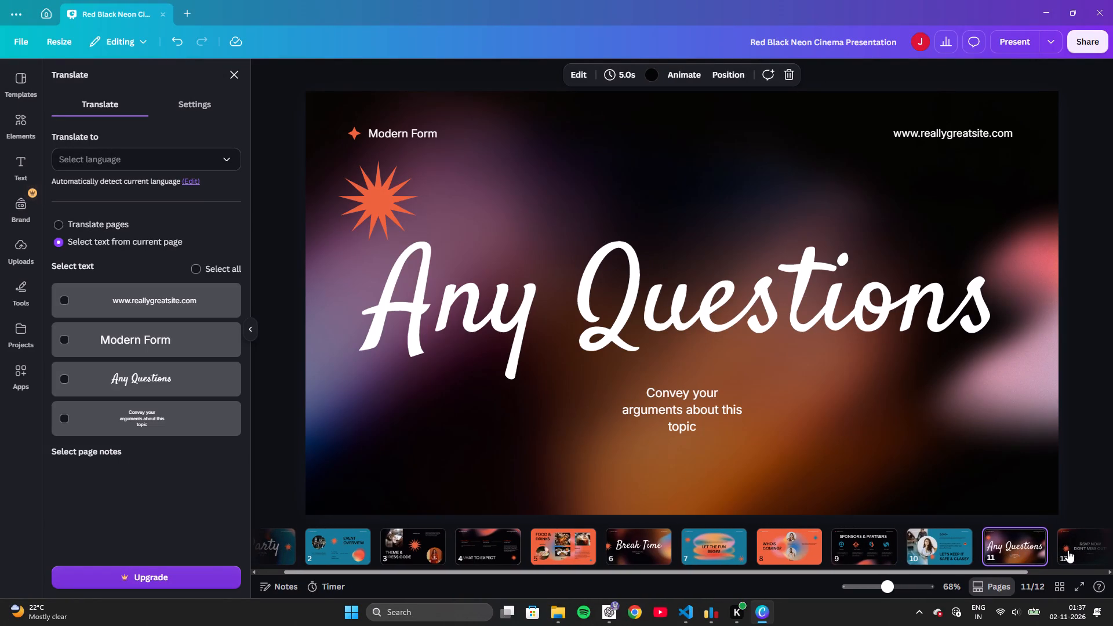
click(1068, 550)
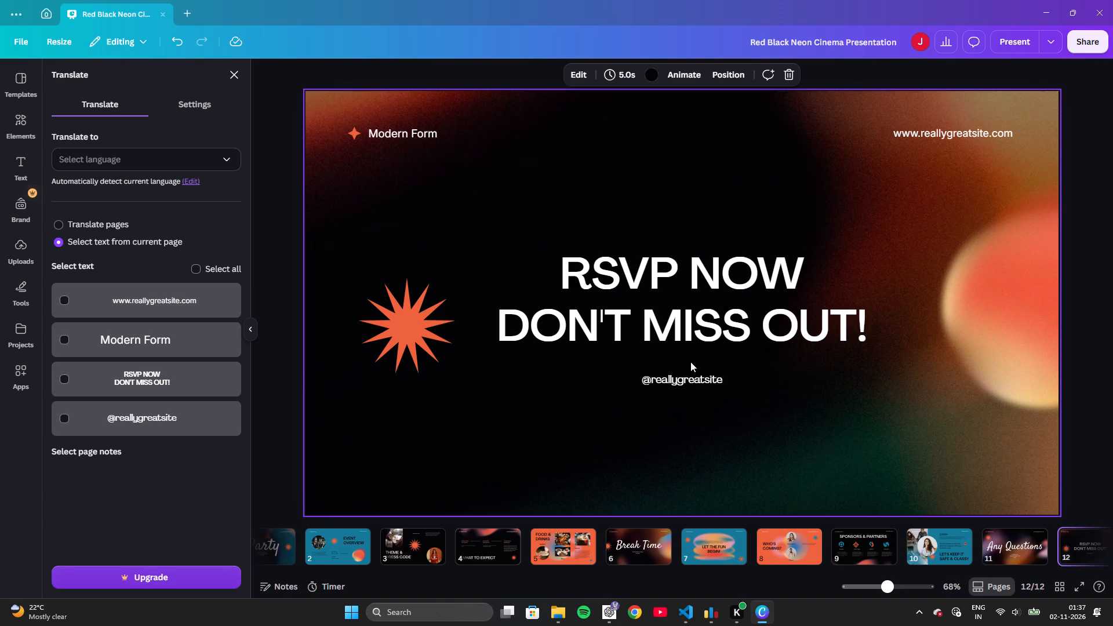
click(955, 137)
right_click(955, 137)
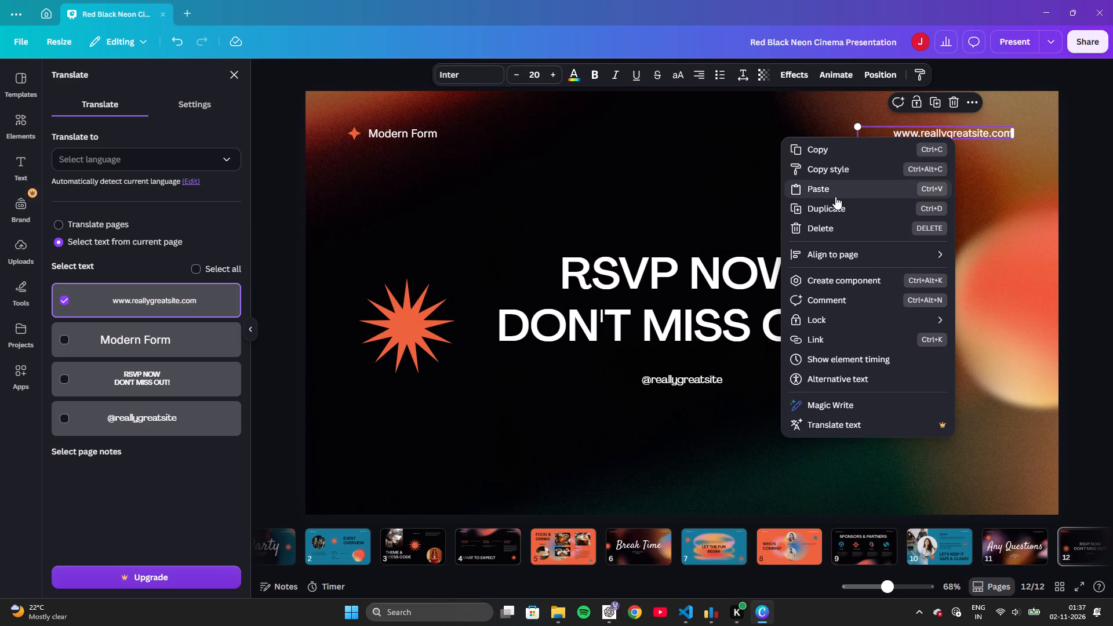
click(835, 196)
click(899, 136)
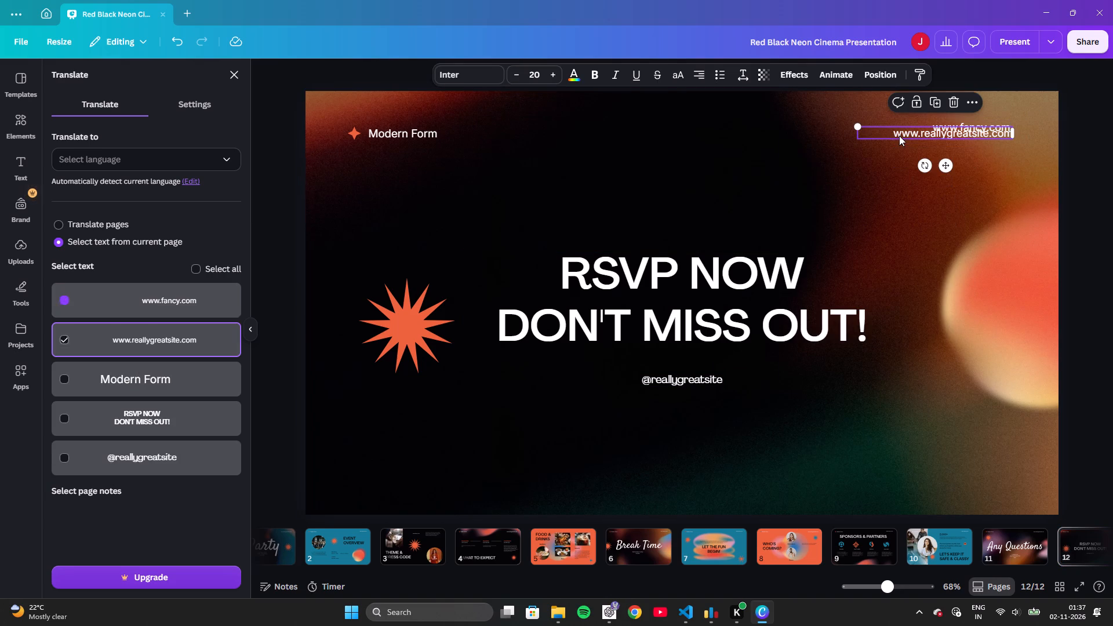
click(949, 105)
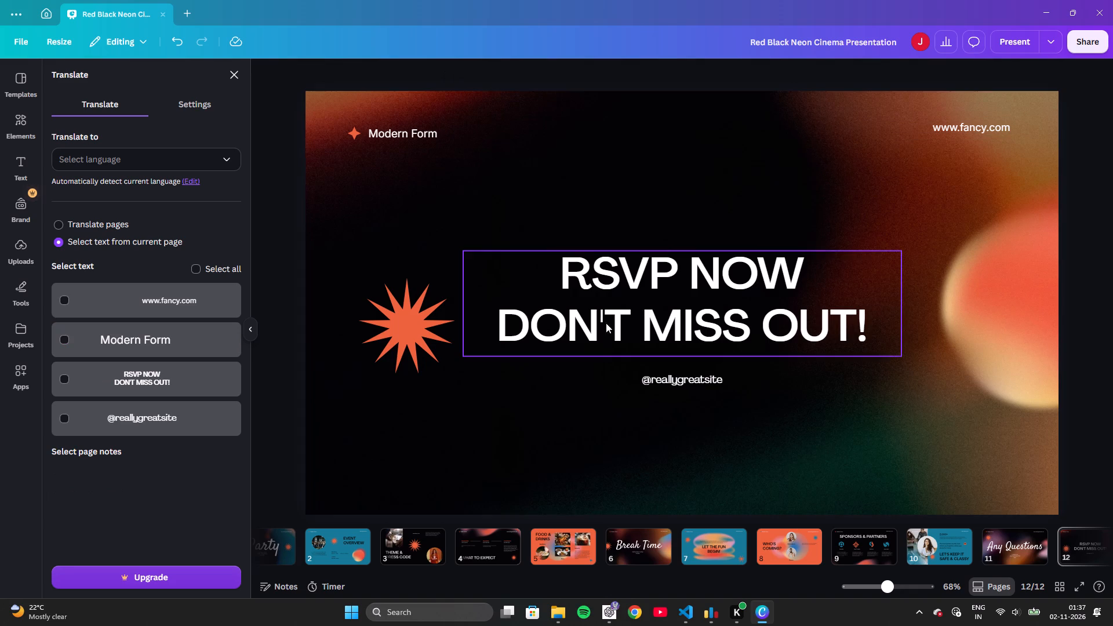
click(634, 384)
right_click(634, 384)
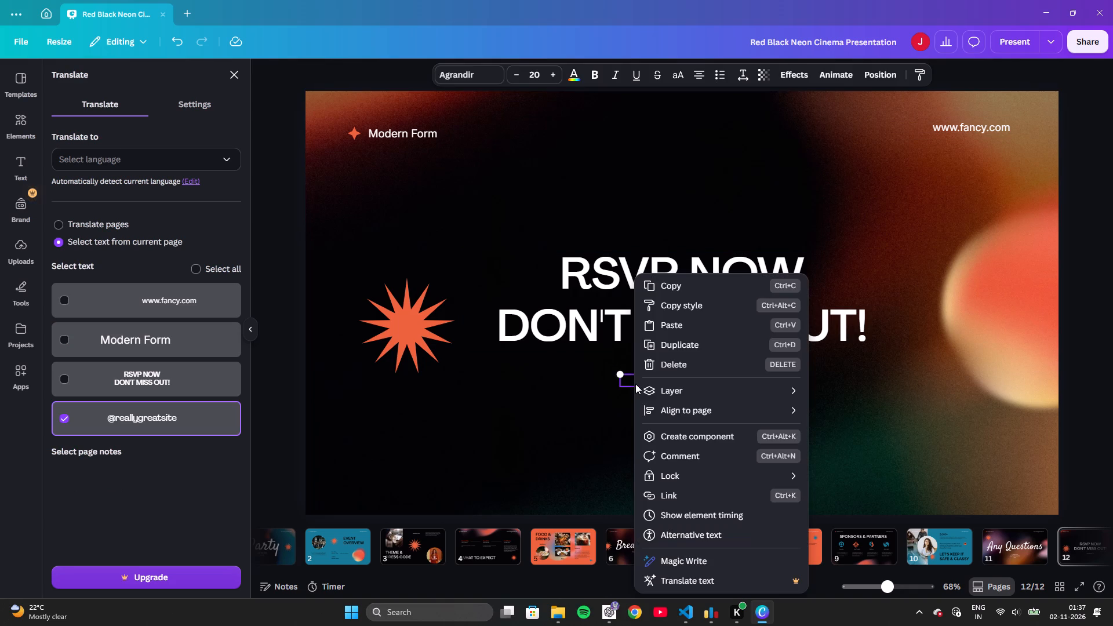
click(698, 325)
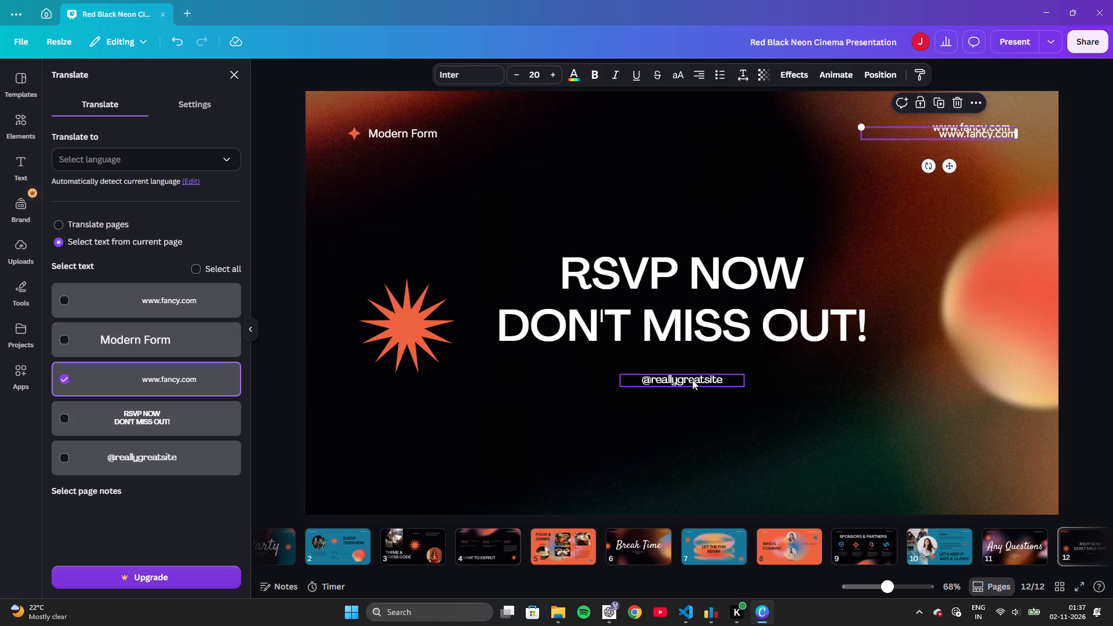
drag(900, 134, 864, 214)
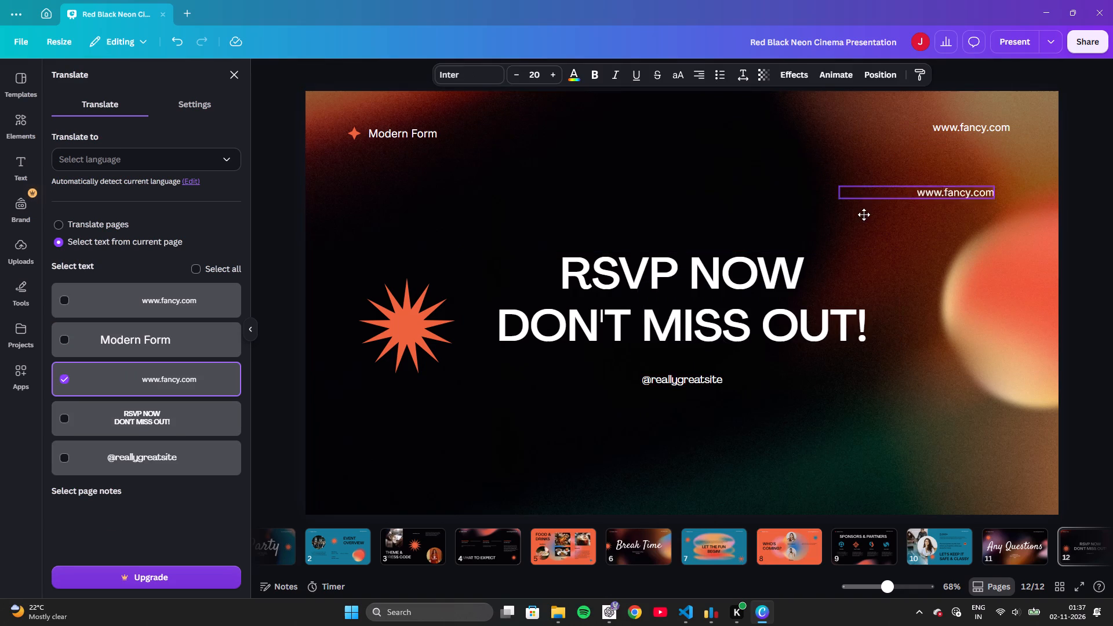
drag(864, 214, 590, 401)
click(692, 370)
right_click(697, 373)
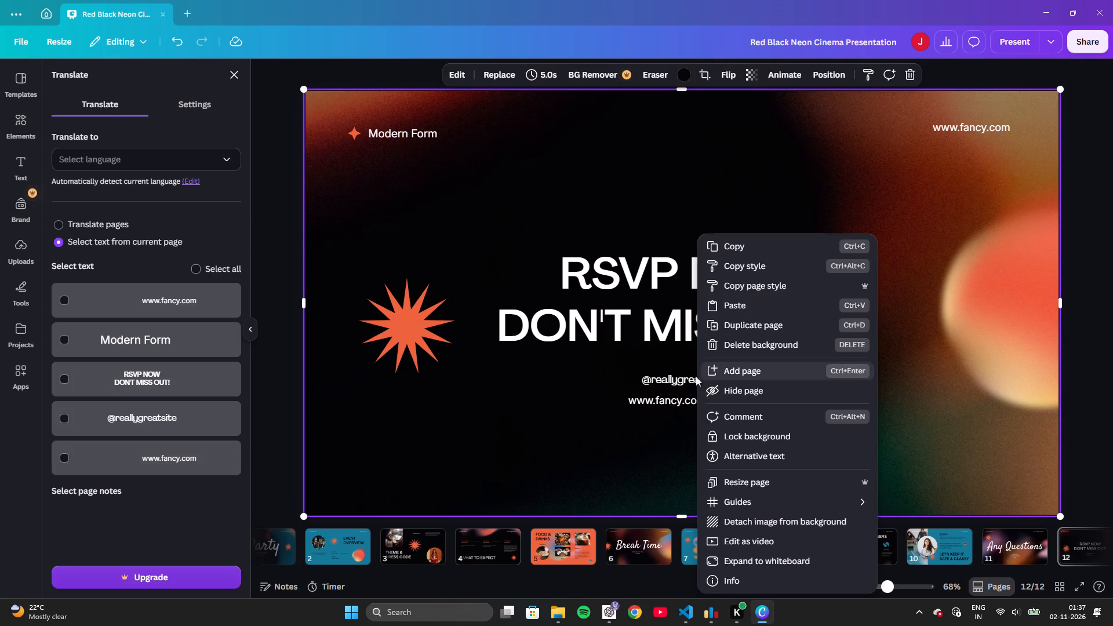
click(629, 373)
click(674, 378)
click(700, 350)
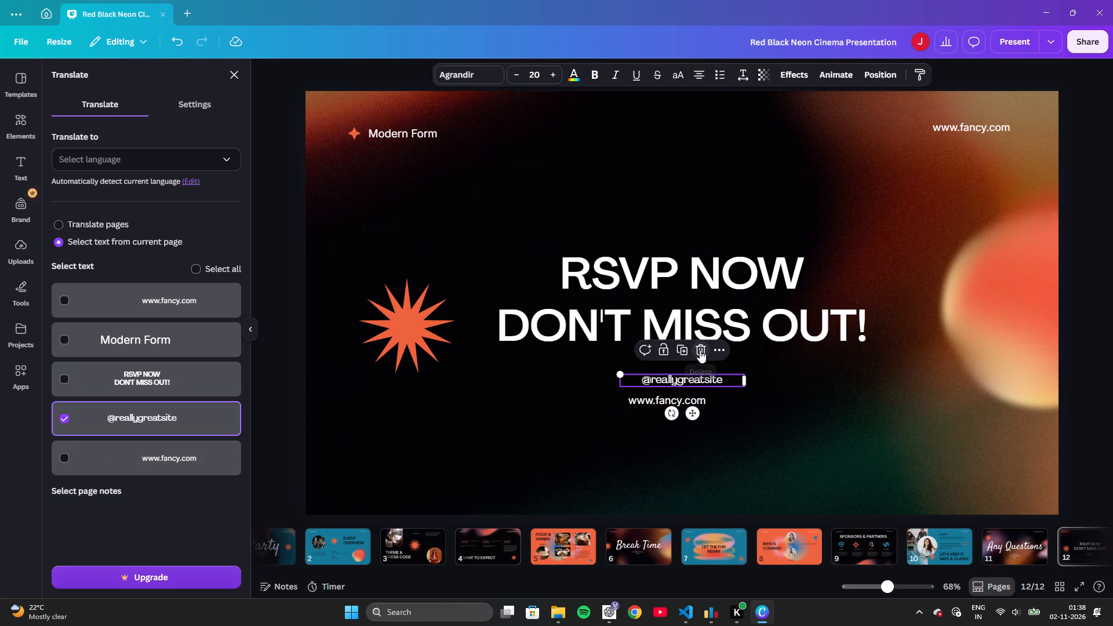
click(667, 392)
drag(667, 398, 683, 384)
click(603, 427)
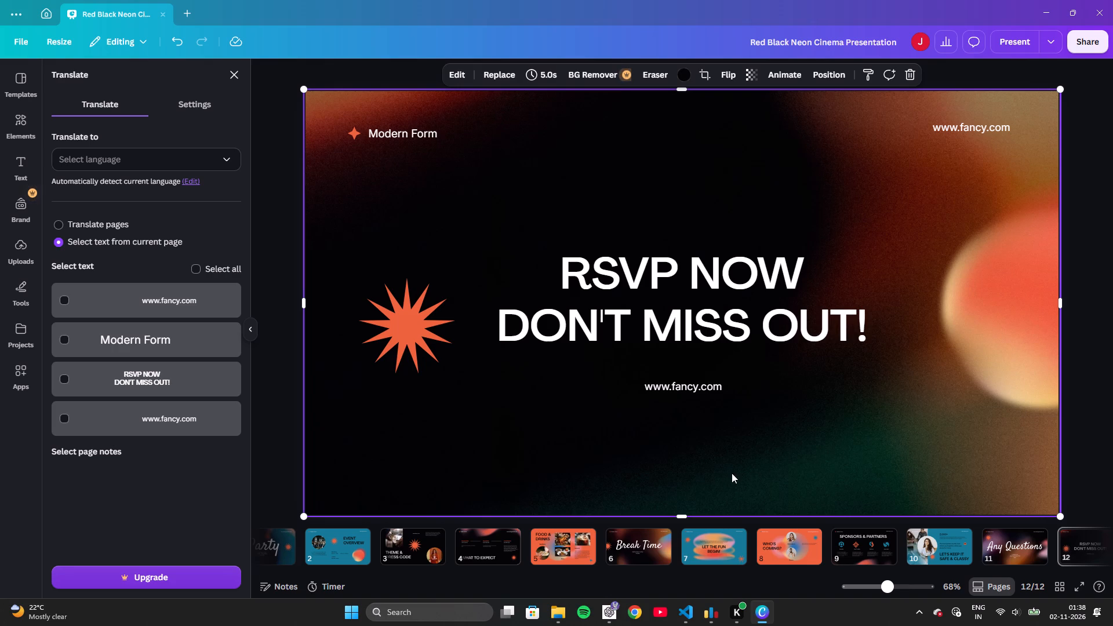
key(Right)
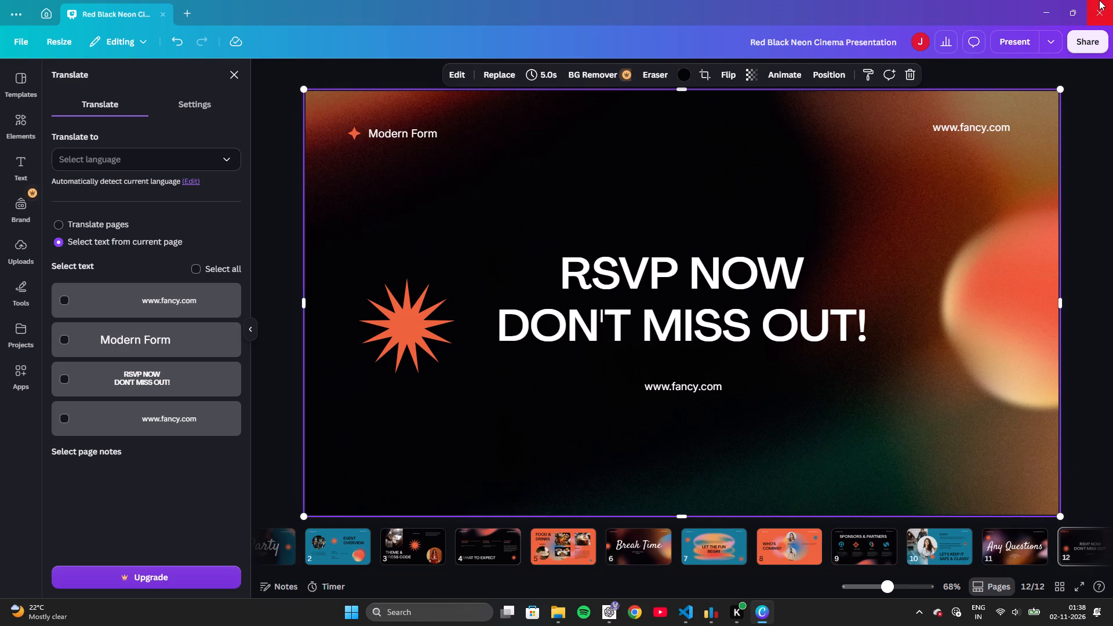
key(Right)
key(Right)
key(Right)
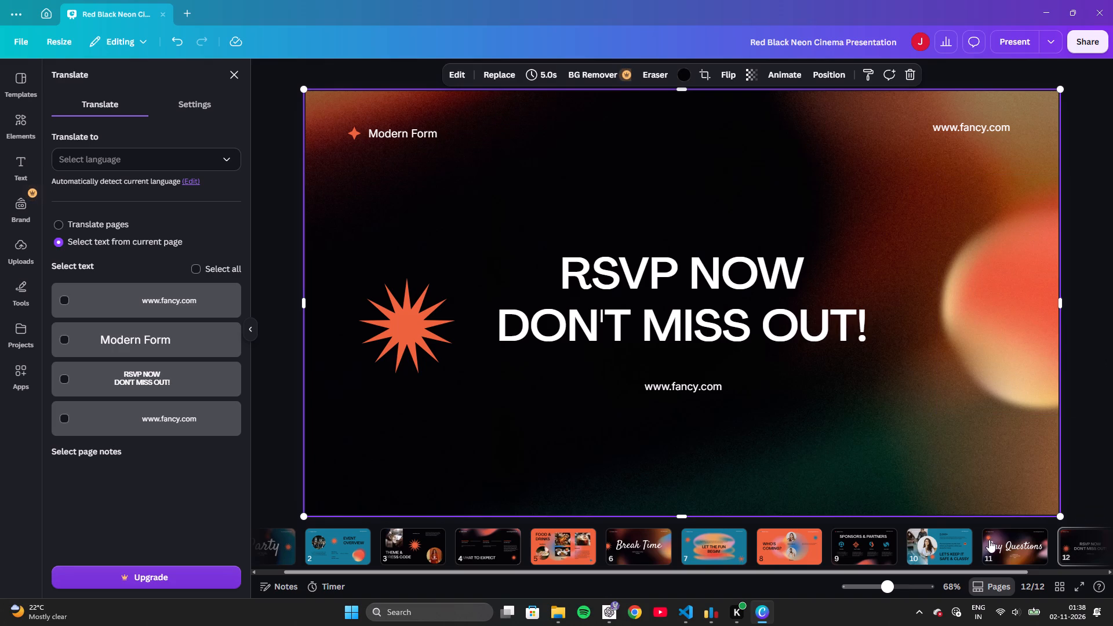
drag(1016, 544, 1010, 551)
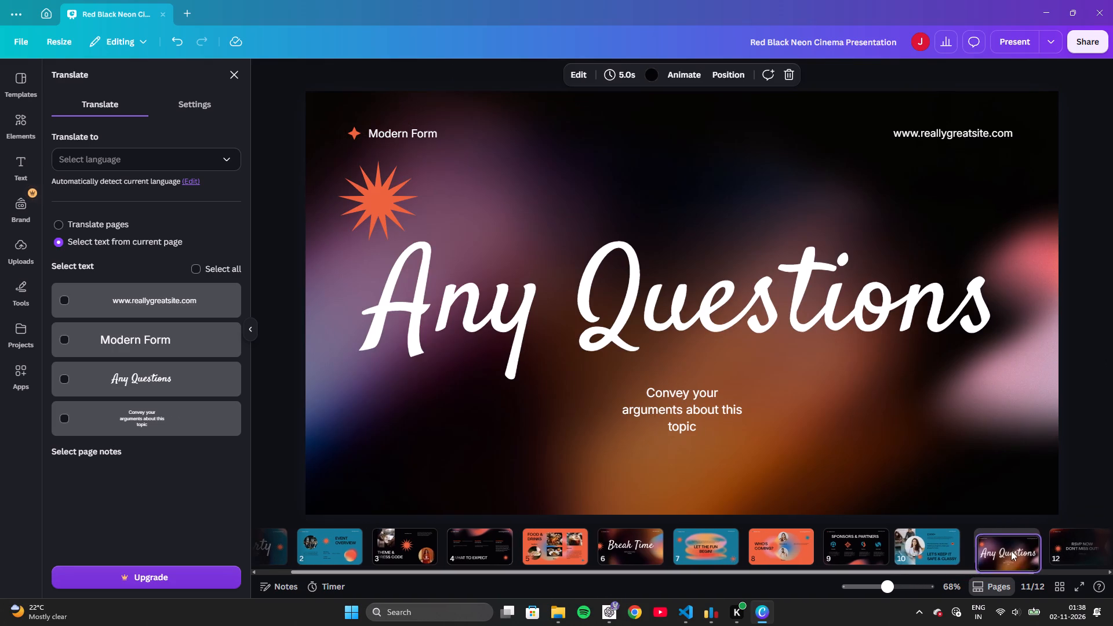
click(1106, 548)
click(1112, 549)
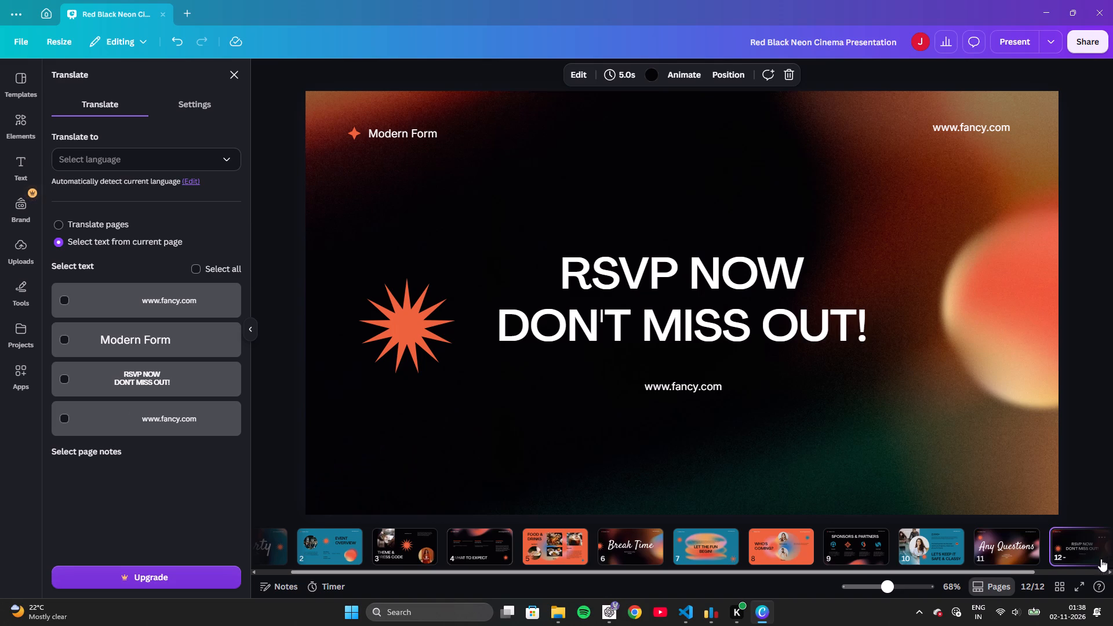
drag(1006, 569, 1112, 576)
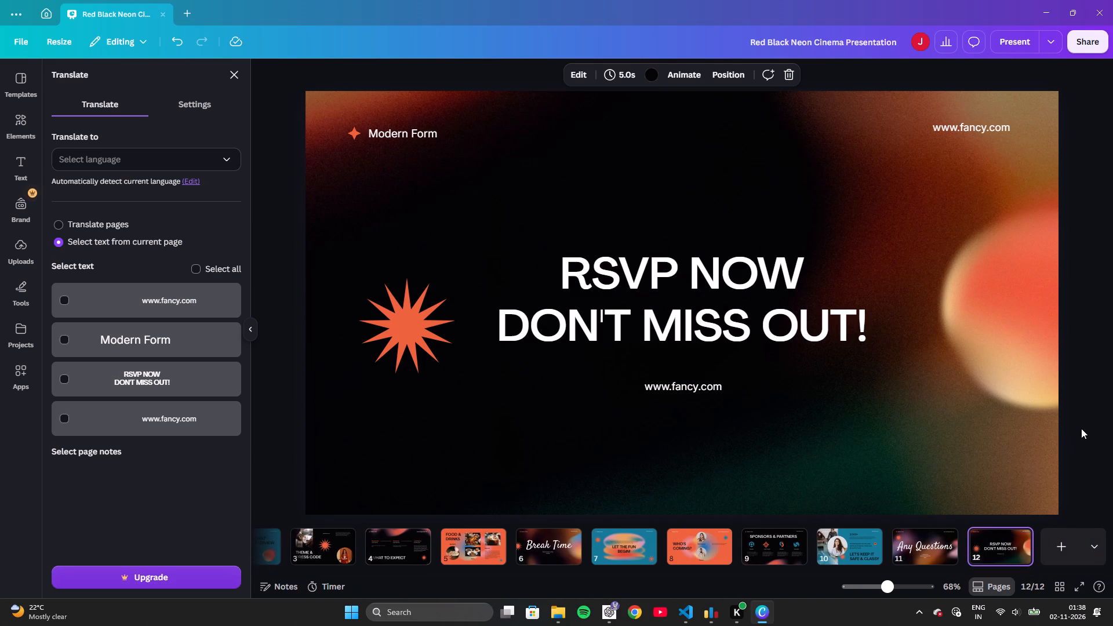
Copy the background of page 12 and paste it onto a new blank page added after it.
click(834, 427)
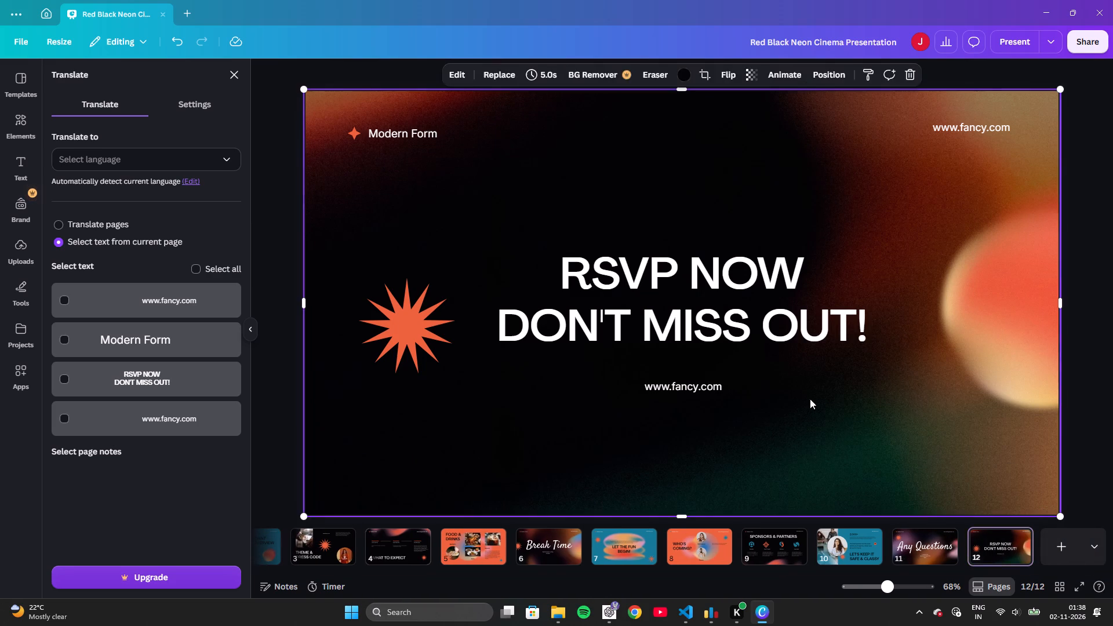
click(748, 332)
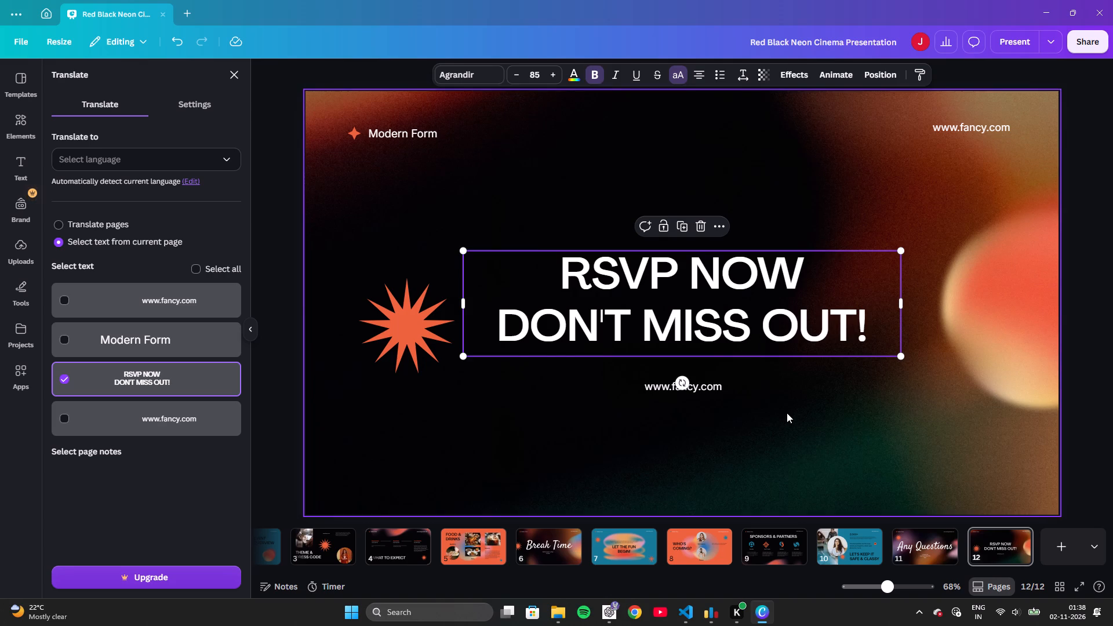
click(787, 413)
right_click(787, 413)
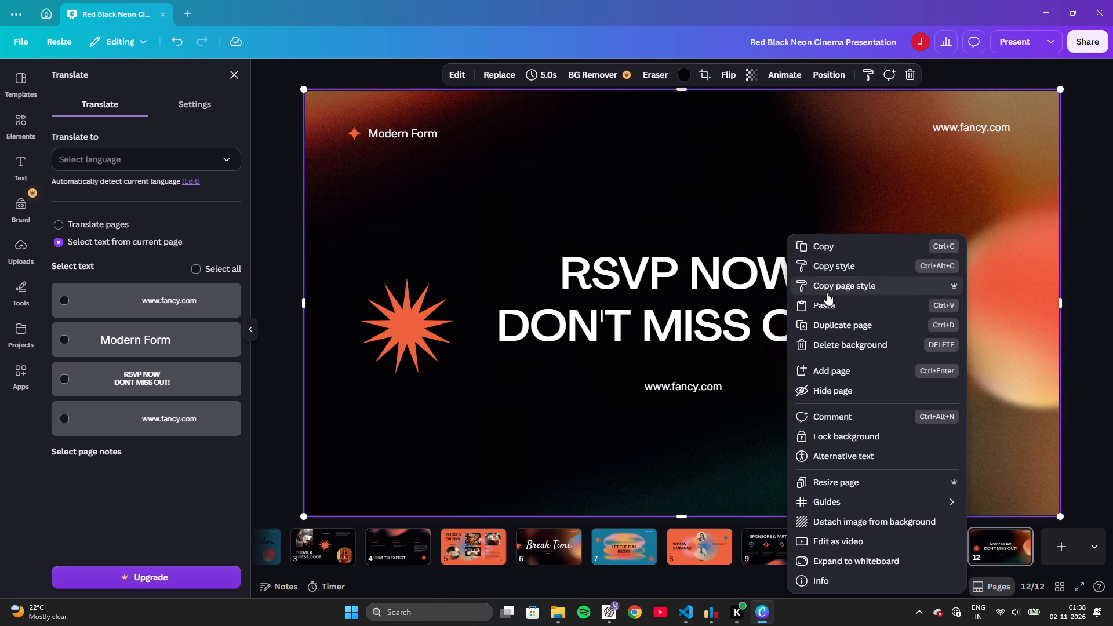
click(833, 238)
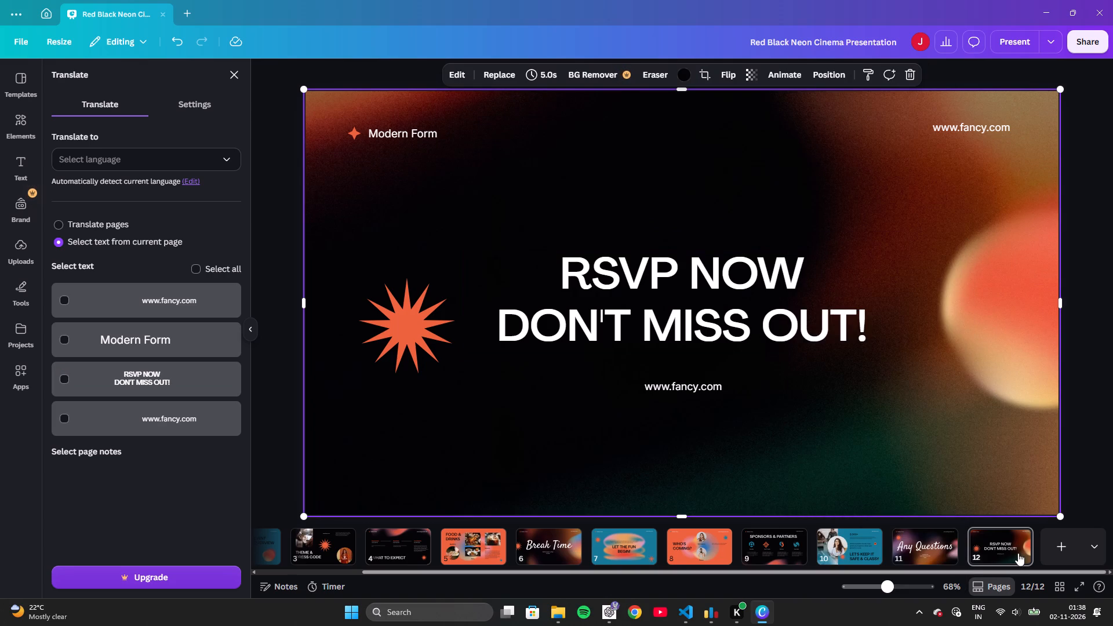
click(1050, 540)
right_click(792, 345)
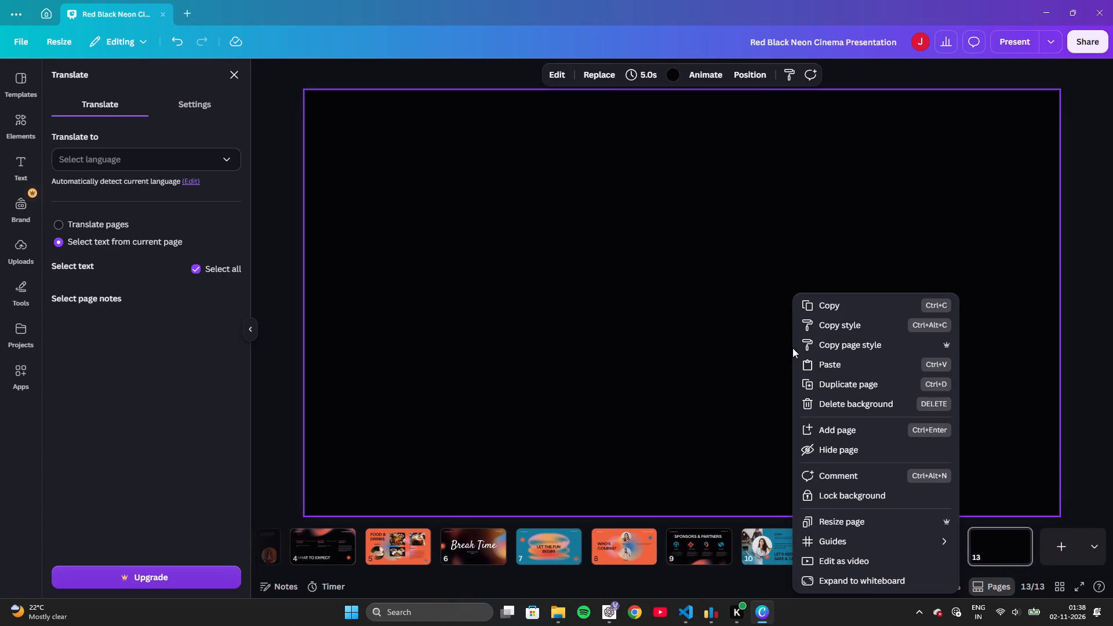
click(813, 364)
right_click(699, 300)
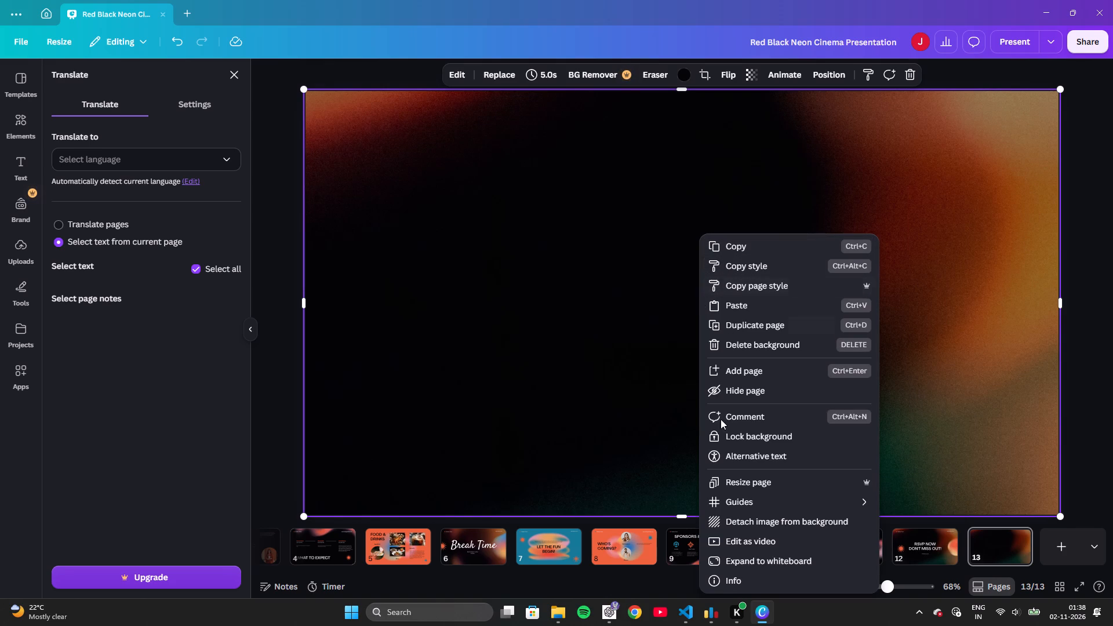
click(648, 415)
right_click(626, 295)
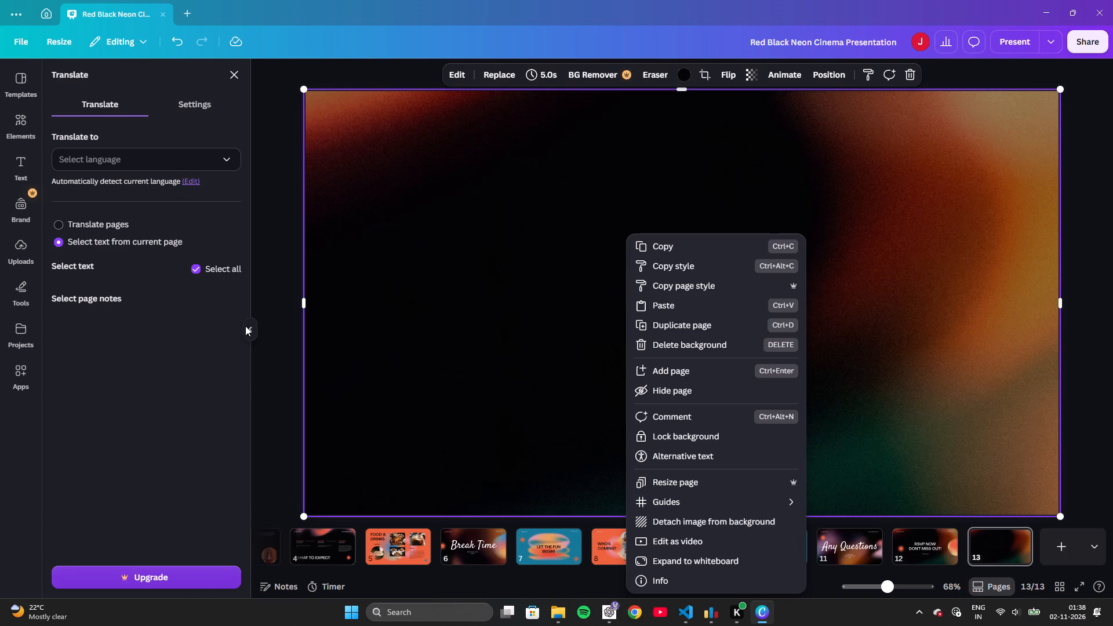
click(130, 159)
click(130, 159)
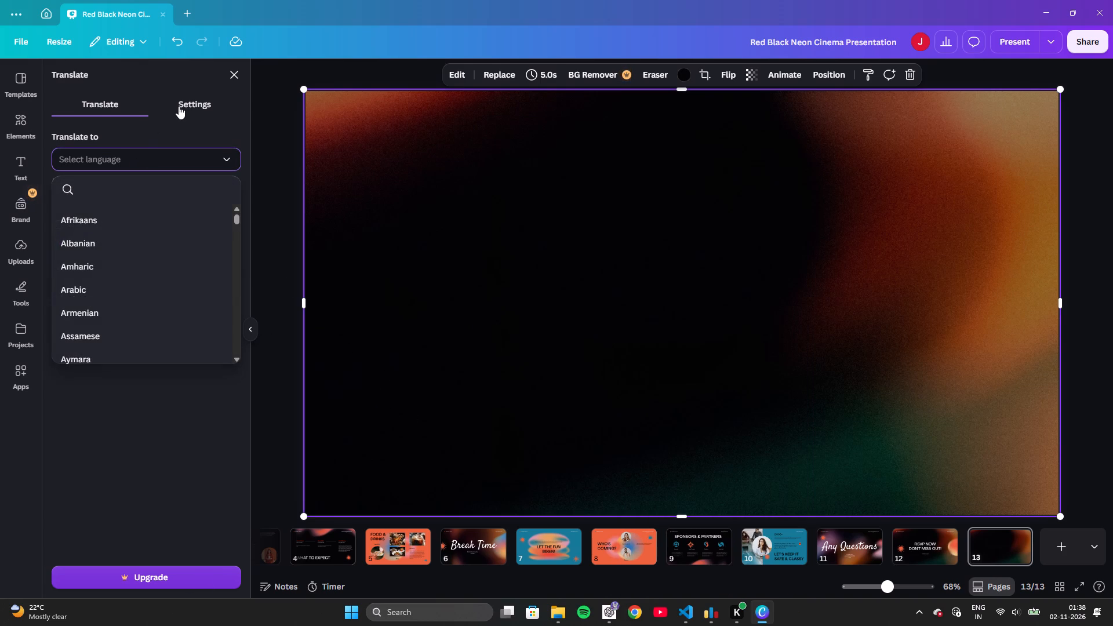
Search the text fonts and combinations for "thank you" and add a text box in The Youngest font to page 13.
click(9, 161)
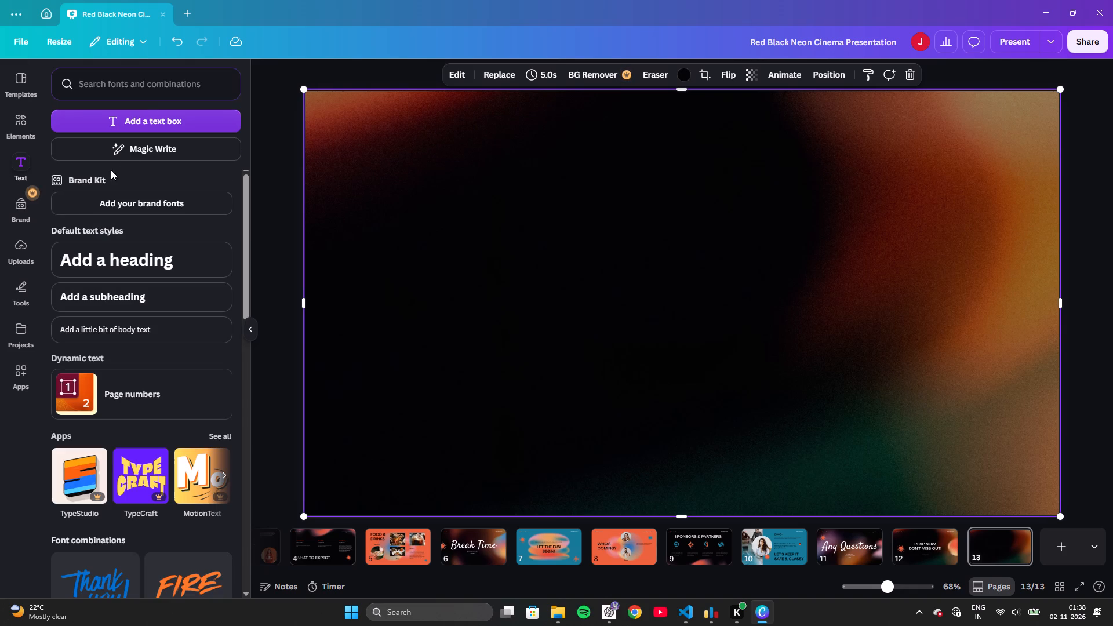
click(185, 83)
text(thank)
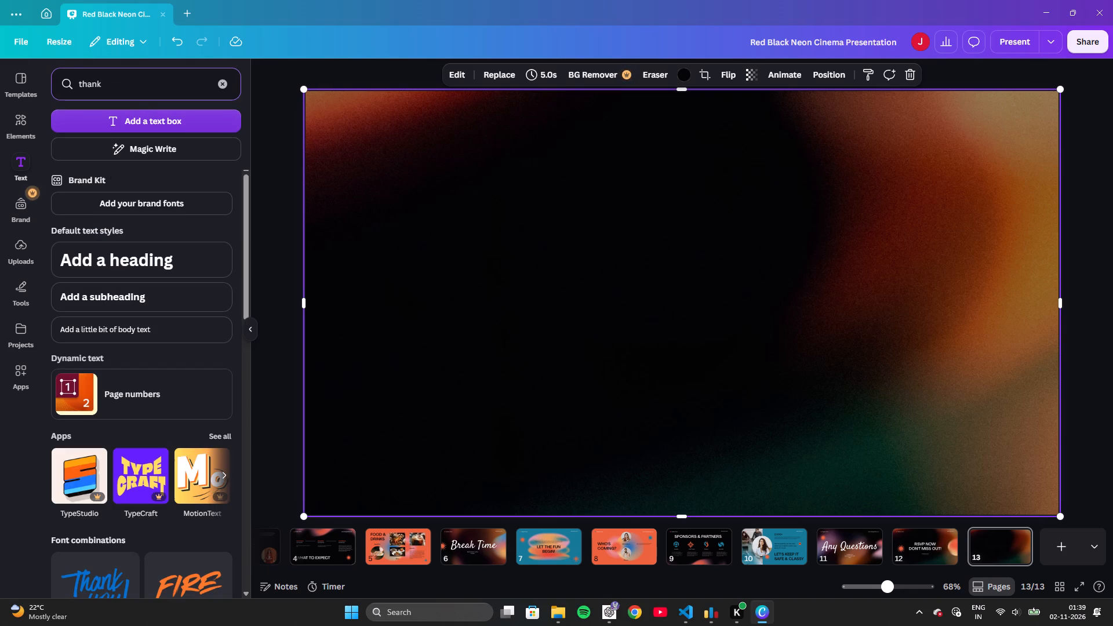
key(space)
text(you)
key(Return)
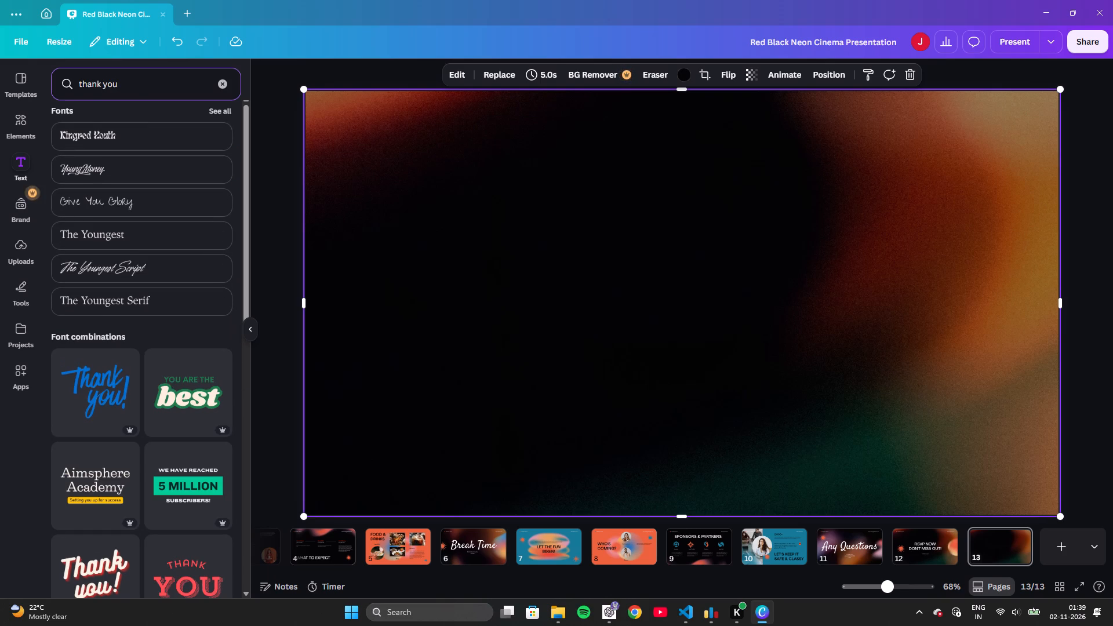
click(111, 250)
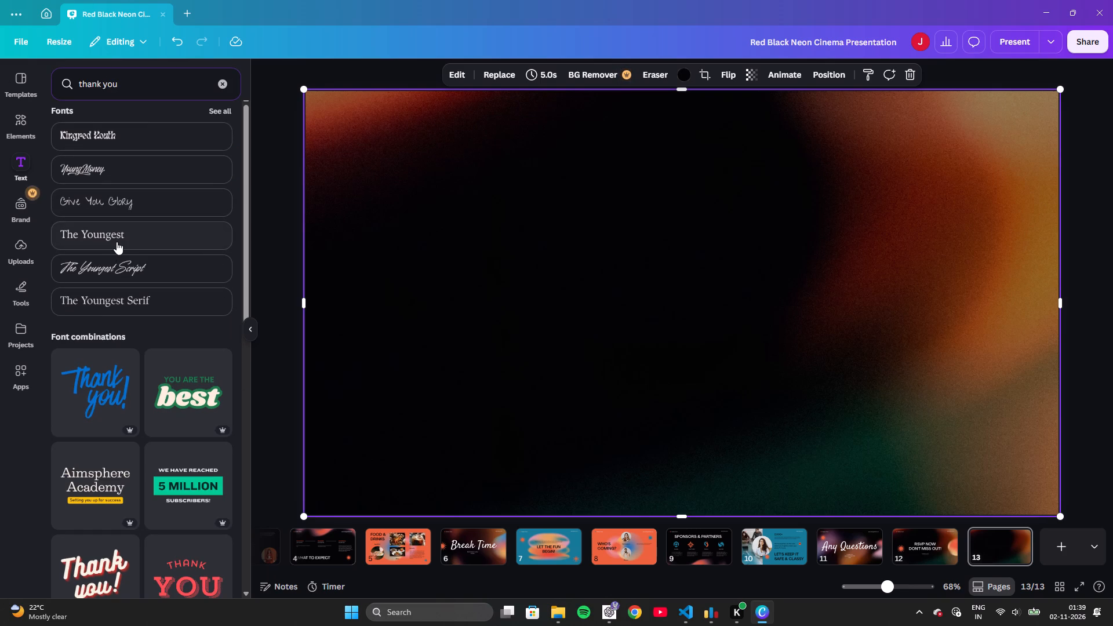
click(117, 242)
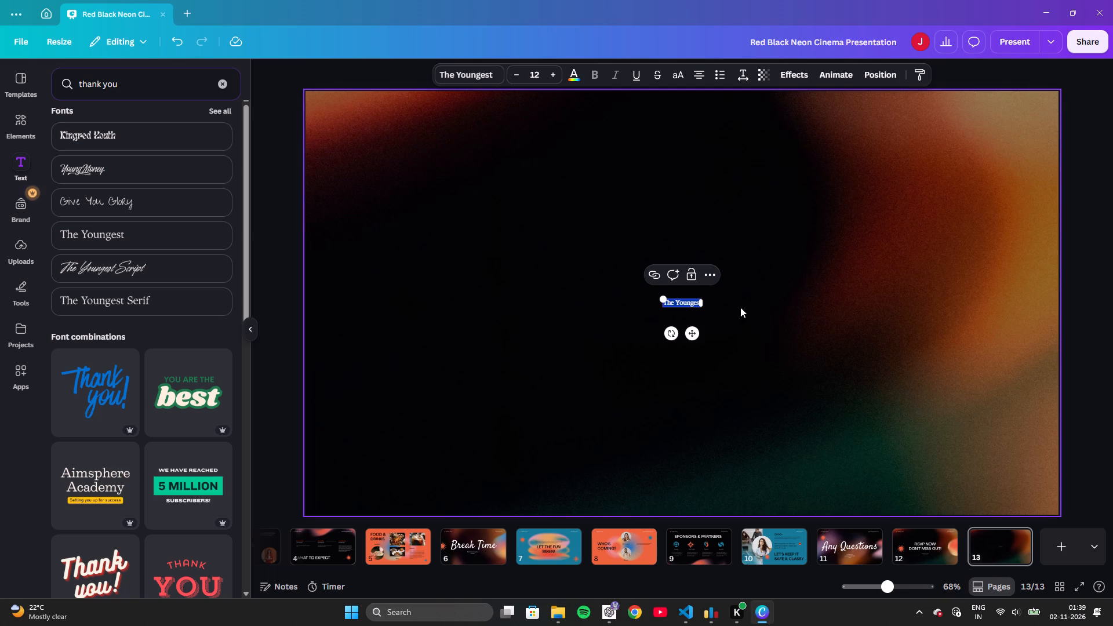
Widen The Youngest text box on page 13 and place it horizontally centred in the page's upper half.
drag(701, 300, 872, 301)
drag(779, 309, 720, 313)
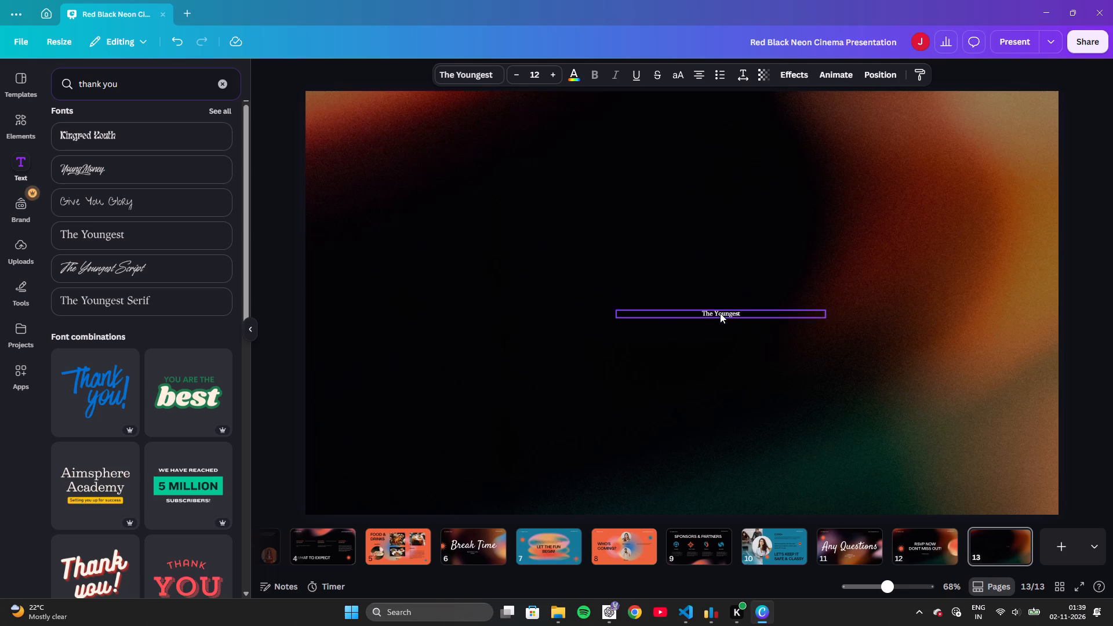
drag(720, 313, 715, 311)
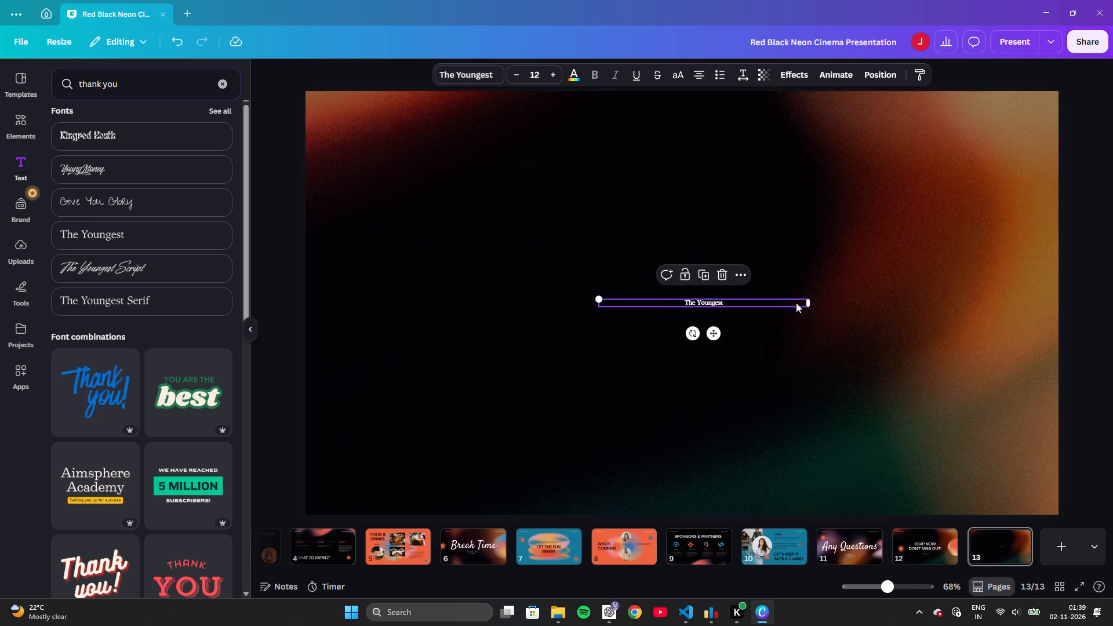
drag(598, 296, 588, 264)
drag(588, 264, 590, 180)
click(648, 305)
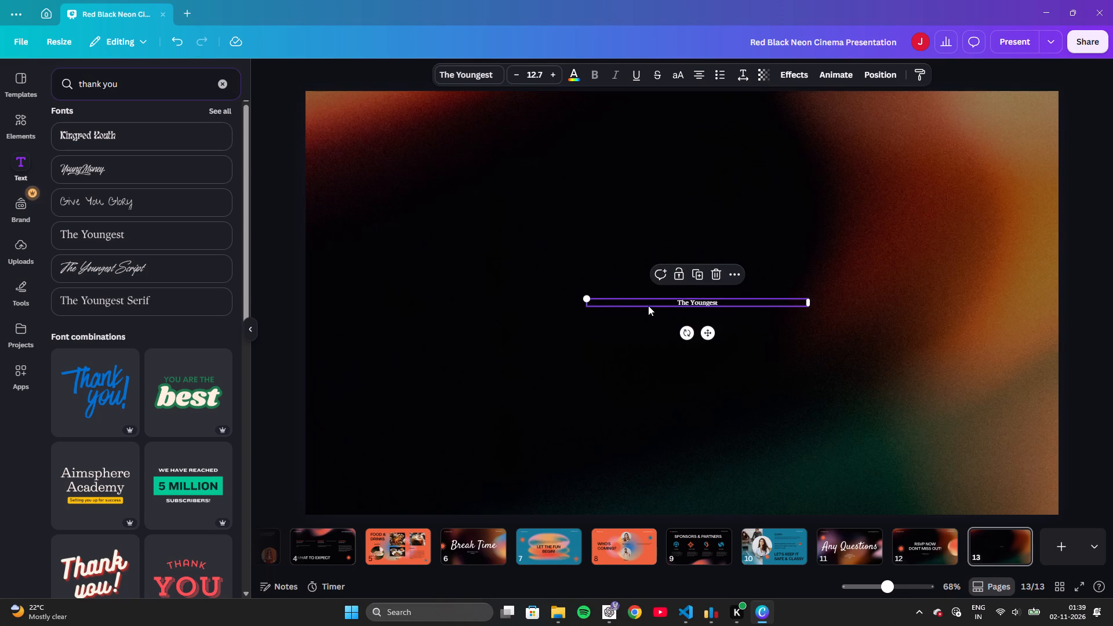
click(656, 310)
click(670, 307)
drag(806, 300, 799, 328)
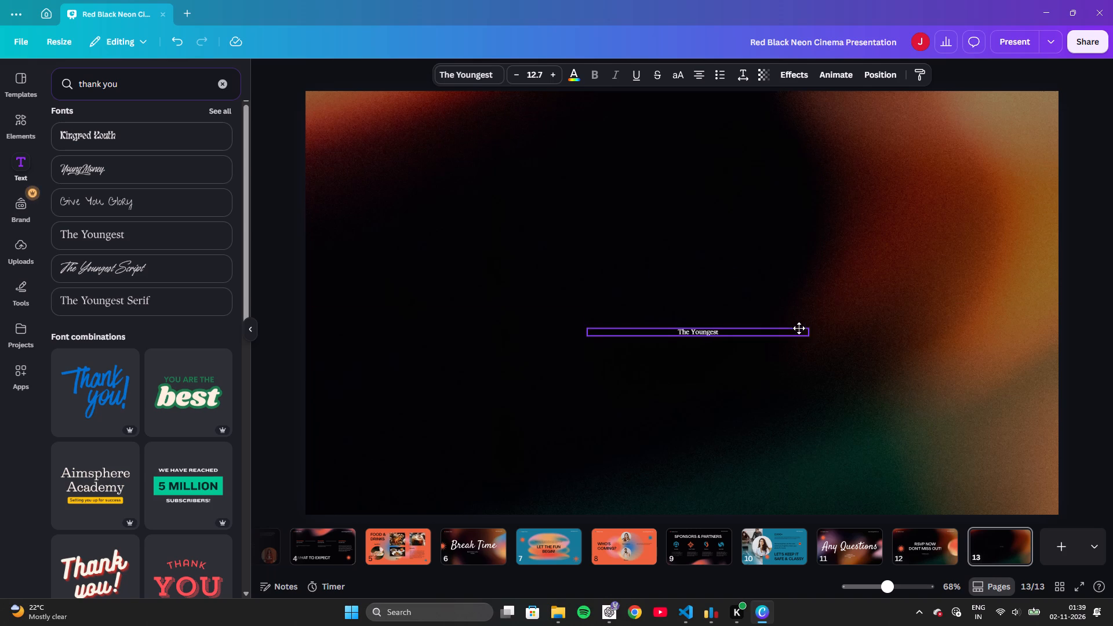
drag(799, 328, 792, 230)
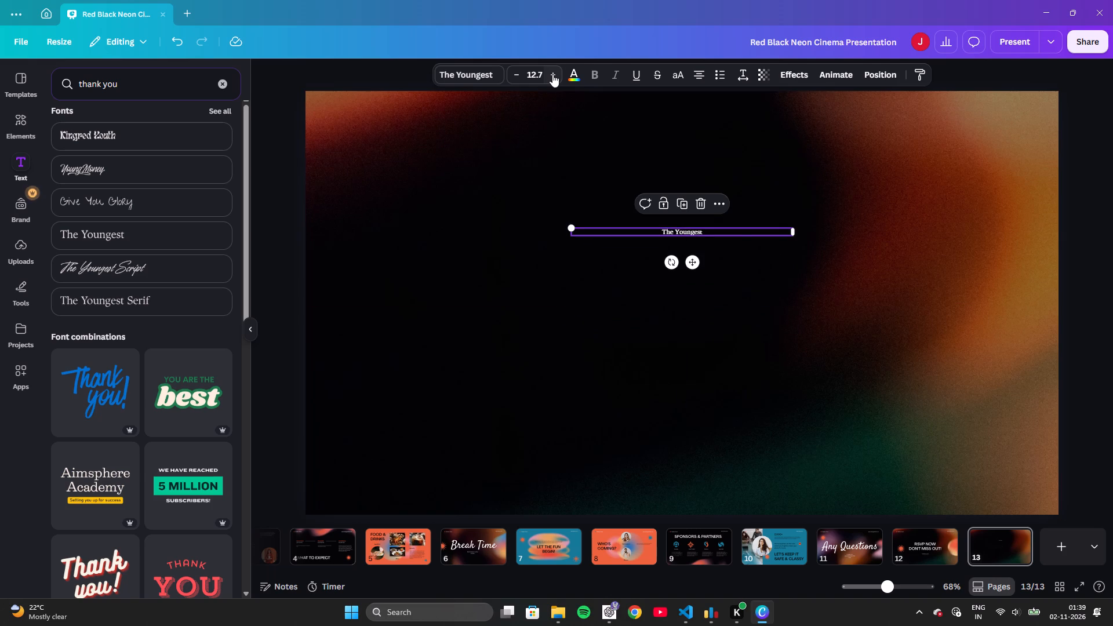
Enlarge The Youngest text on page 13 to font size 68.7.
triple_click(552, 74)
triple_click(552, 74)
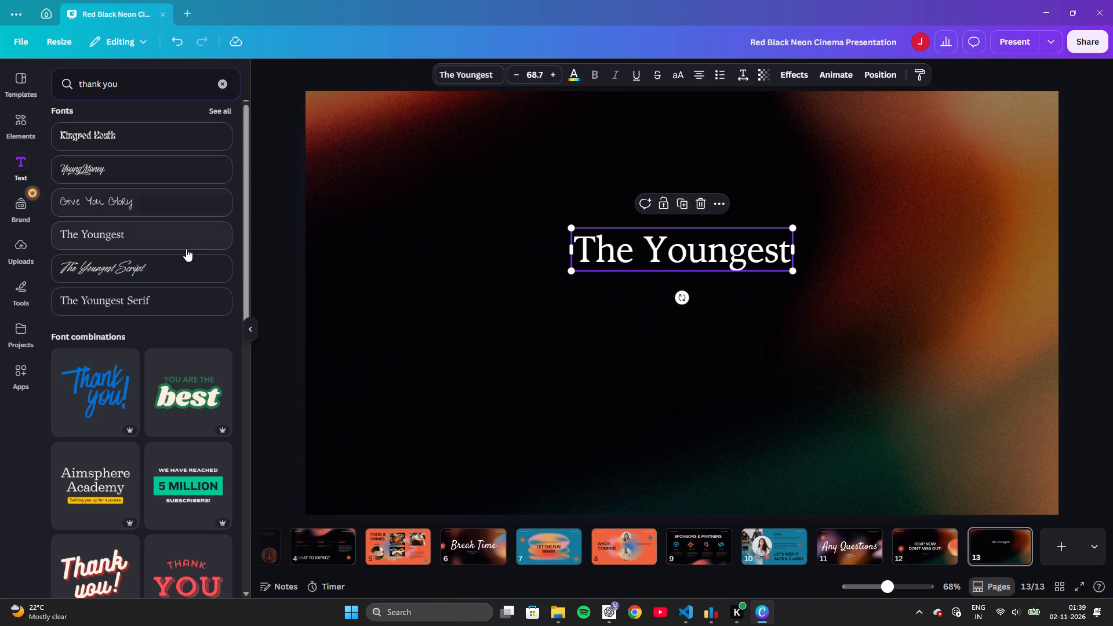
Add a Kingred Youth font text box at size 95 and move it to the top centre of page 13.
scroll(170, 189, up, 5)
click(158, 141)
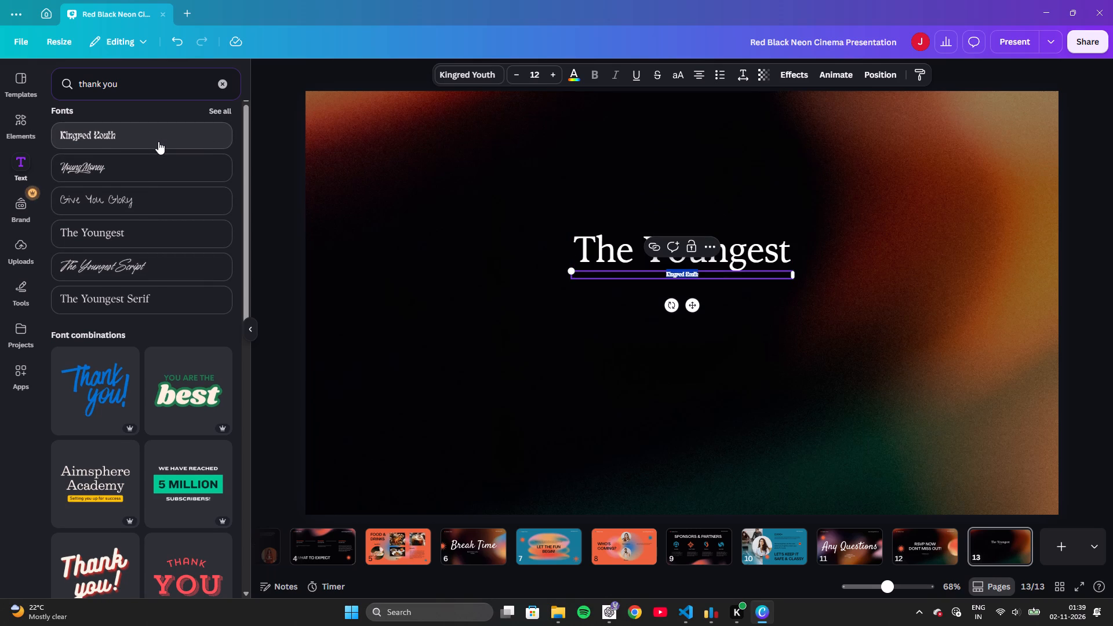
click(551, 77)
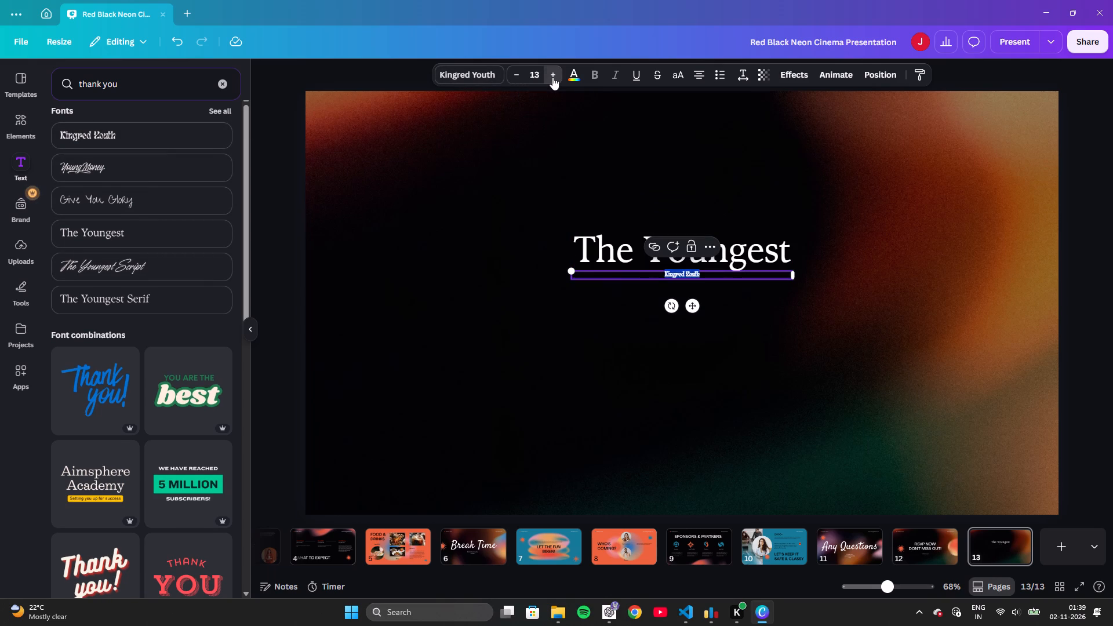
right_click(552, 77)
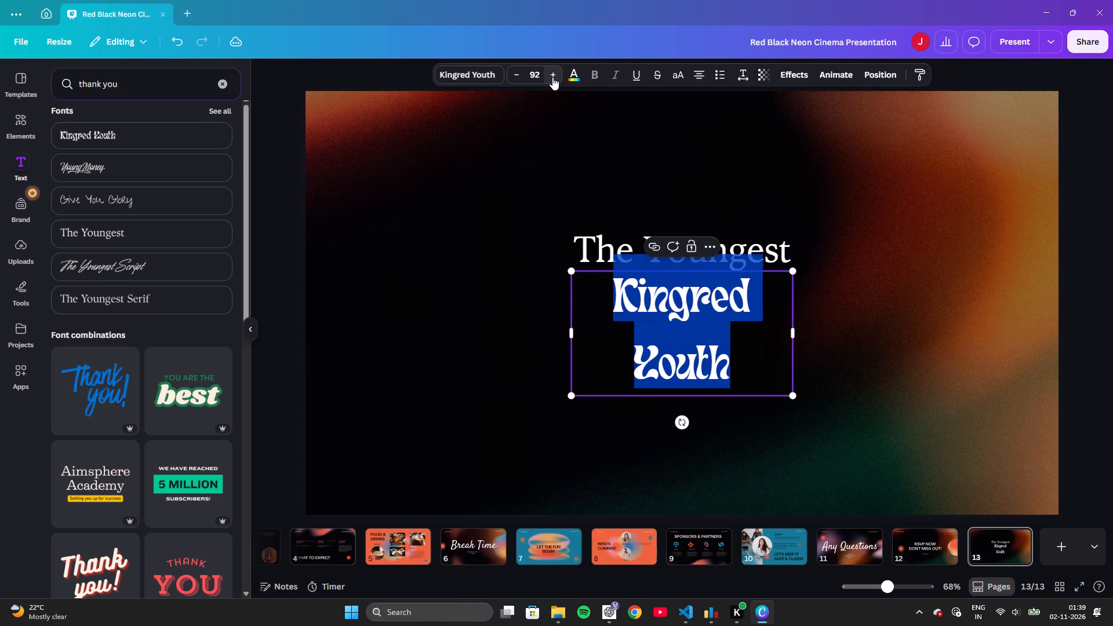
click(762, 381)
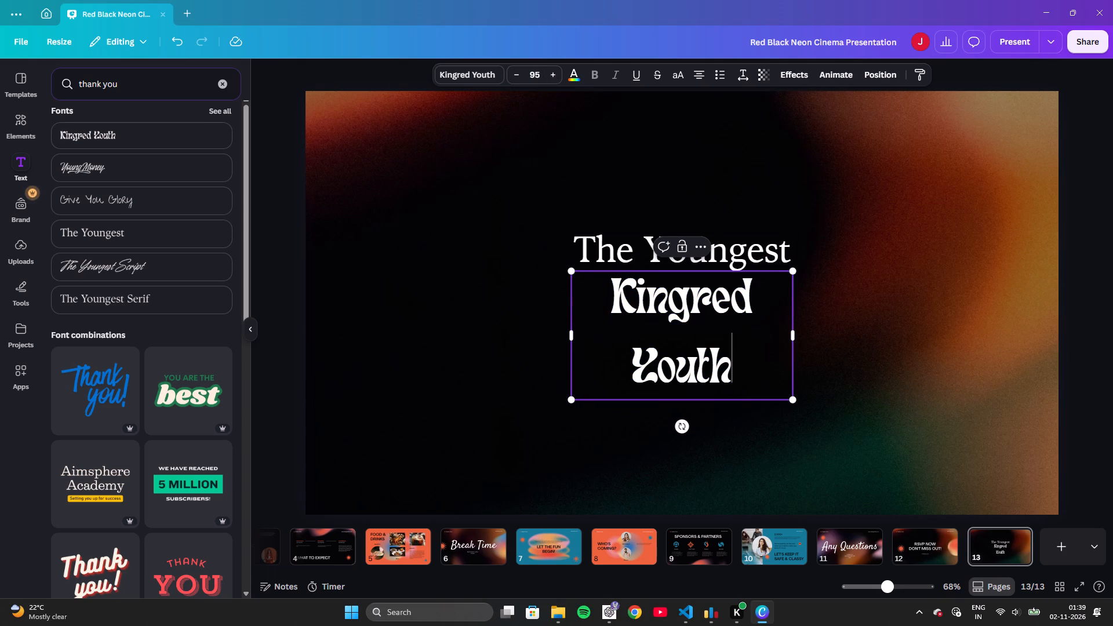
drag(711, 403, 727, 240)
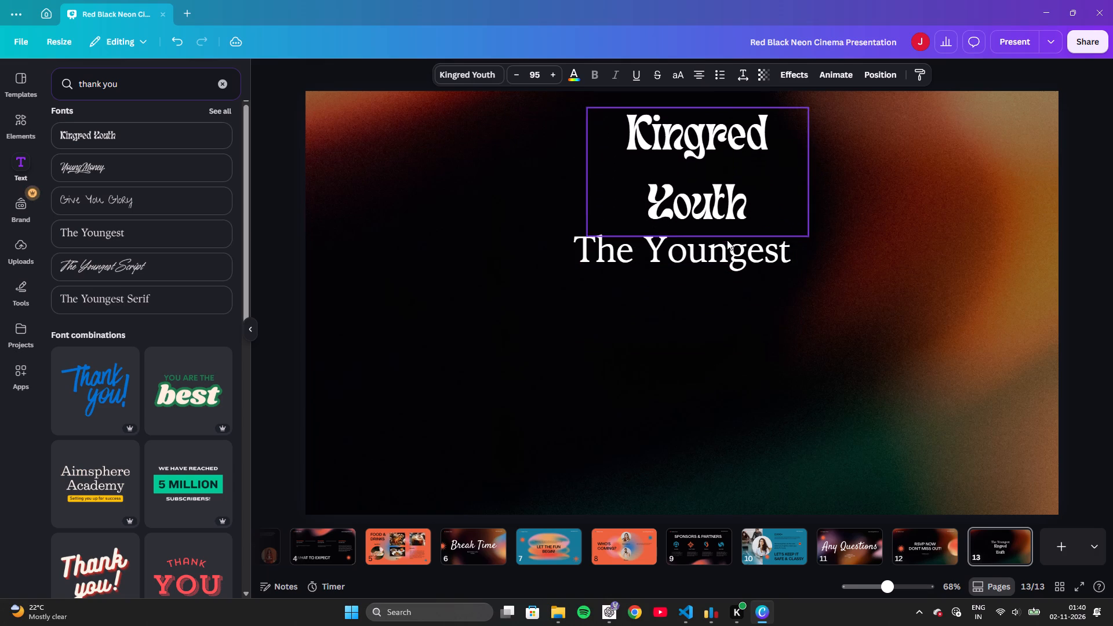
drag(727, 240, 704, 217)
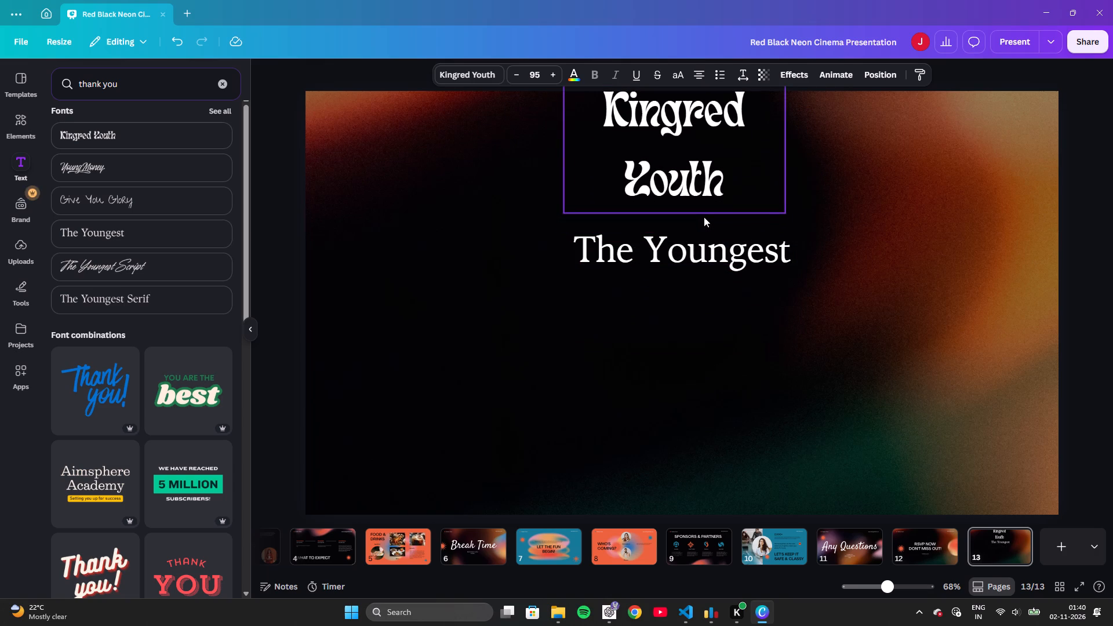
drag(704, 217, 701, 224)
Move The Youngest text to the upper-left area of page 13, beside the Kingred Youth text.
click(715, 289)
click(704, 263)
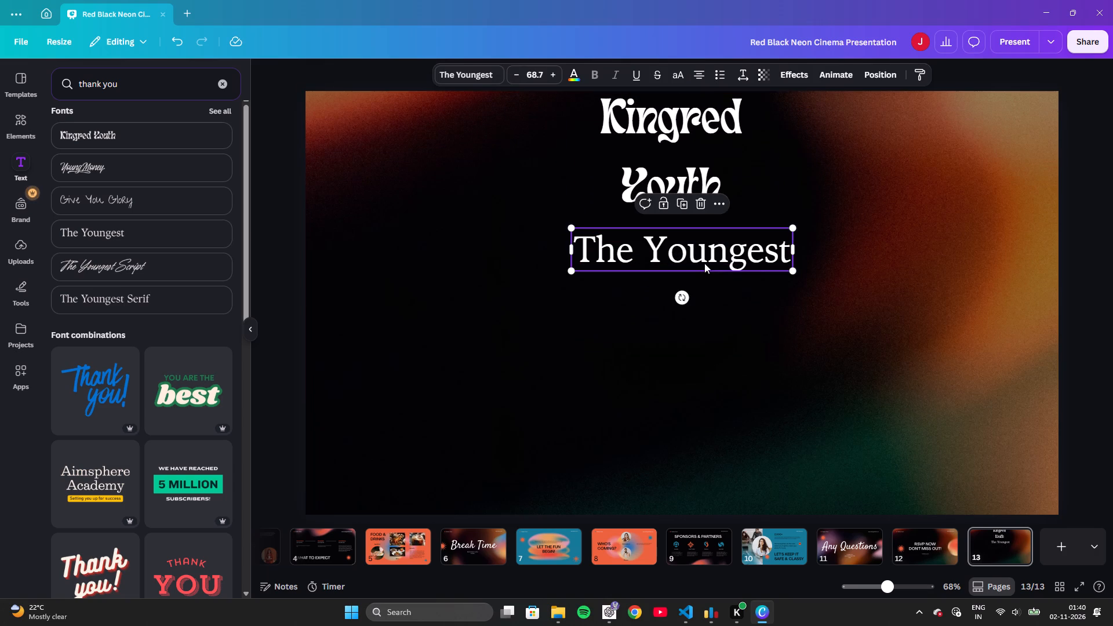
drag(704, 263, 465, 145)
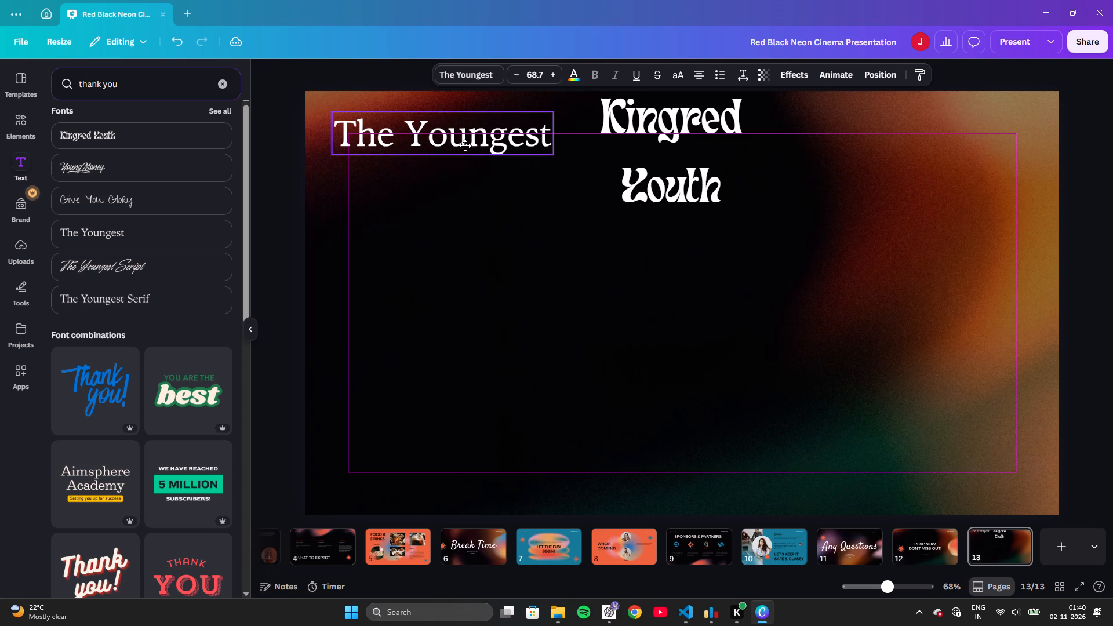
drag(465, 145, 465, 156)
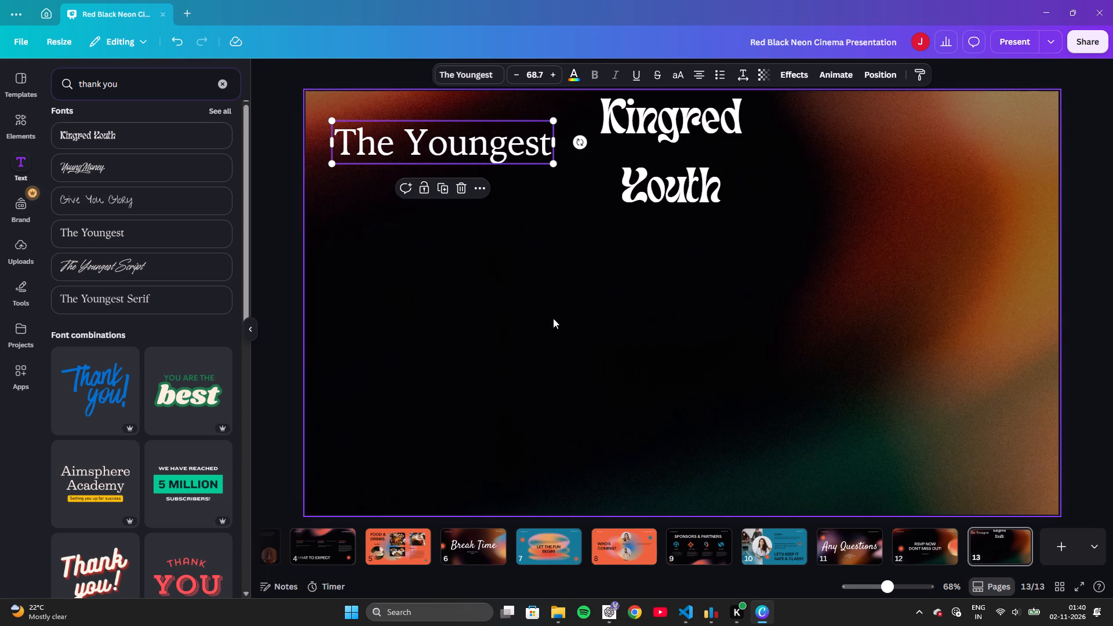
Add a text box in The Youngest Script font at size 61 and place it in page 13's upper-right area.
click(152, 274)
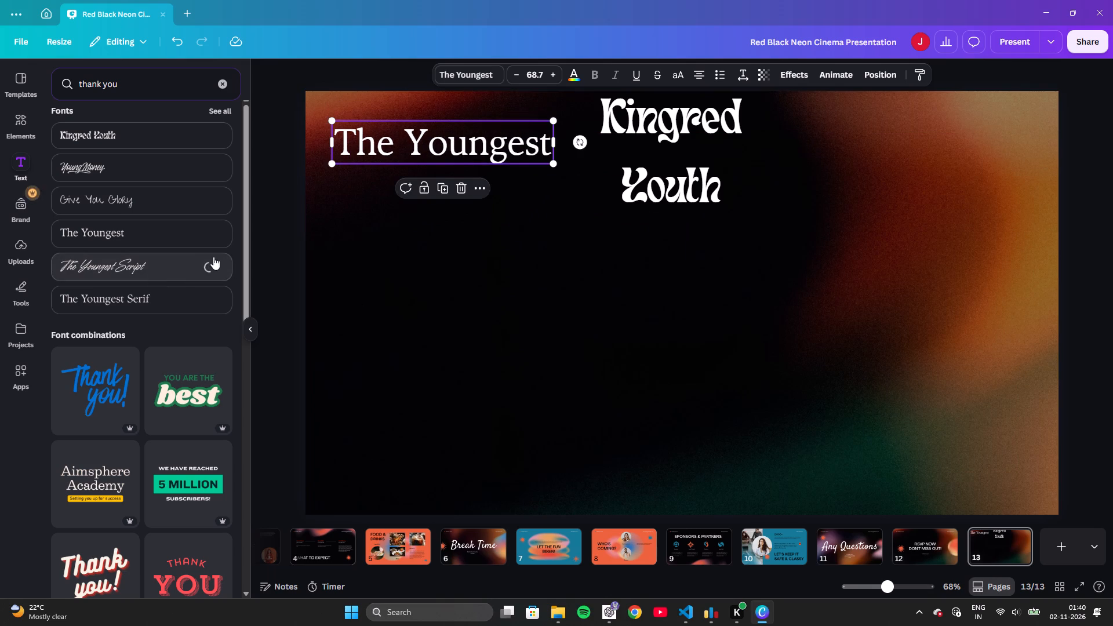
click(555, 77)
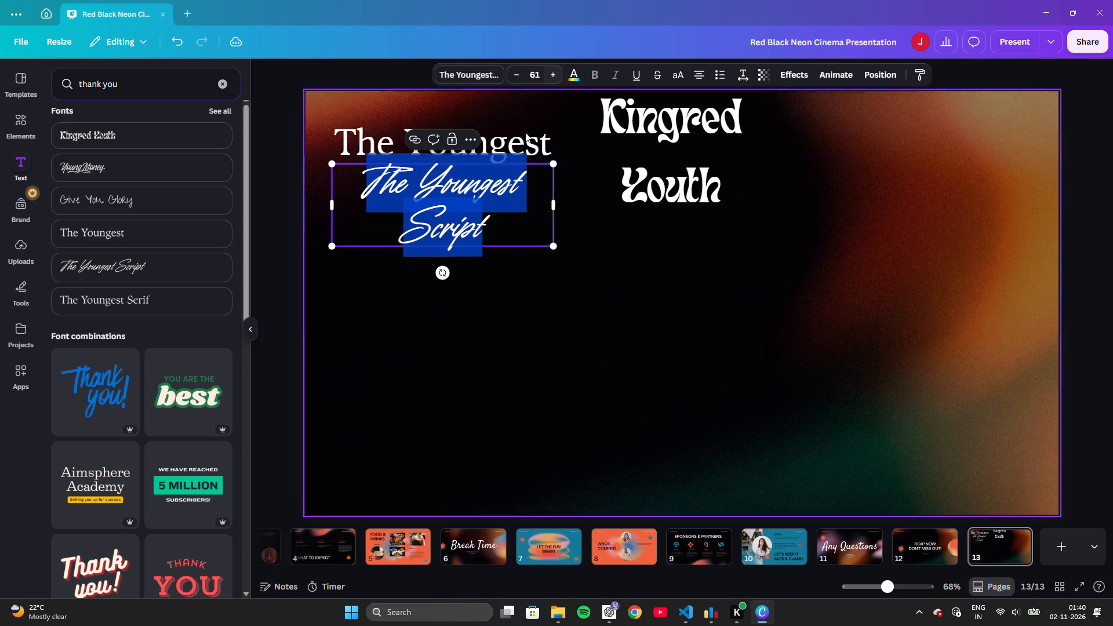
drag(508, 249, 968, 267)
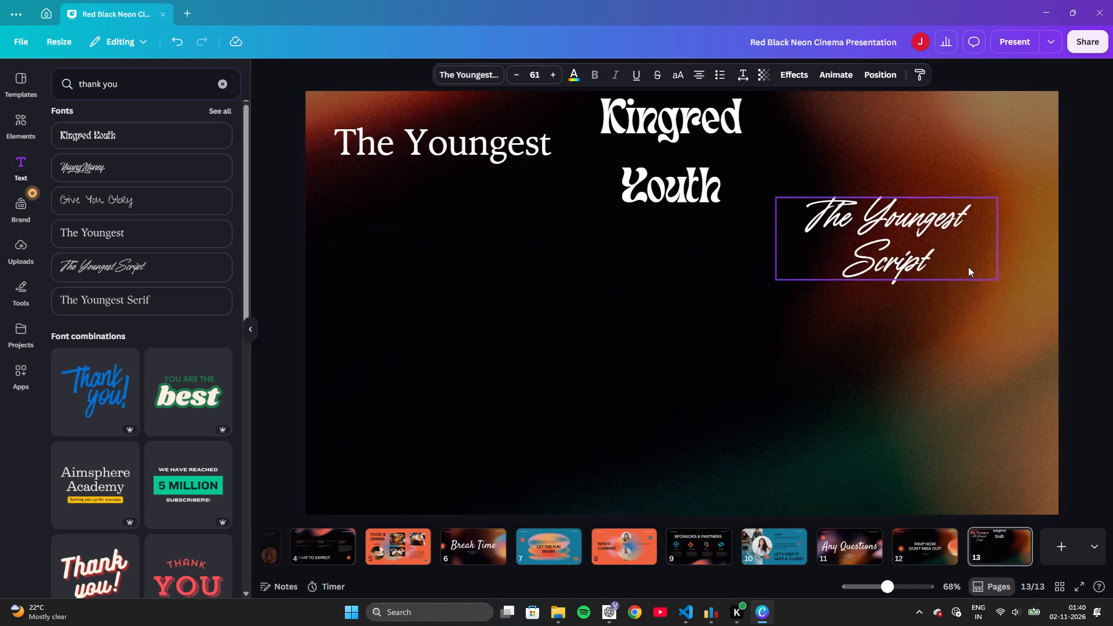
drag(968, 267, 940, 220)
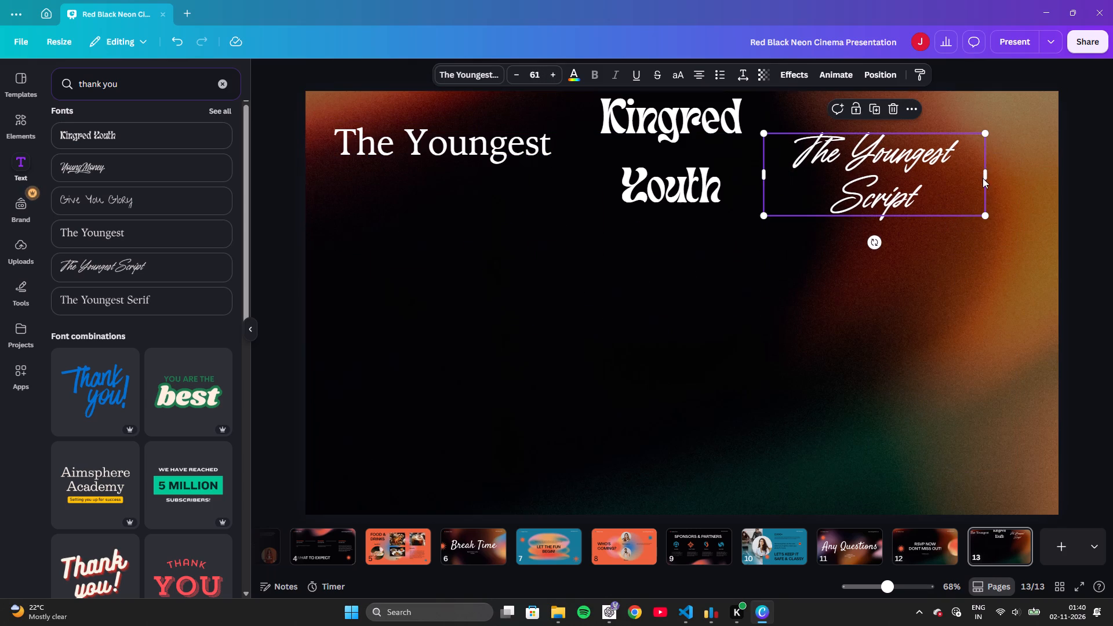
Widen The Youngest Script text box so its text fits on a single line.
click(984, 171)
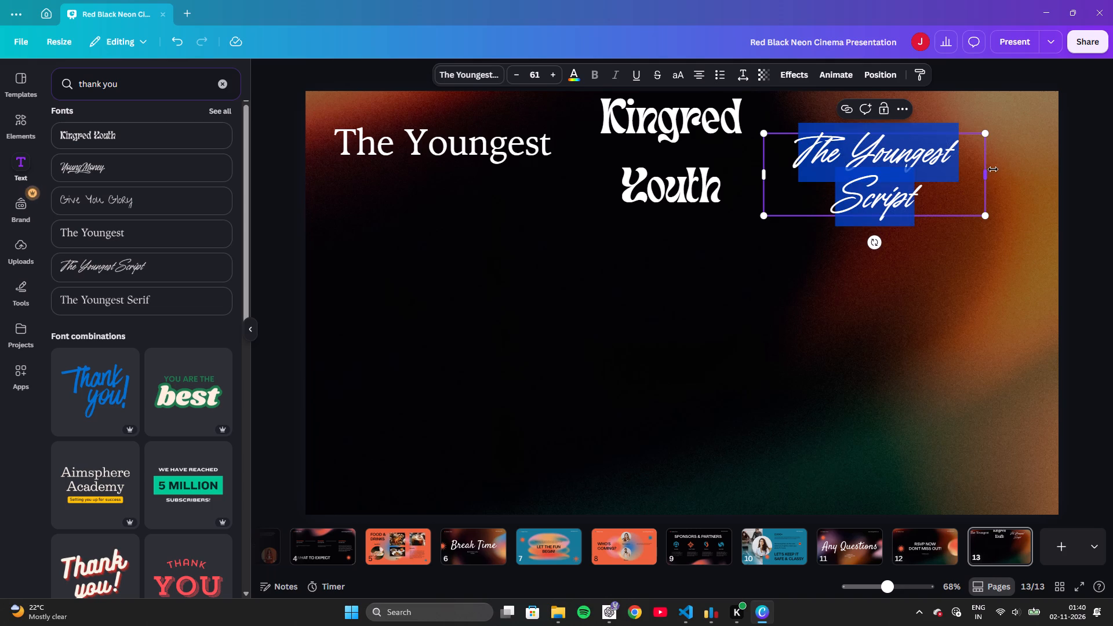
click(984, 173)
drag(988, 174, 1042, 173)
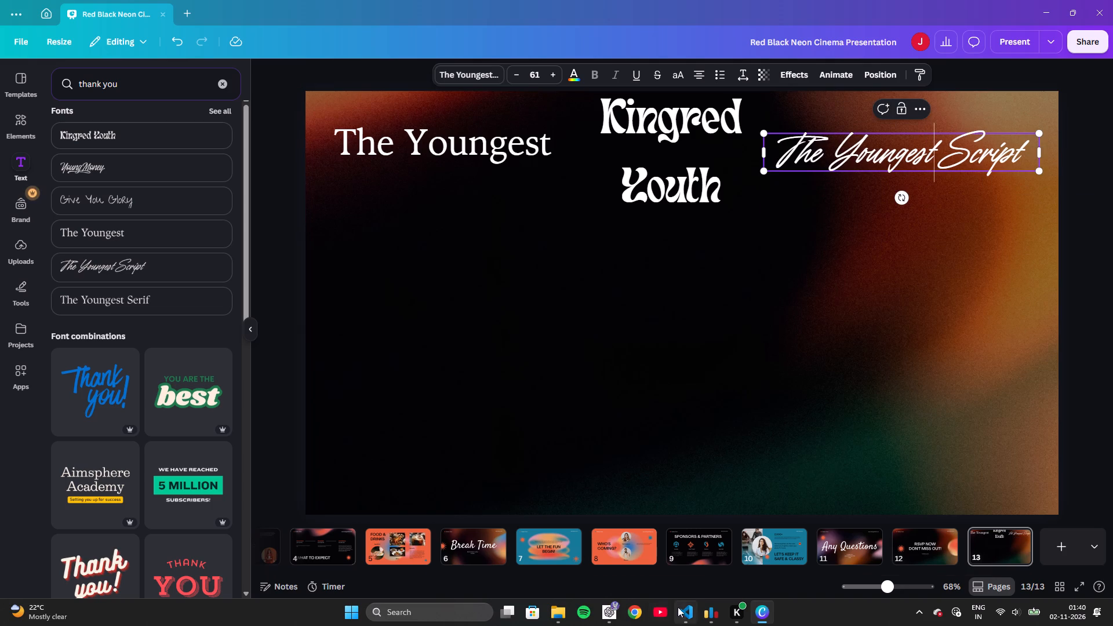
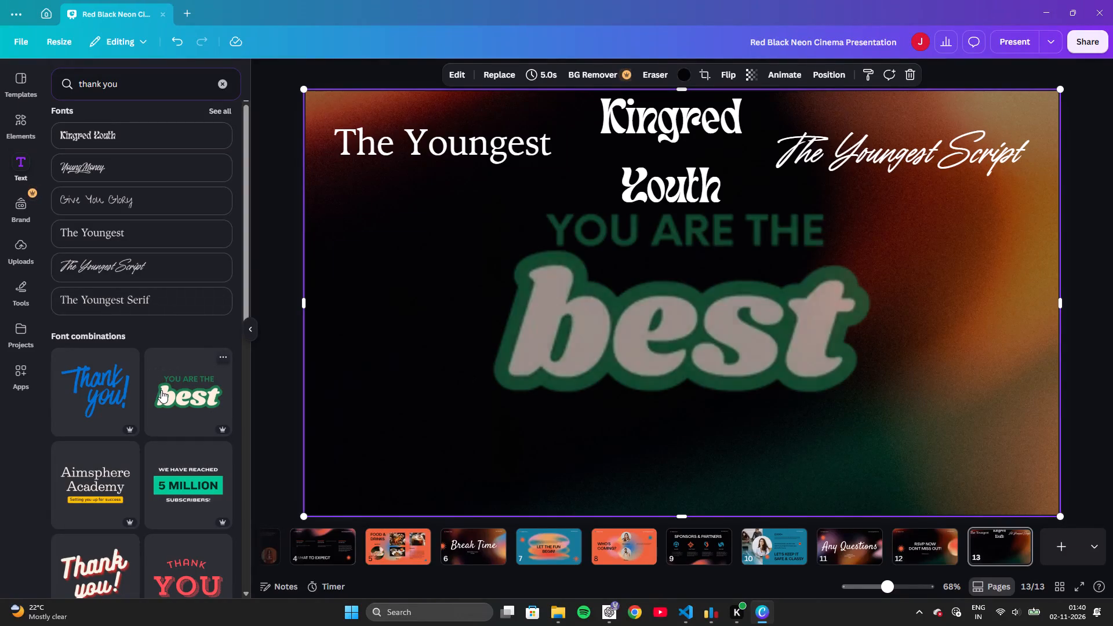
Move the YOU ARE THE best font combination down below the Kingred Youth text on page 13.
drag(641, 348, 638, 367)
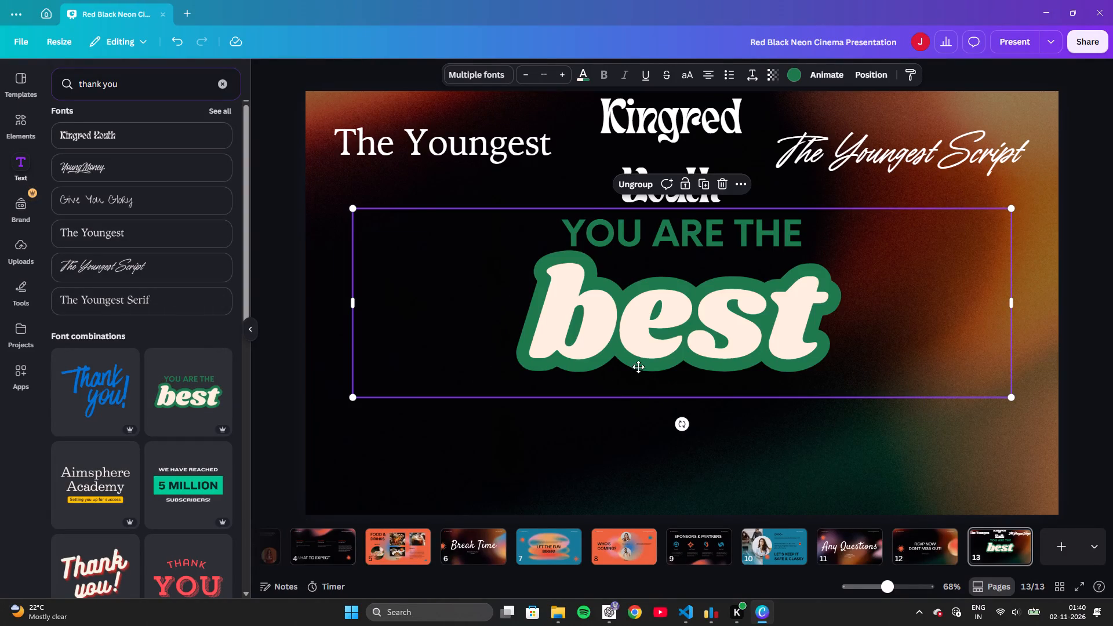
drag(638, 367, 632, 385)
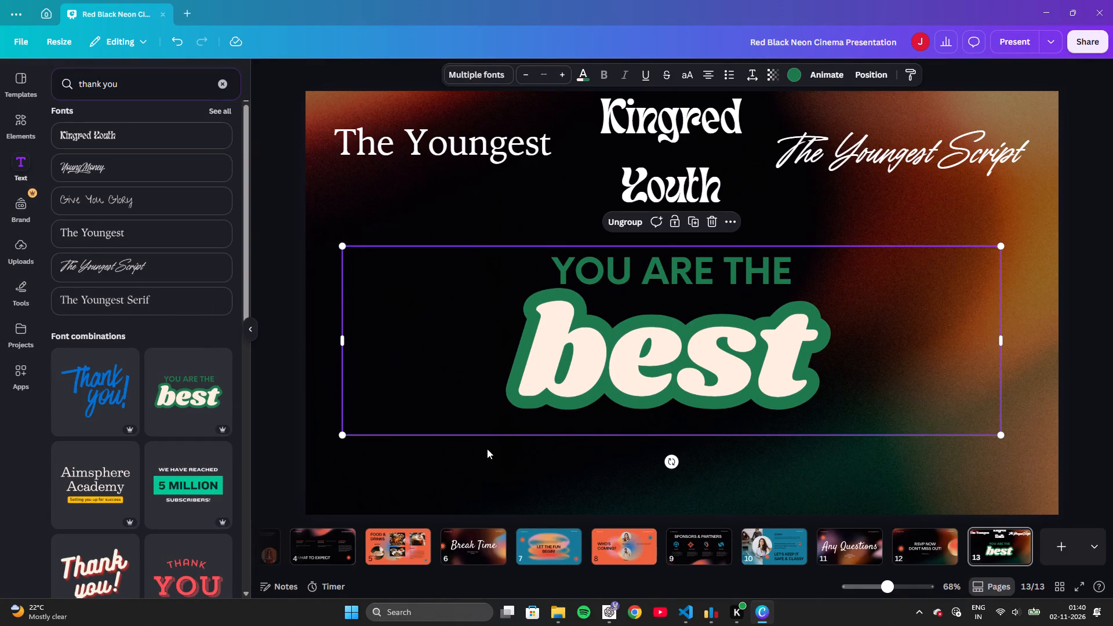
click(515, 479)
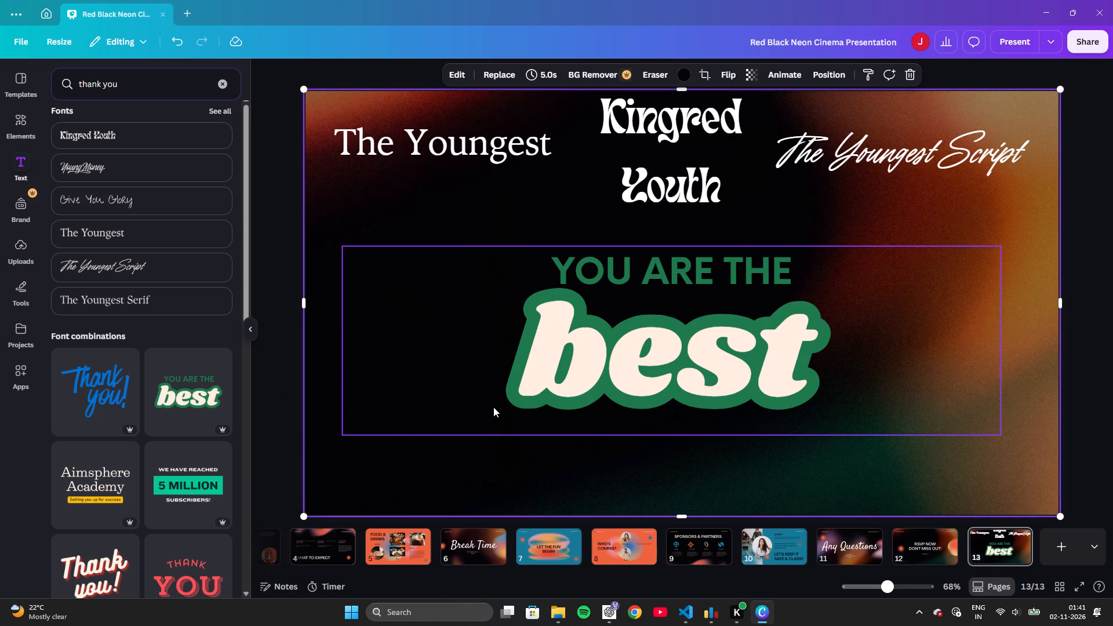
Add a new page 14 and paste the copied dark red-and-green gradient background onto it.
scroll(493, 407, down, 3)
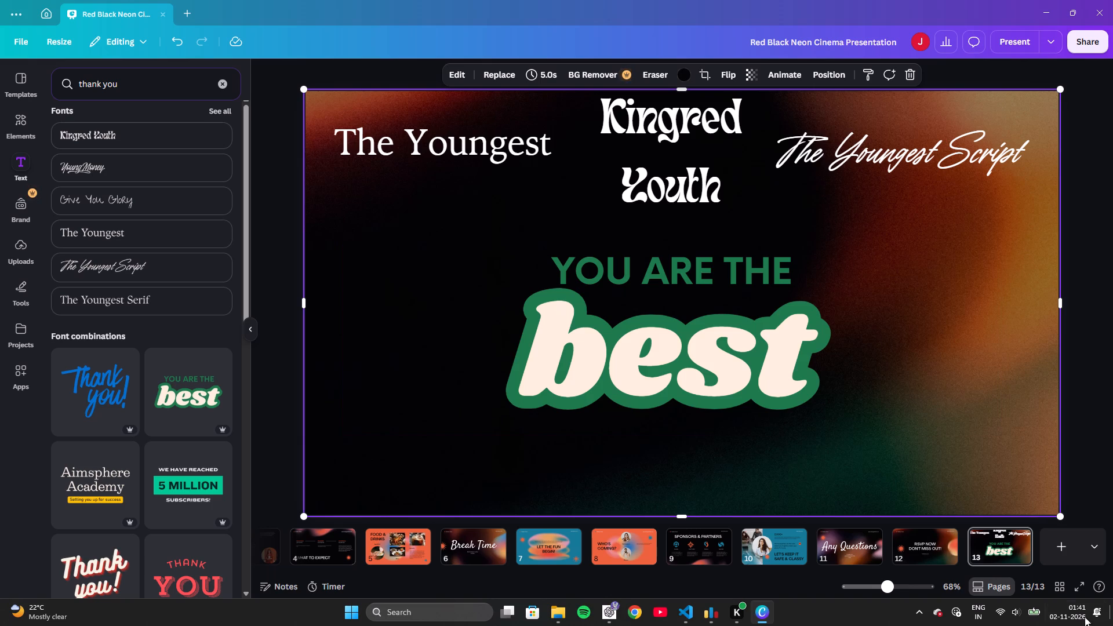
click(1051, 560)
right_drag(583, 281, 577, 269)
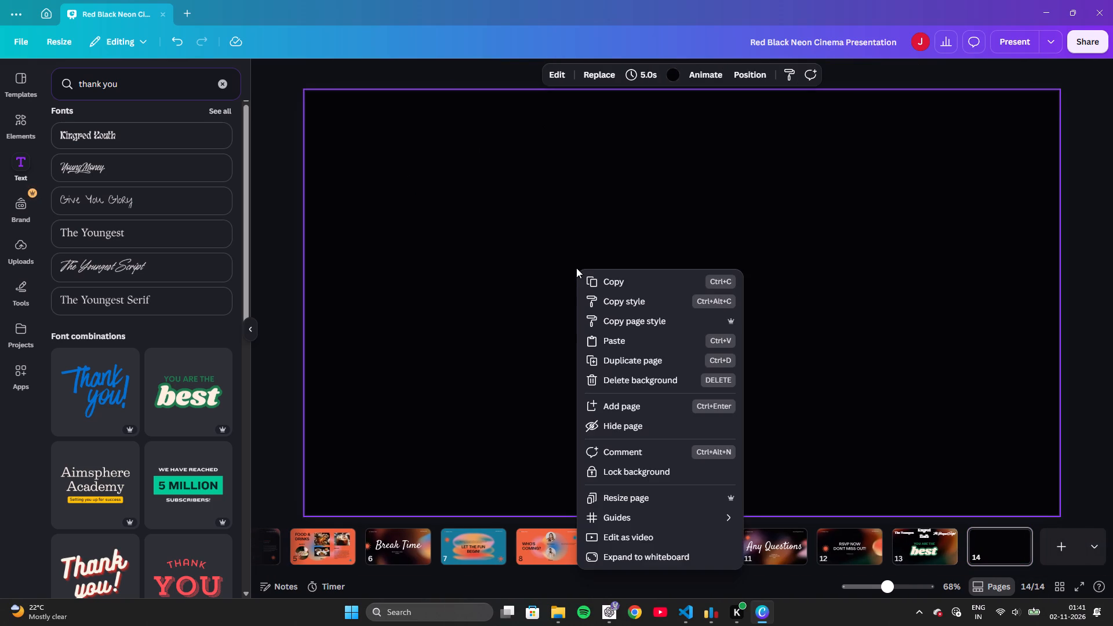
click(604, 335)
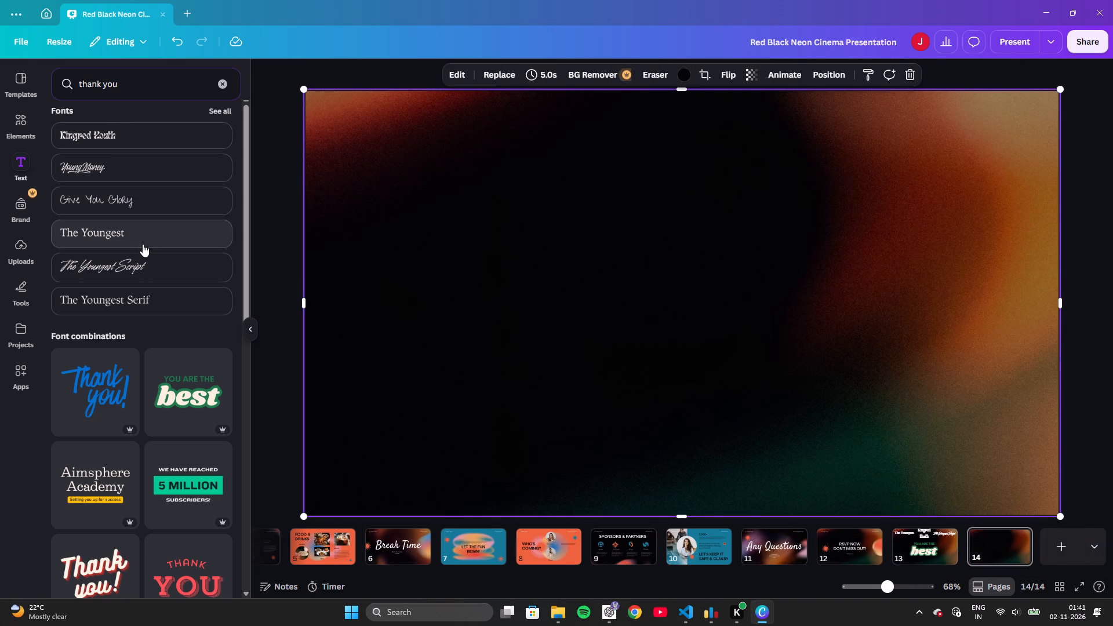
Add the slanted white Thank you! font combination in Bukhari Script and place it around the centre of page 14.
scroll(147, 301, down, 6)
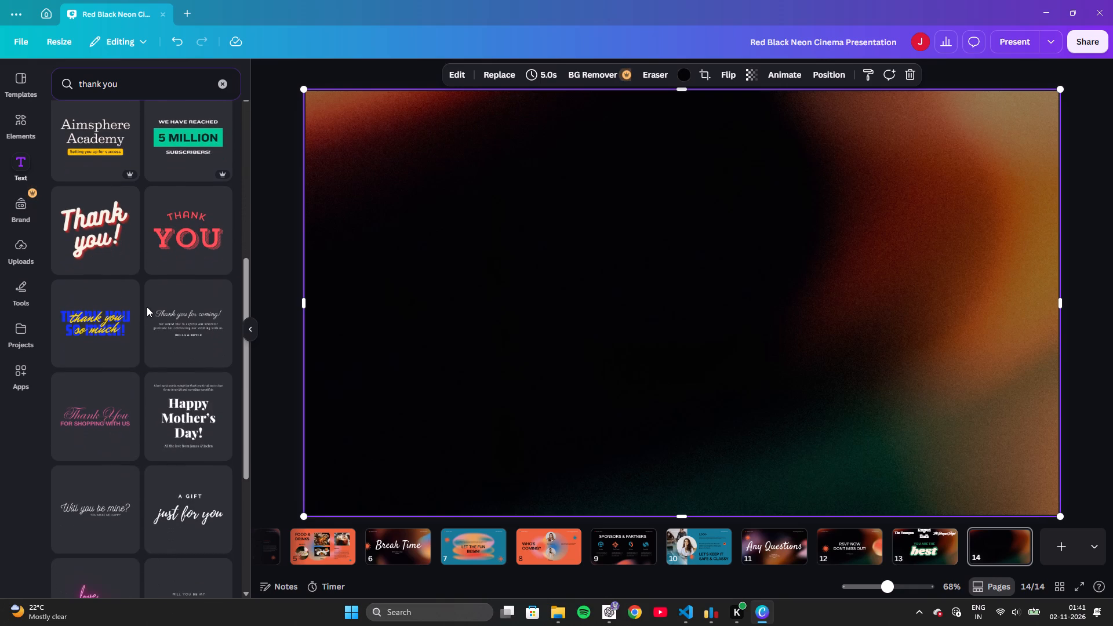
click(113, 268)
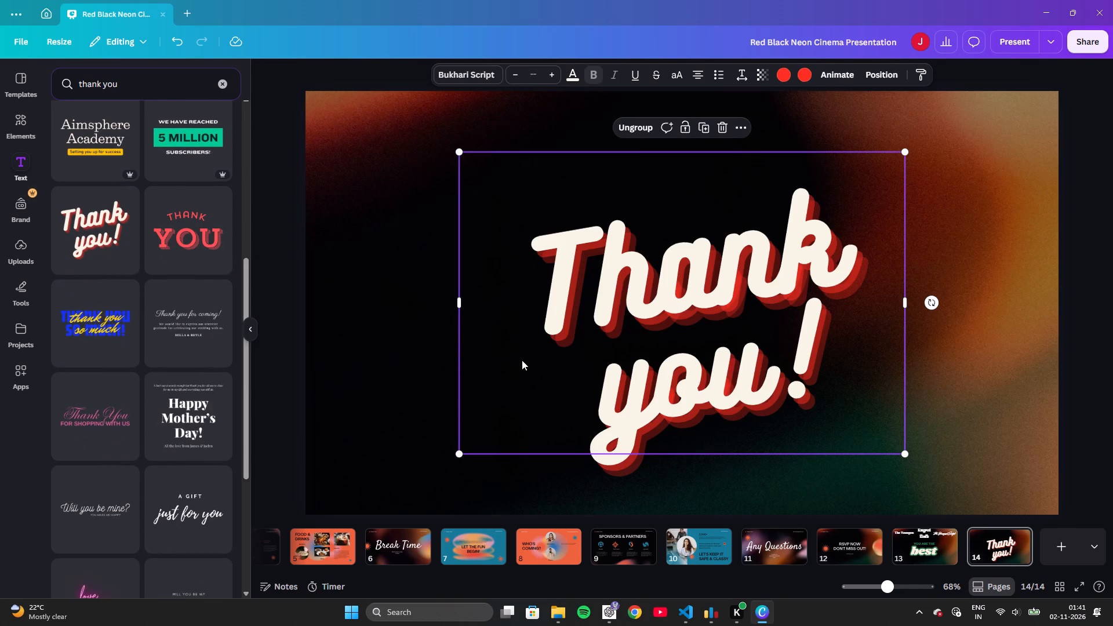
drag(522, 360, 505, 339)
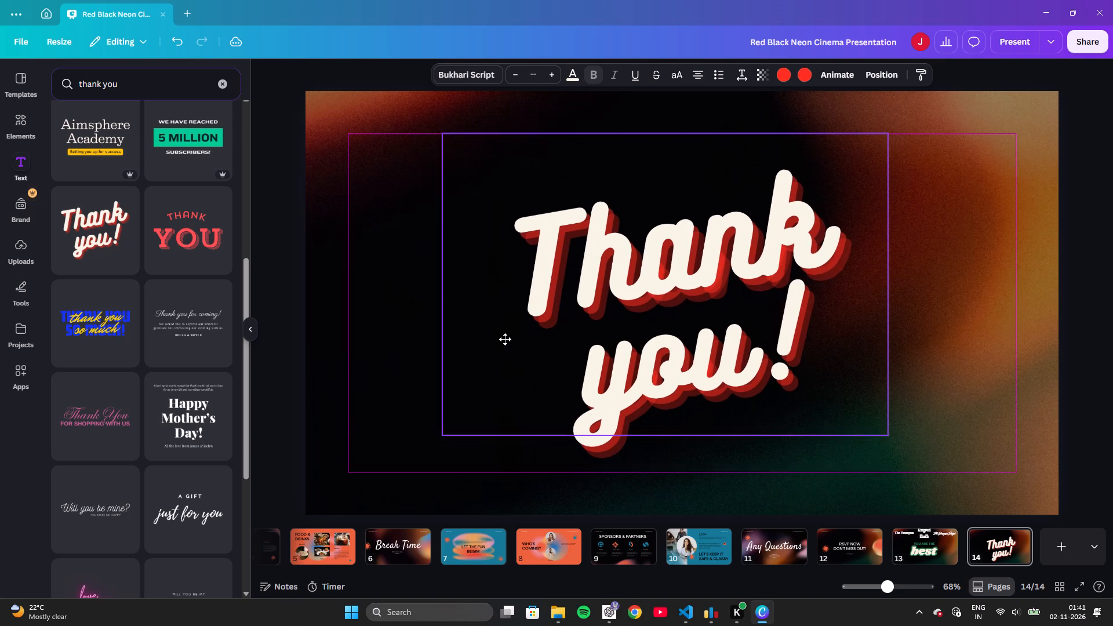
drag(505, 339, 505, 322)
click(543, 453)
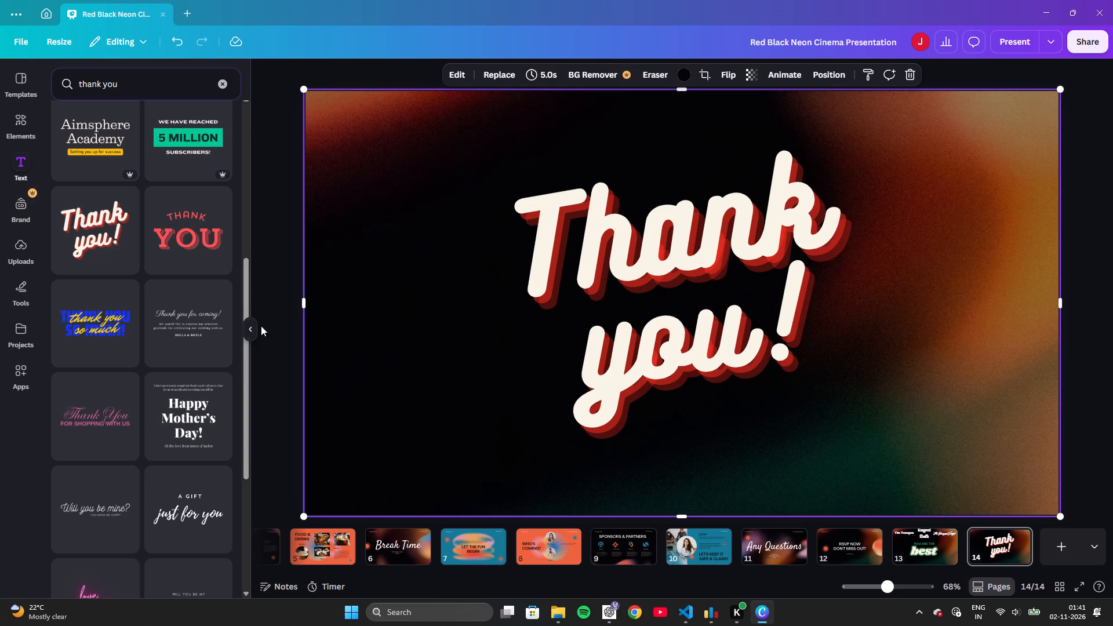
drag(551, 299, 562, 315)
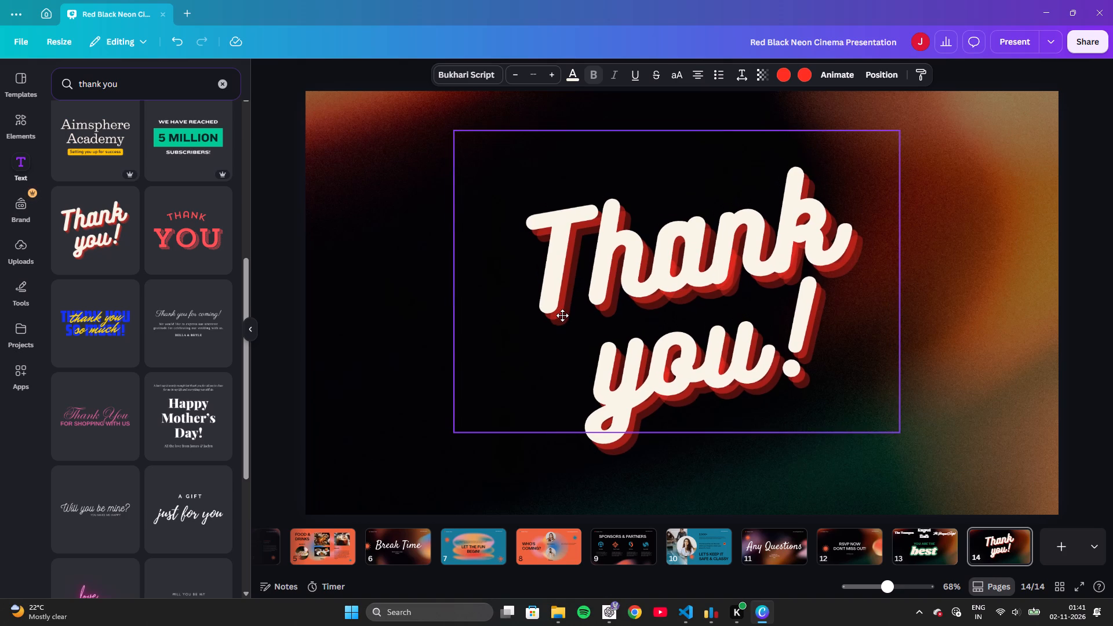
drag(562, 315, 552, 327)
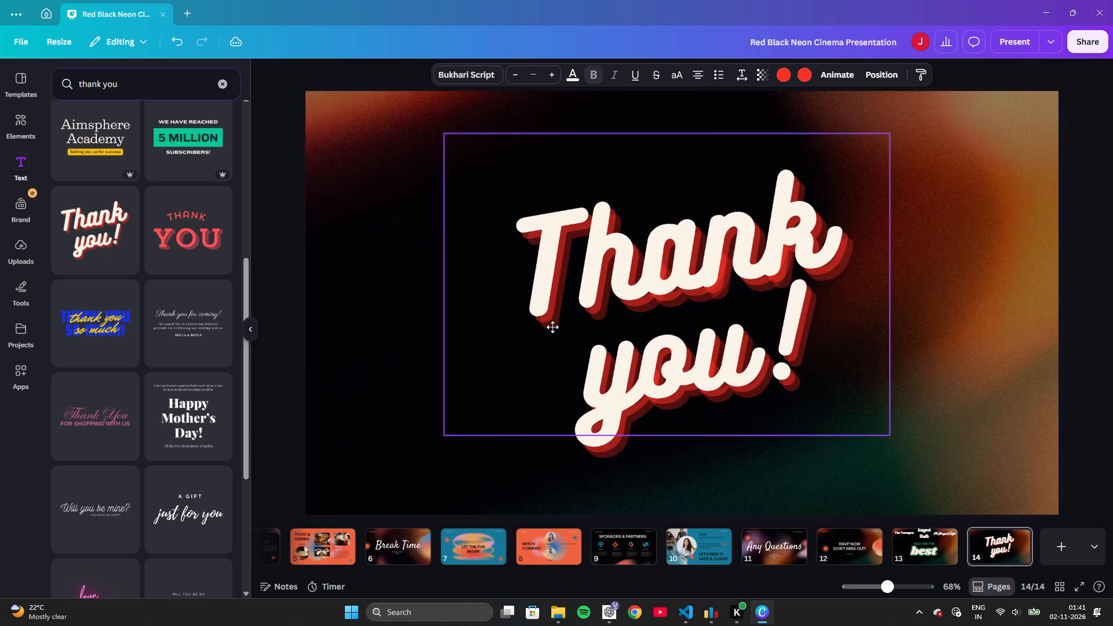
drag(552, 327, 560, 325)
Add the red THANK YOU font combination to page 14 and increase its font size.
click(178, 256)
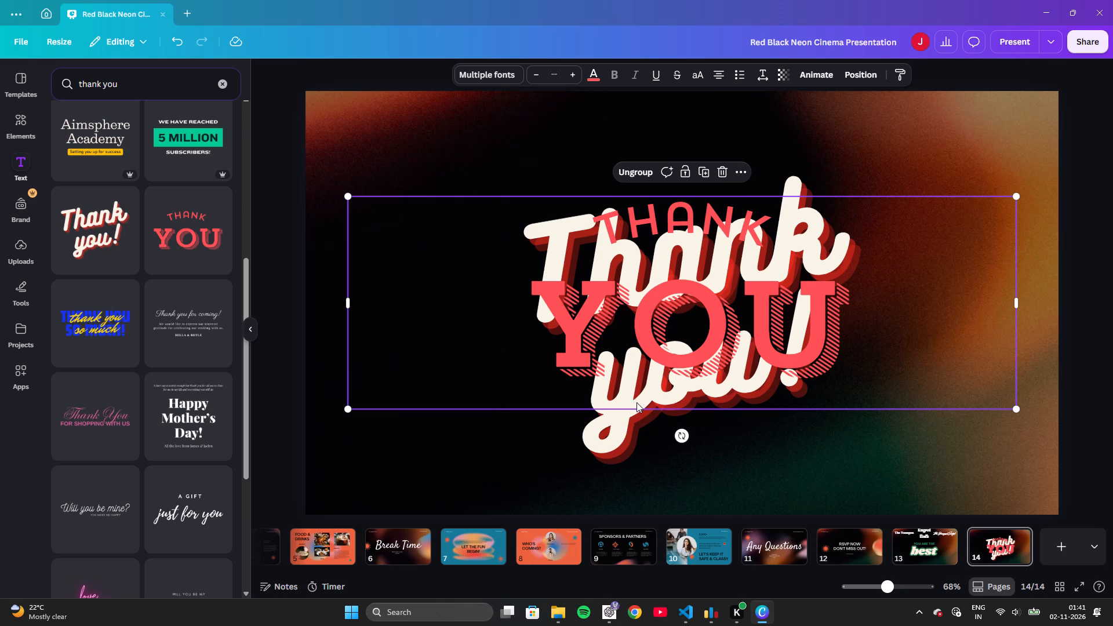
triple_click(572, 72)
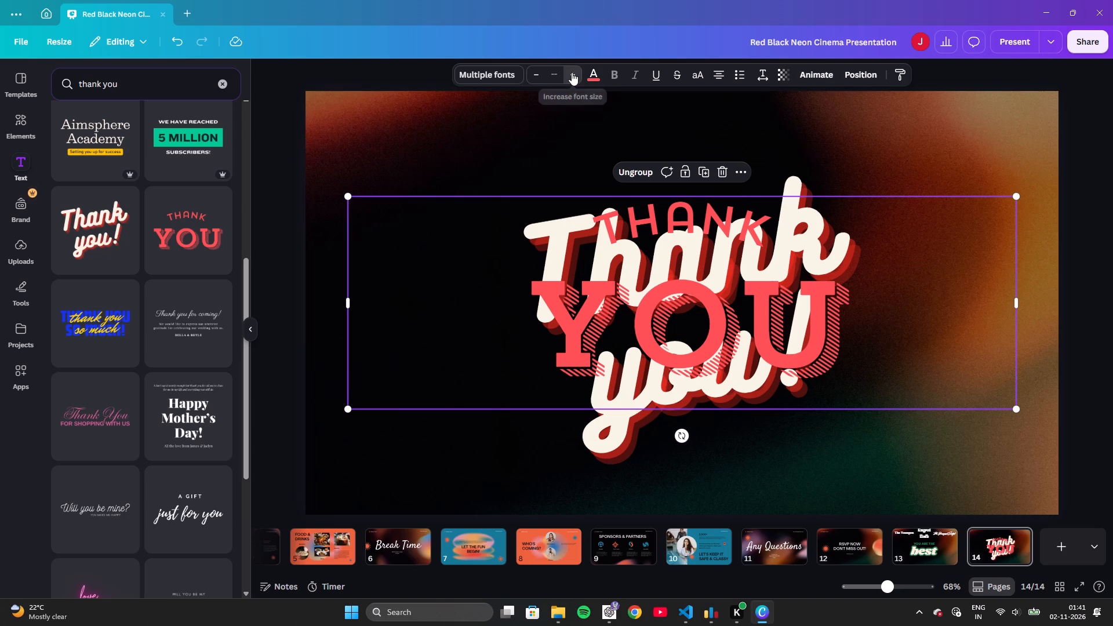
double_click(572, 72)
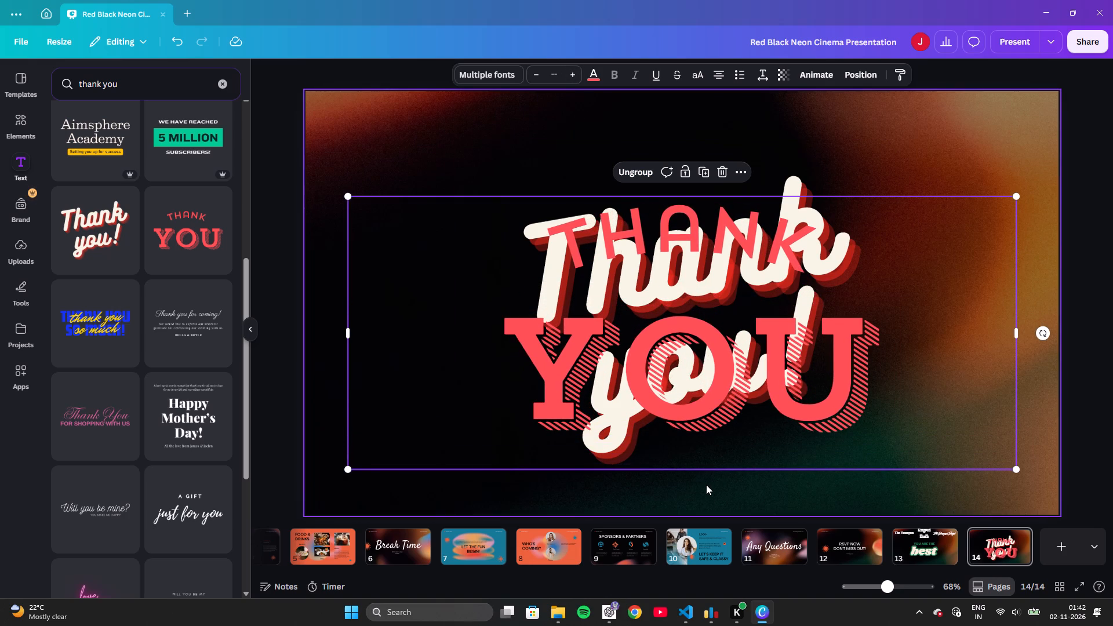
Move the red THANK YOU group to the left side of page 14, partly overlapping the white Thank you! text.
drag(690, 467, 691, 541)
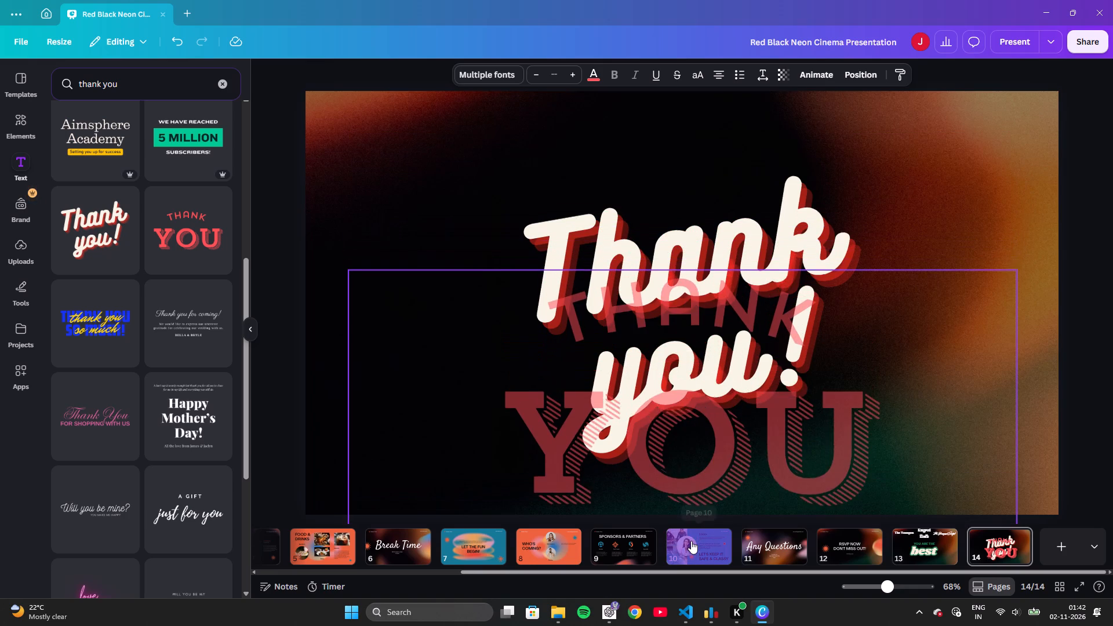
drag(691, 541, 691, 538)
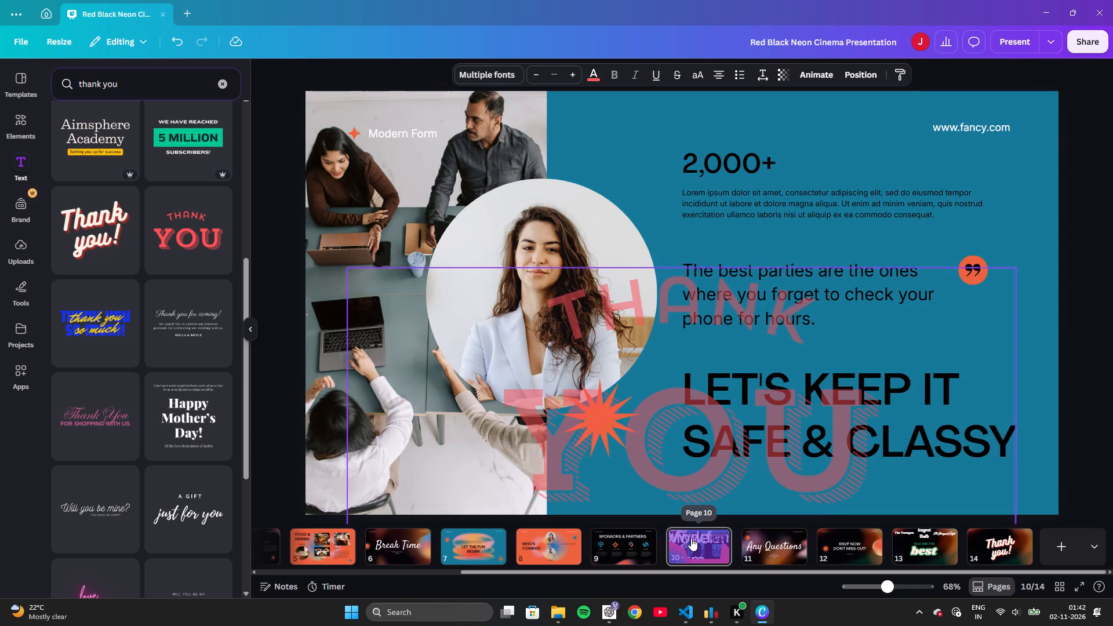
drag(691, 538, 1034, 538)
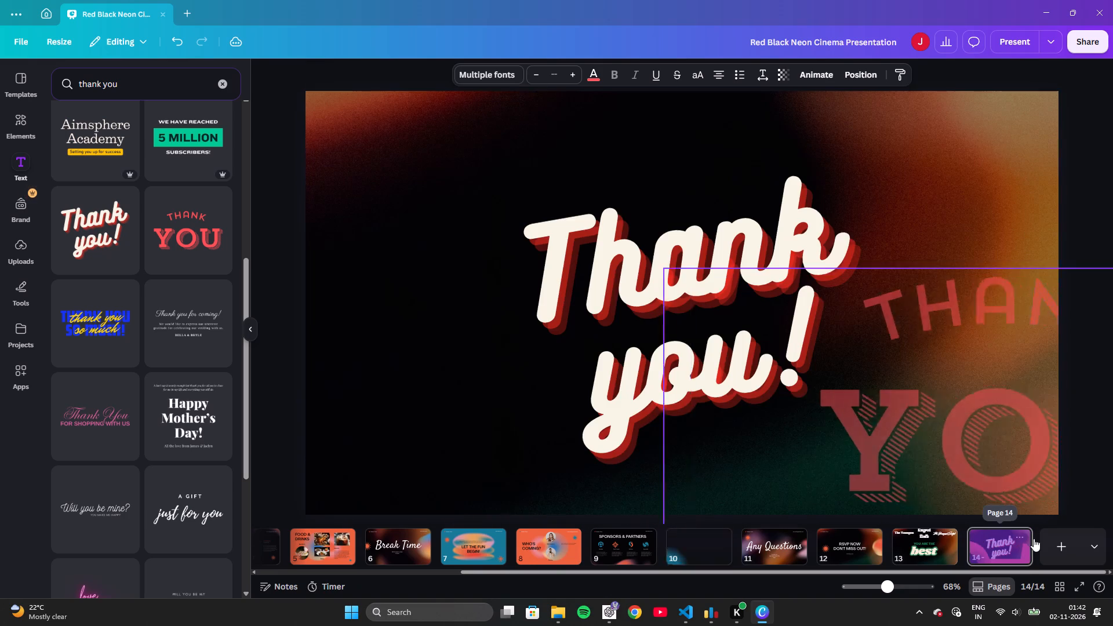
drag(1034, 538, 805, 405)
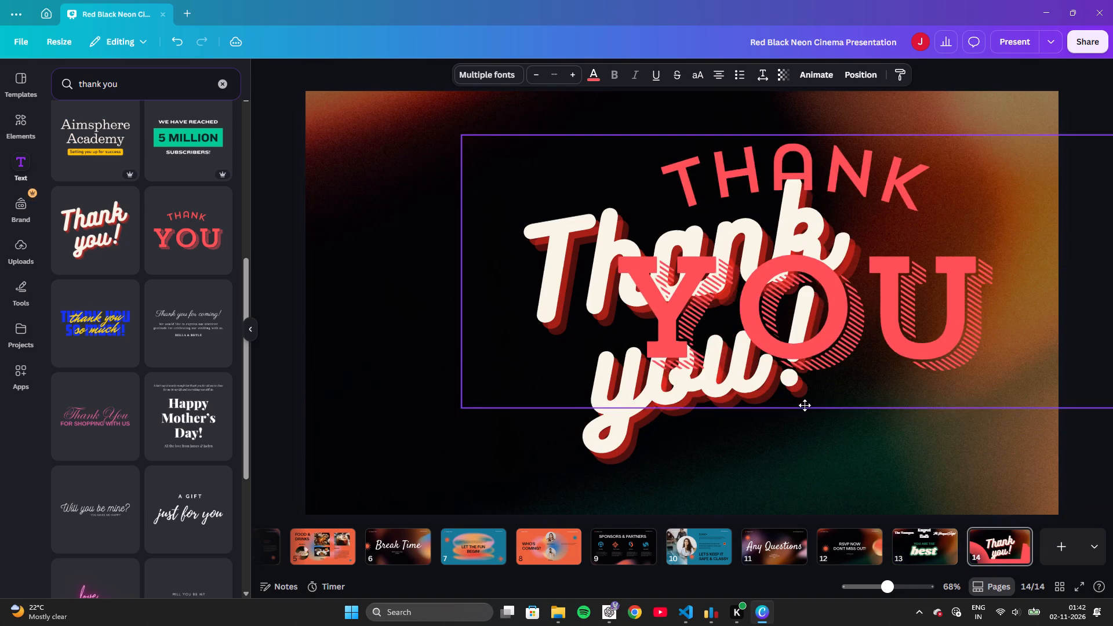
drag(805, 405, 670, 412)
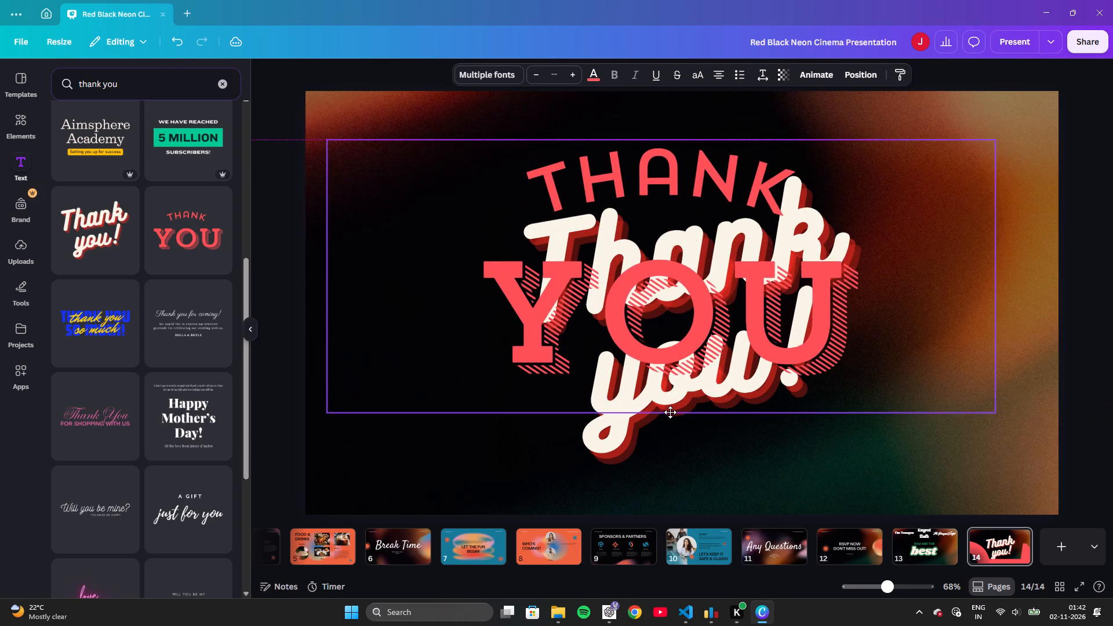
drag(670, 412, 663, 377)
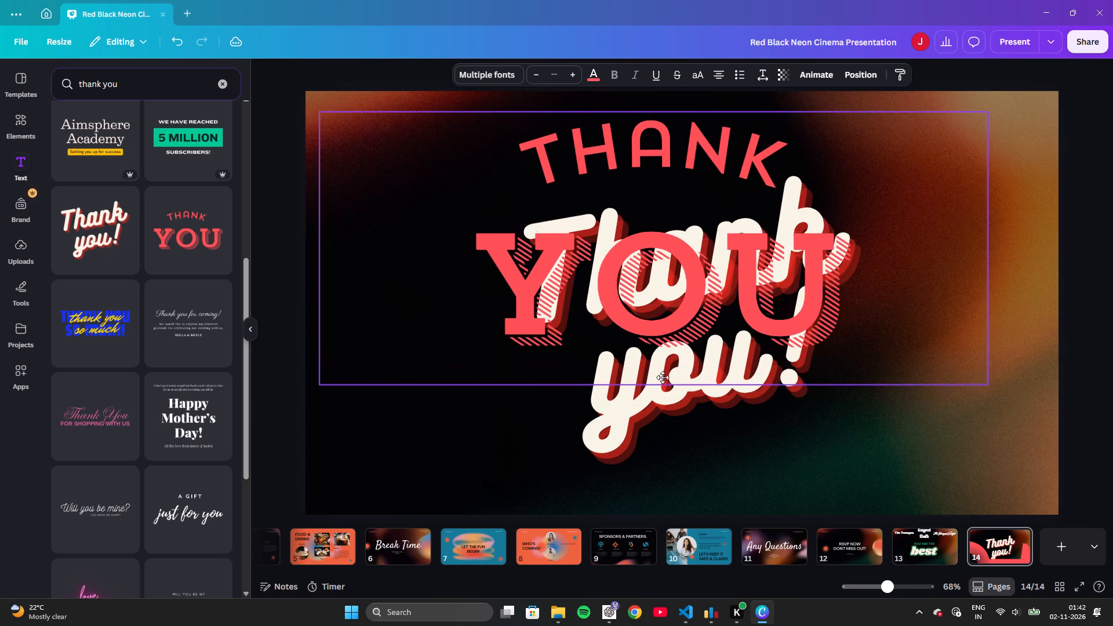
drag(663, 377, 523, 427)
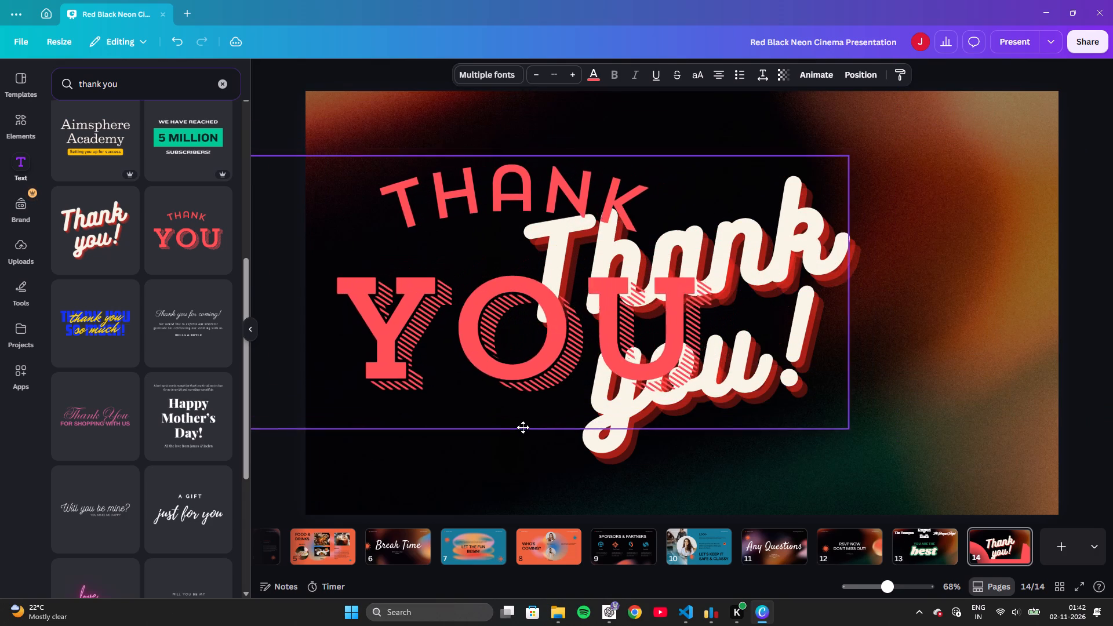
drag(523, 427, 481, 444)
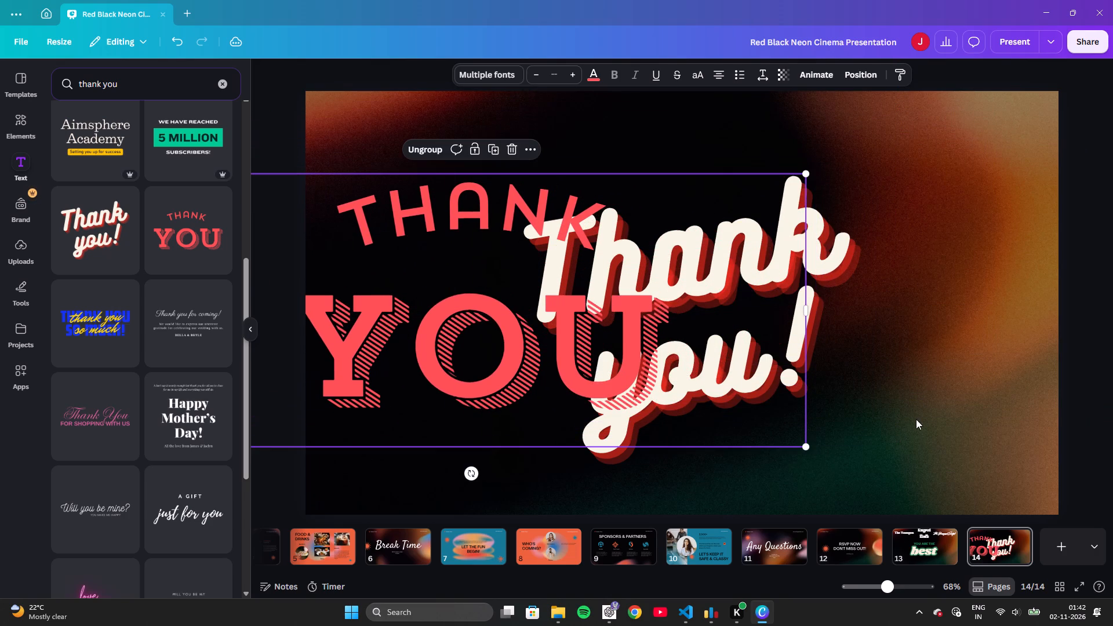
click(907, 416)
Copy and paste the red THANK YOU group, and move the copy to the right side of page 14.
right_click(694, 412)
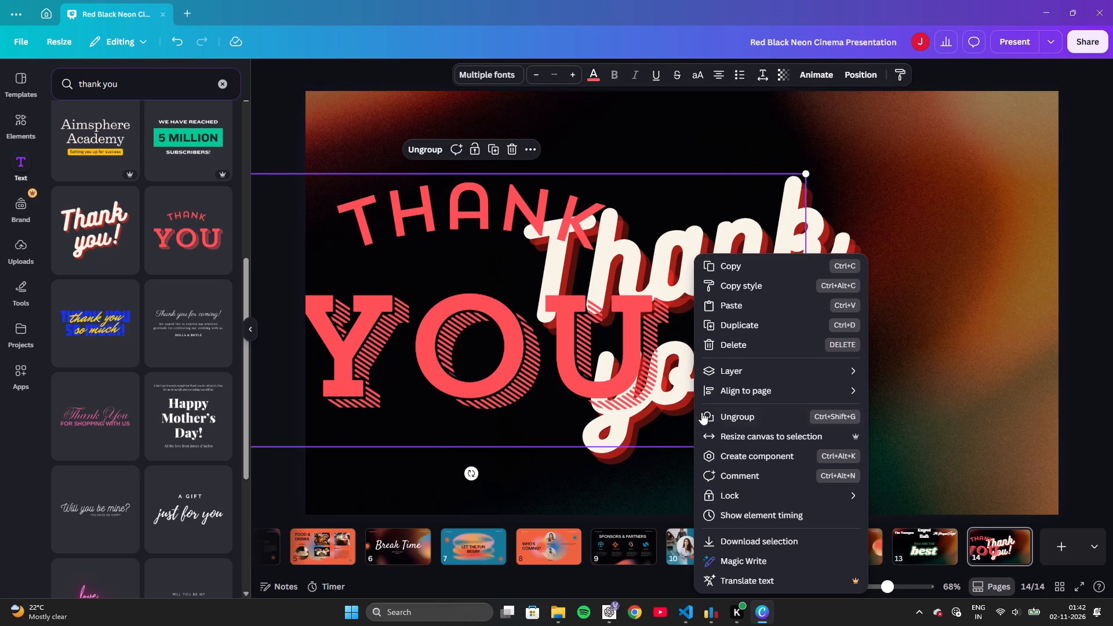
click(746, 265)
right_click(898, 312)
click(936, 301)
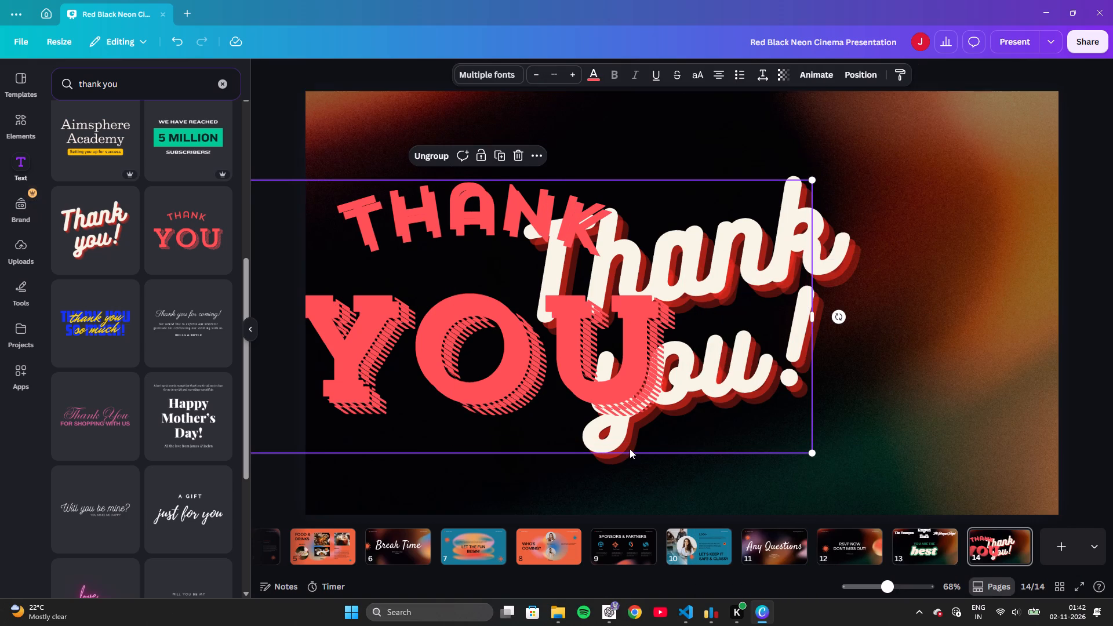
drag(630, 448, 979, 451)
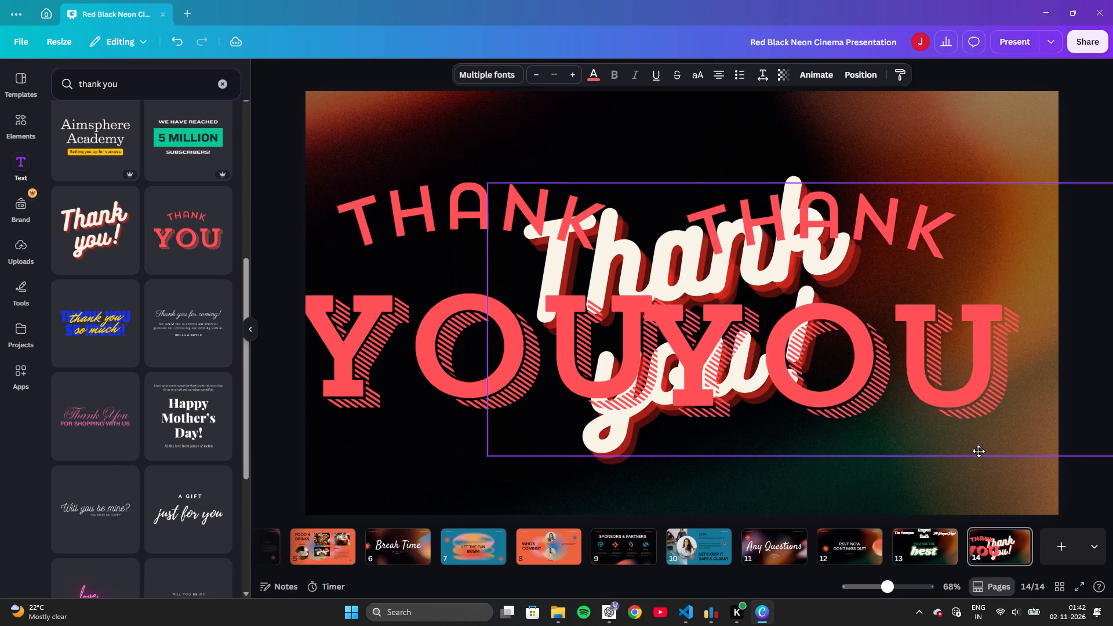
drag(979, 451, 1016, 446)
click(856, 490)
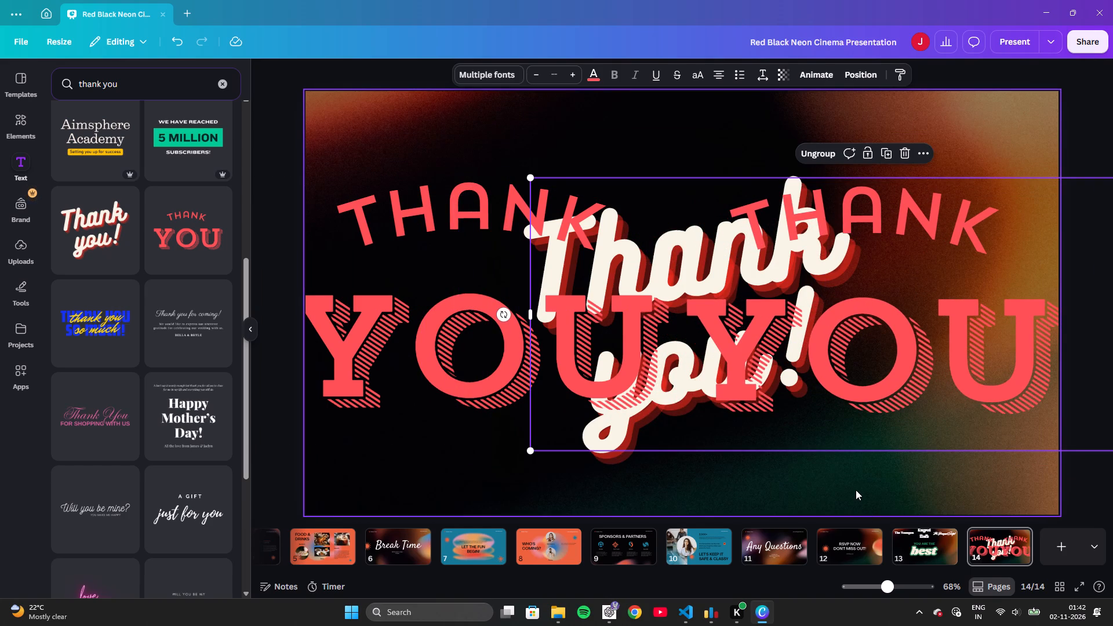
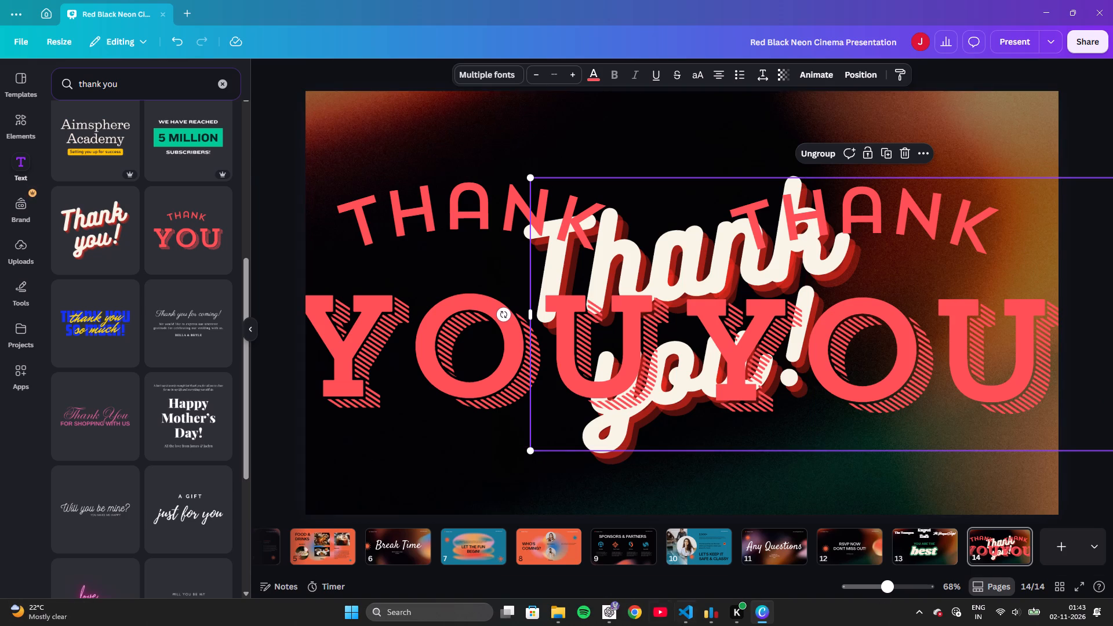
Copy the style of page 14's background and apply it to a newly added page 15.
click(893, 414)
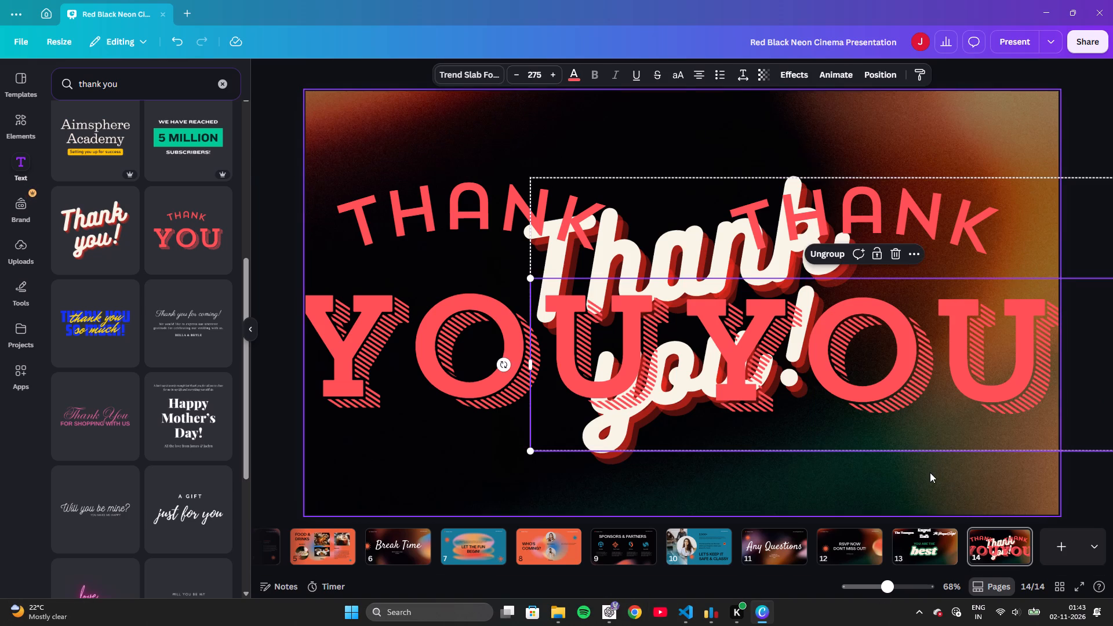
right_click(930, 472)
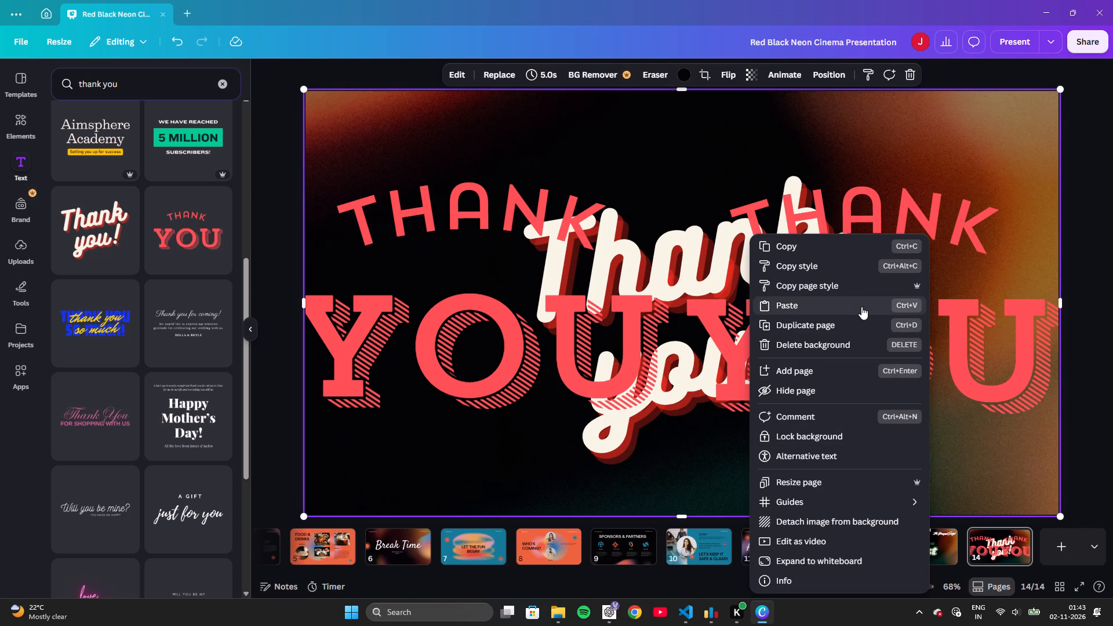
click(868, 271)
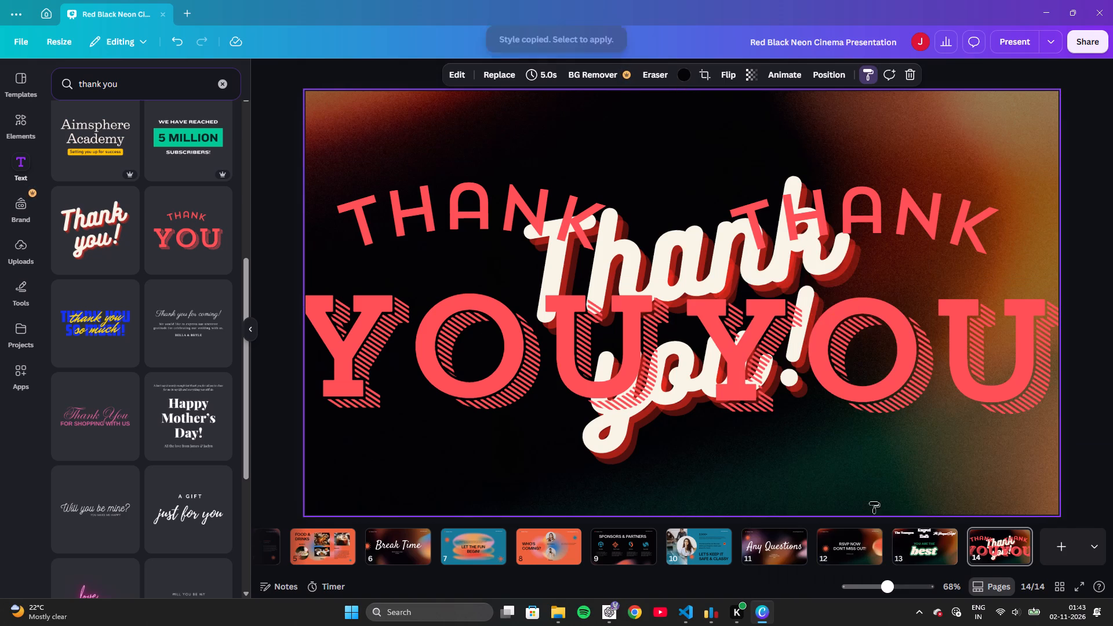
click(1041, 550)
right_click(861, 391)
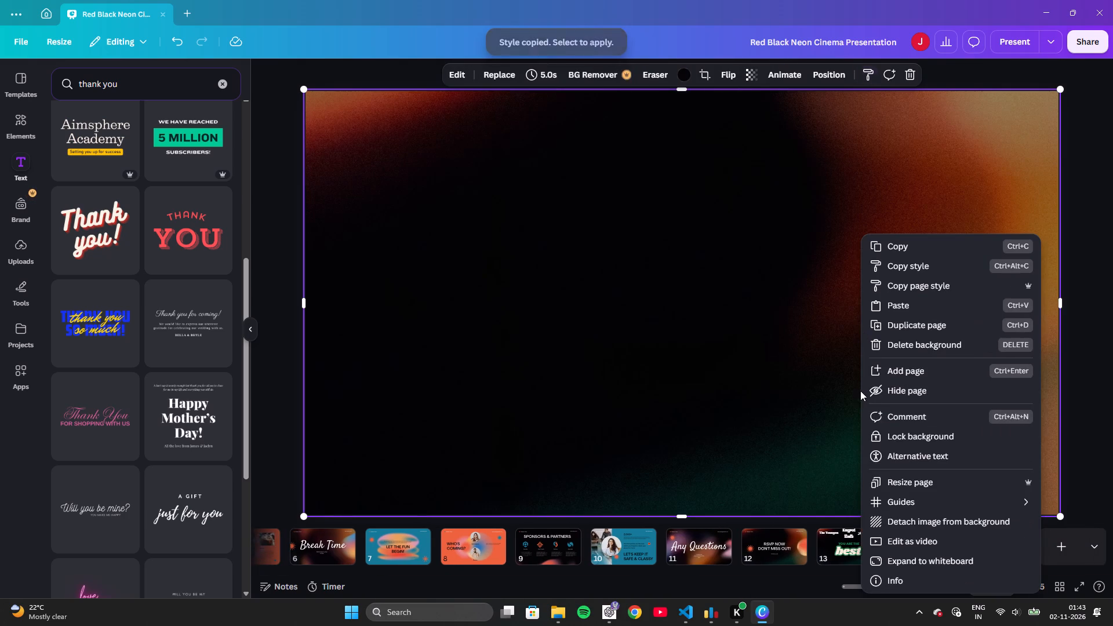
Paste the red THANK YOU group onto page 15 and move it to around the centre of the page.
click(898, 301)
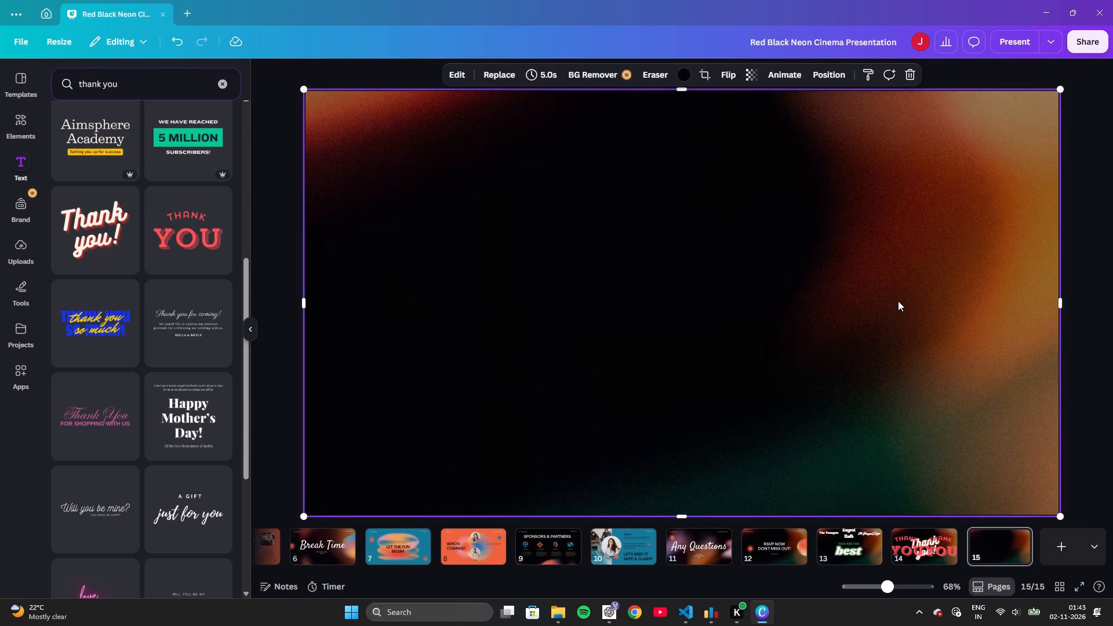
drag(740, 347, 916, 333)
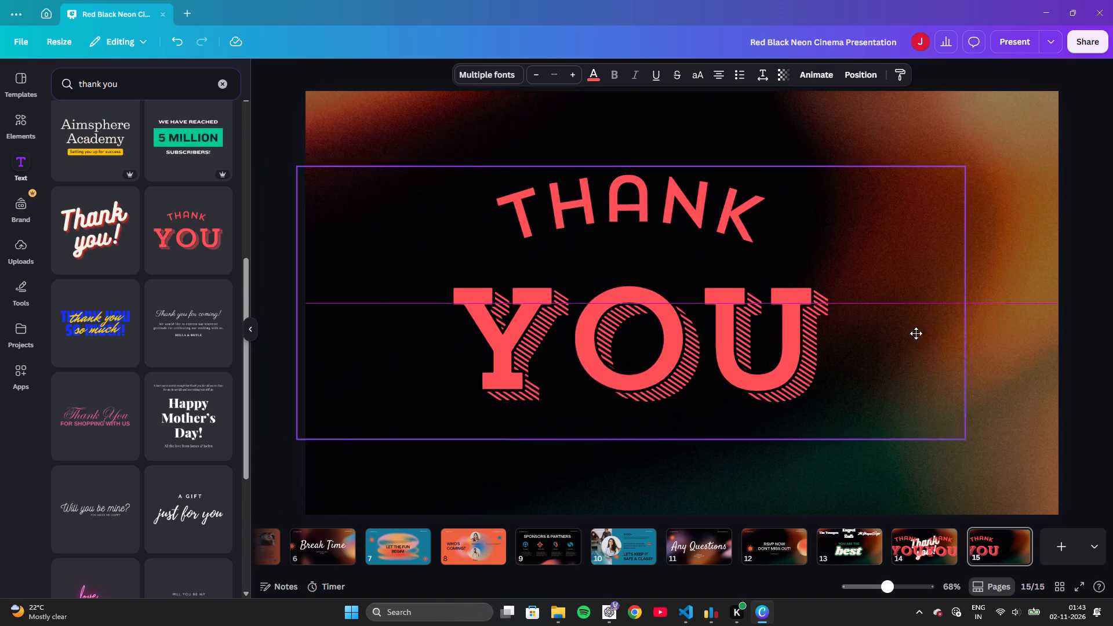
drag(916, 333, 943, 326)
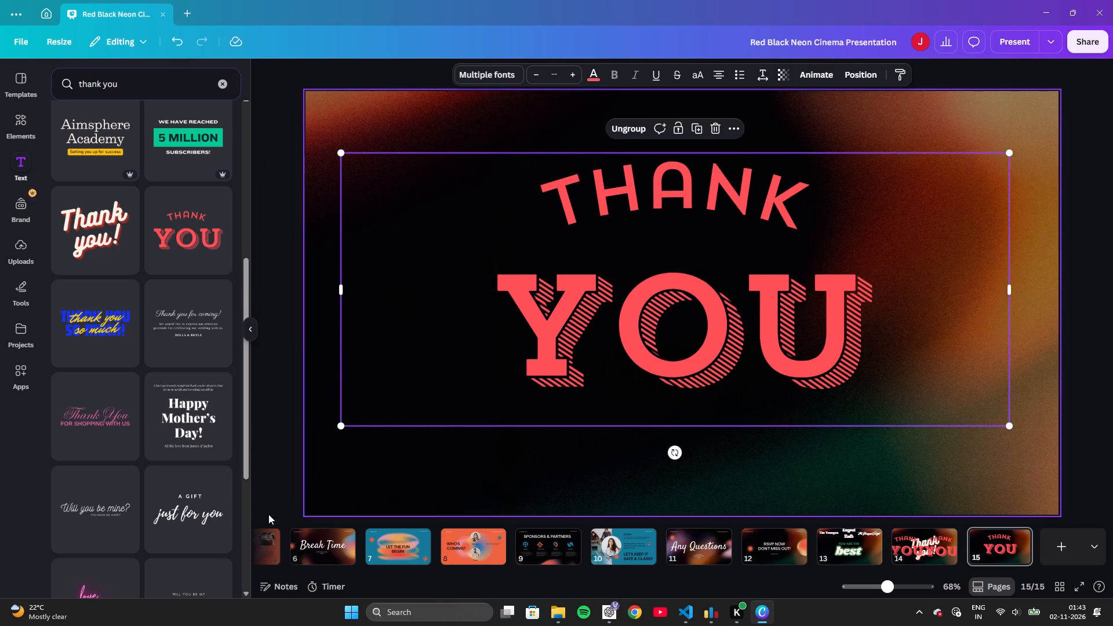
Add the pink Thank You FOR SHOPPING WITH US font combination below the red THANK YOU on page 15 and increase its font size.
click(97, 450)
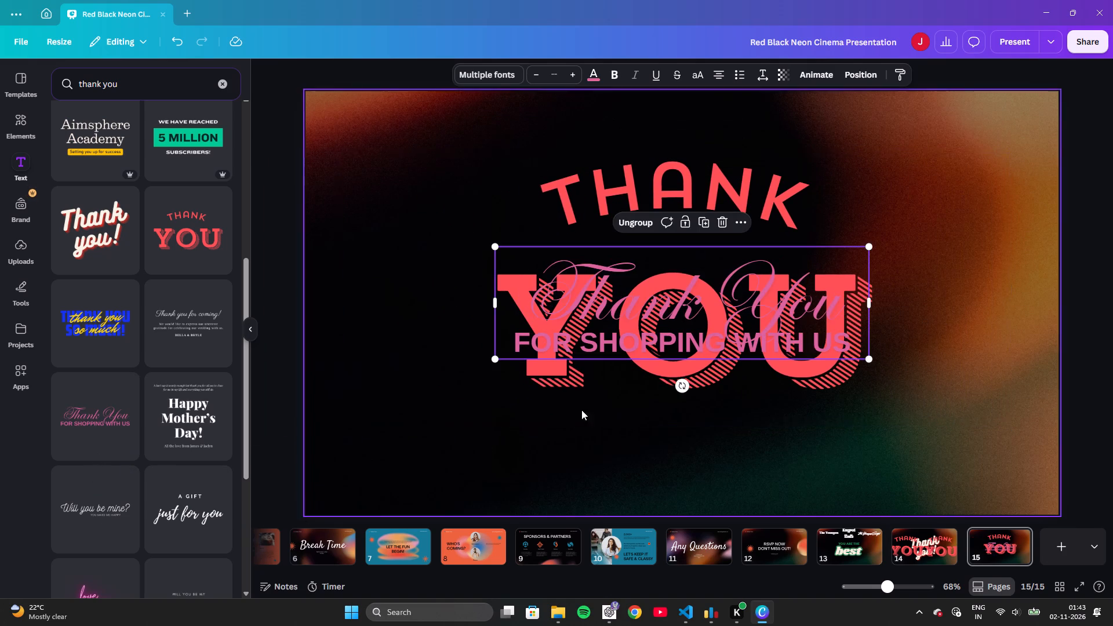
drag(638, 351, 626, 501)
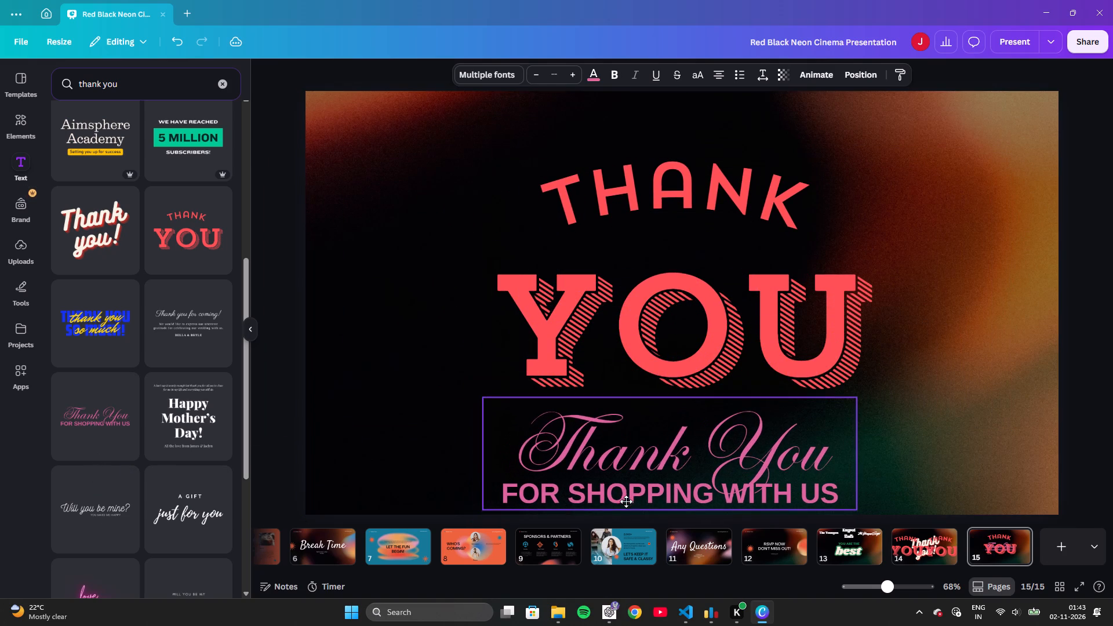
drag(626, 501, 630, 499)
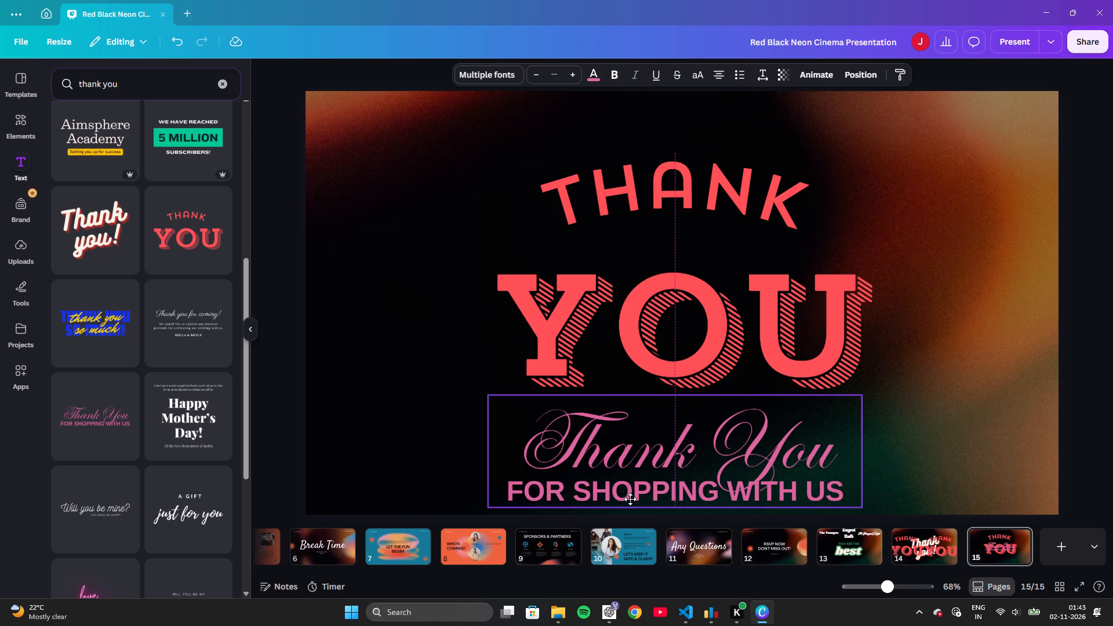
drag(630, 499, 635, 496)
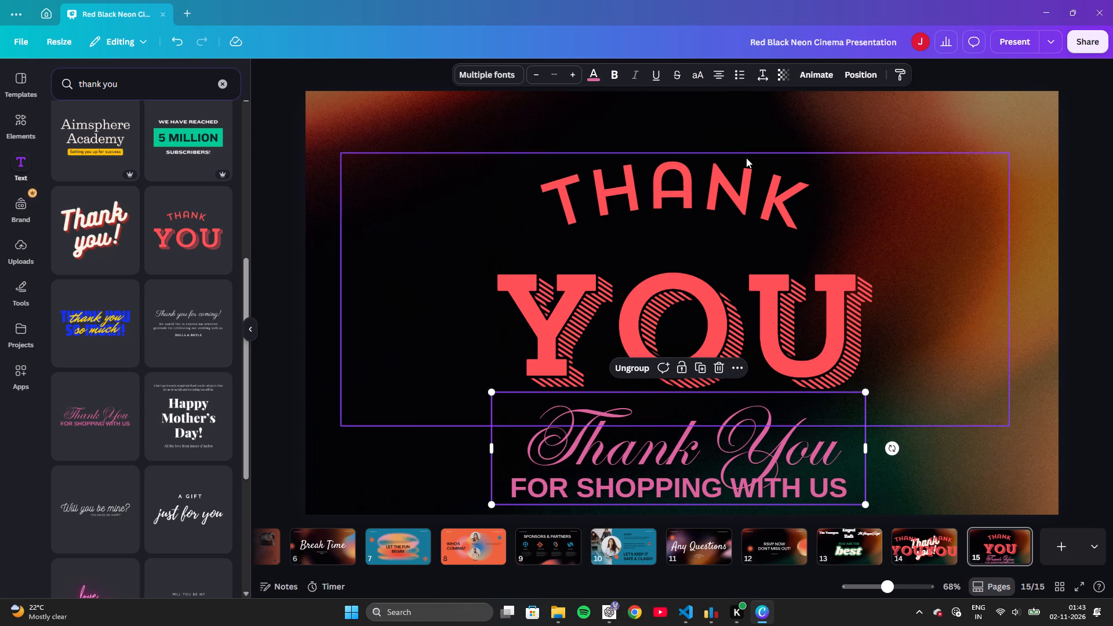
double_click(574, 78)
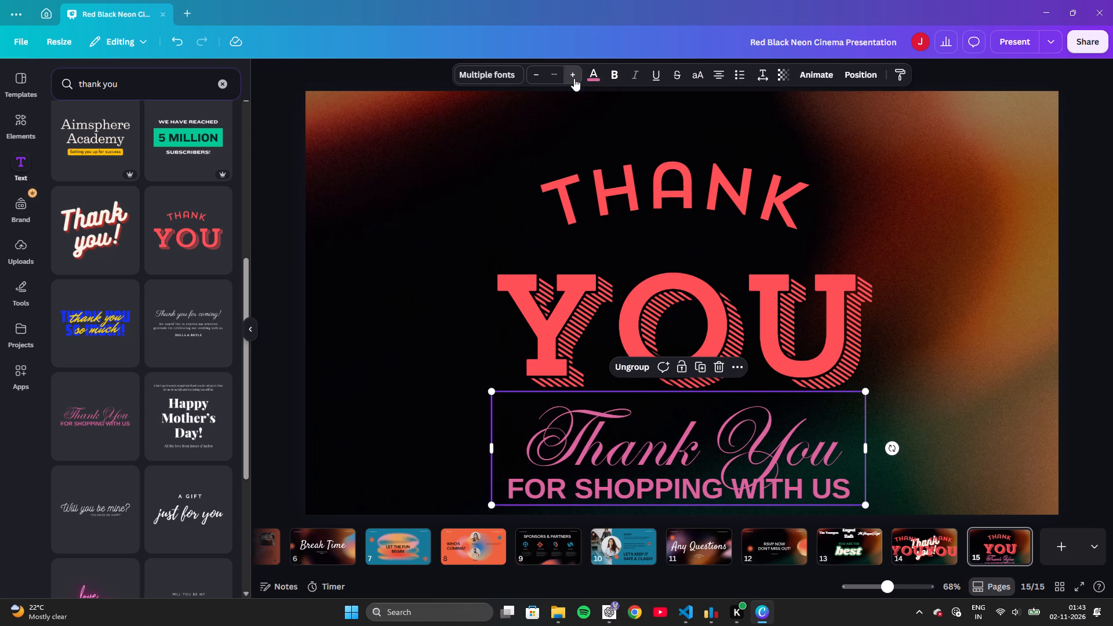
click(574, 78)
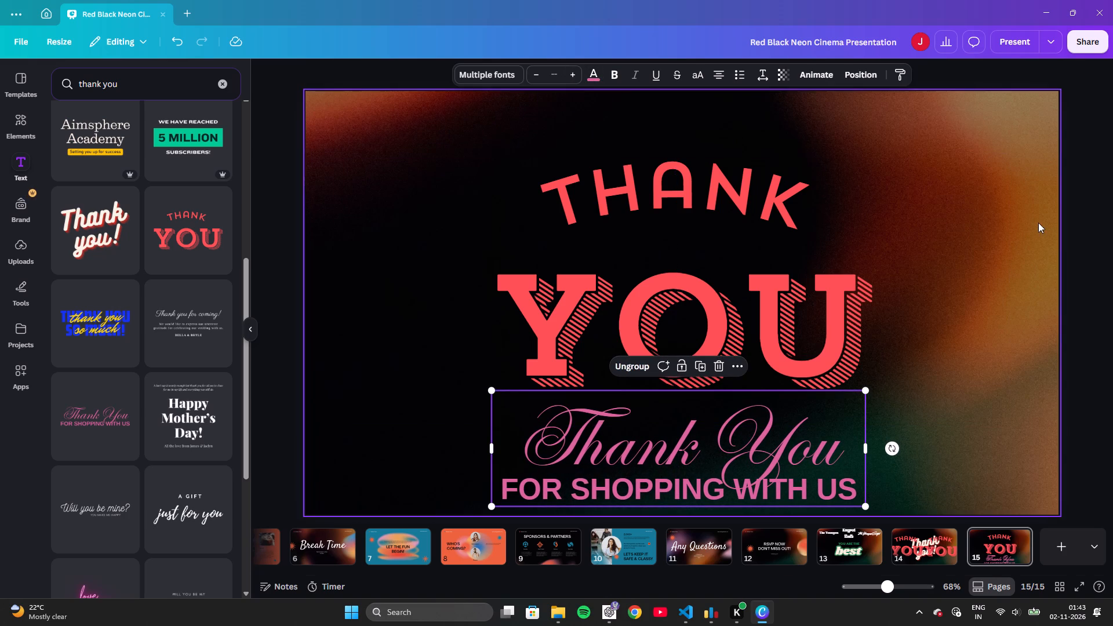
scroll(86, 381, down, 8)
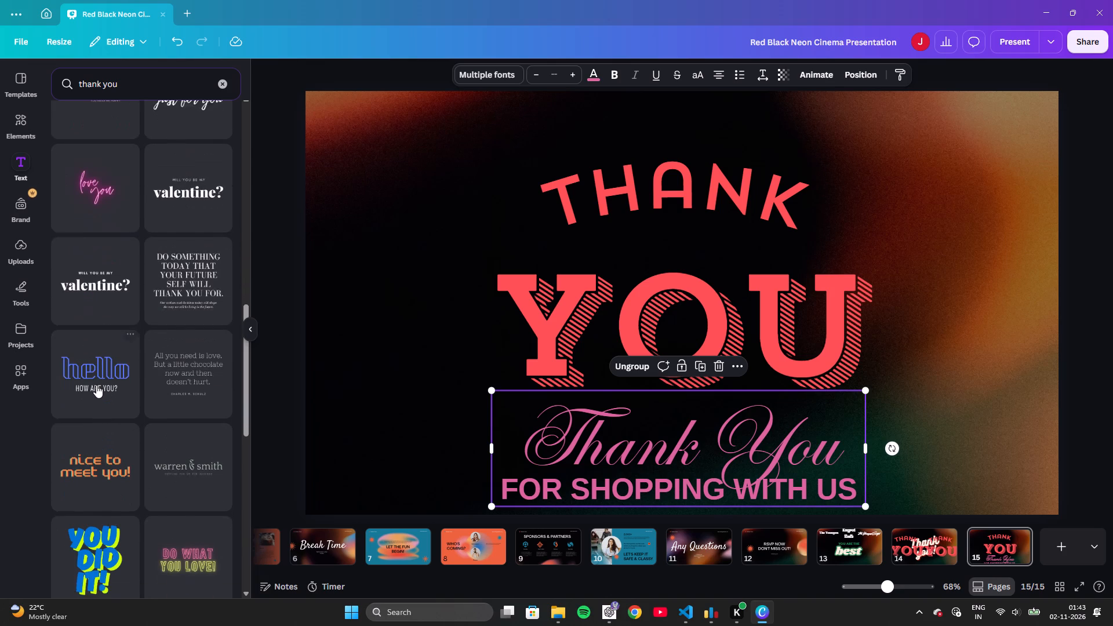
Copy the page style of page 15.
click(979, 306)
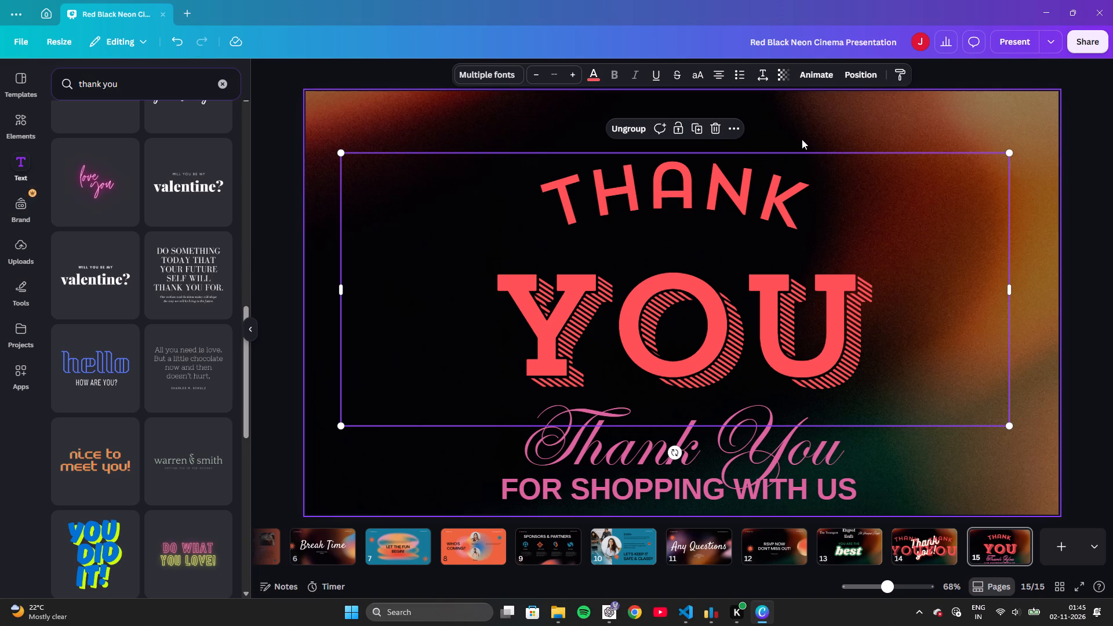
right_click(762, 132)
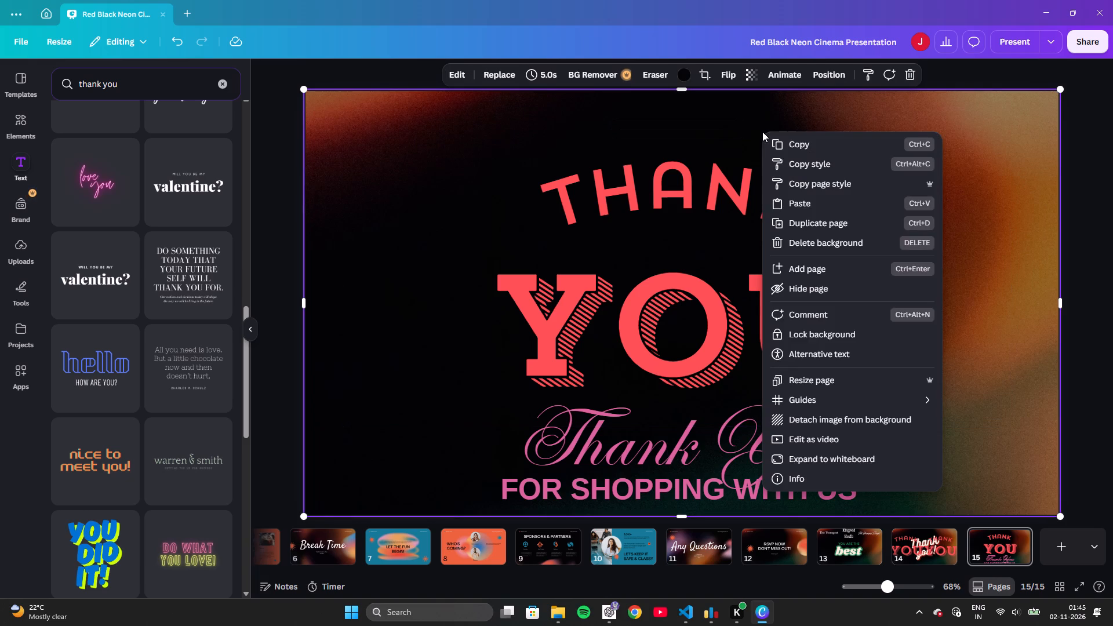
click(794, 188)
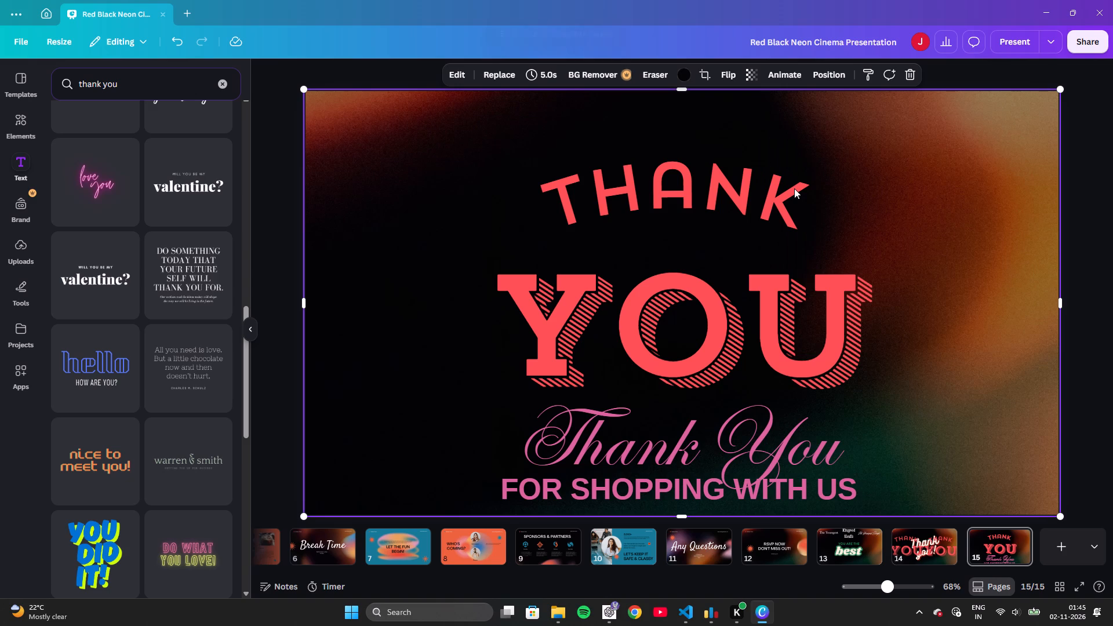
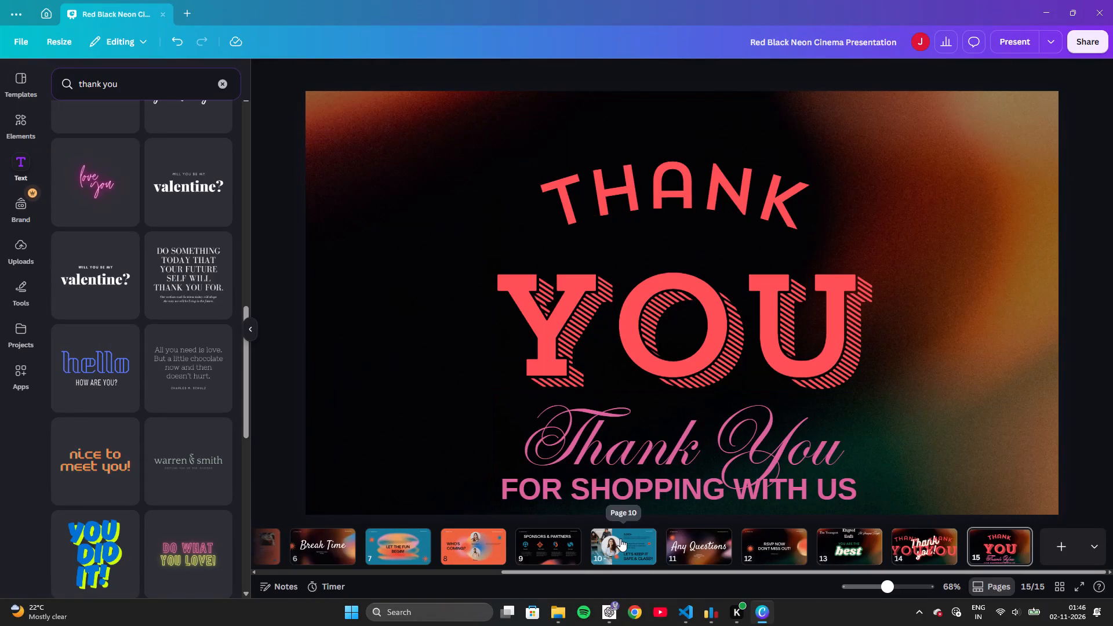
Nudge the LET'S KEEP IT SAFE & CLASSY heading on page 10 slightly upward and apply the Shift text animation to it.
click(620, 538)
click(763, 381)
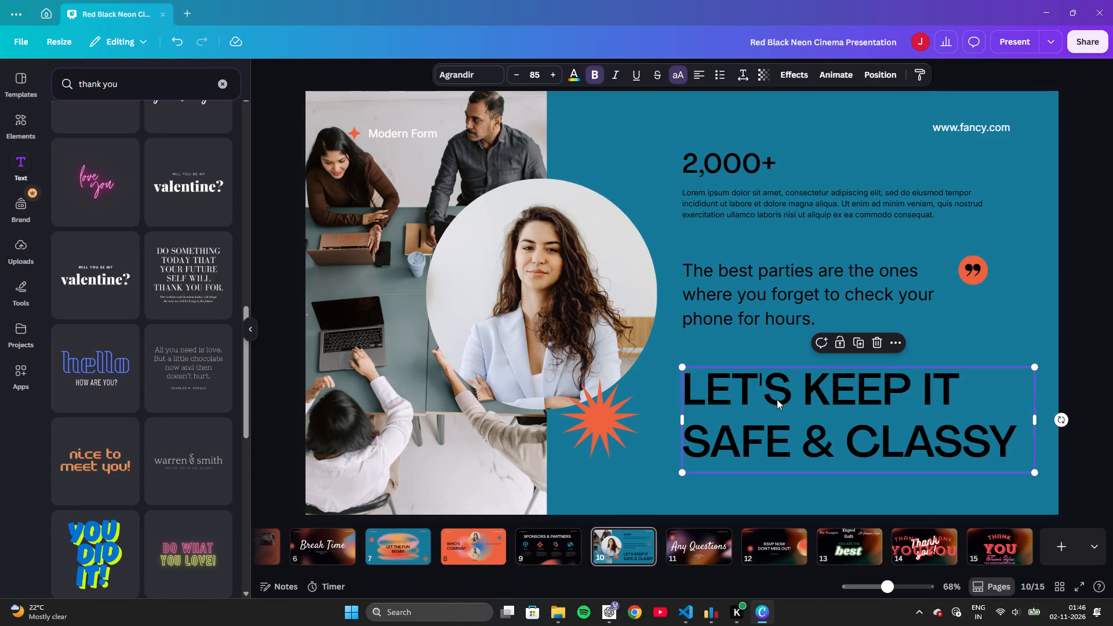
drag(781, 403, 779, 394)
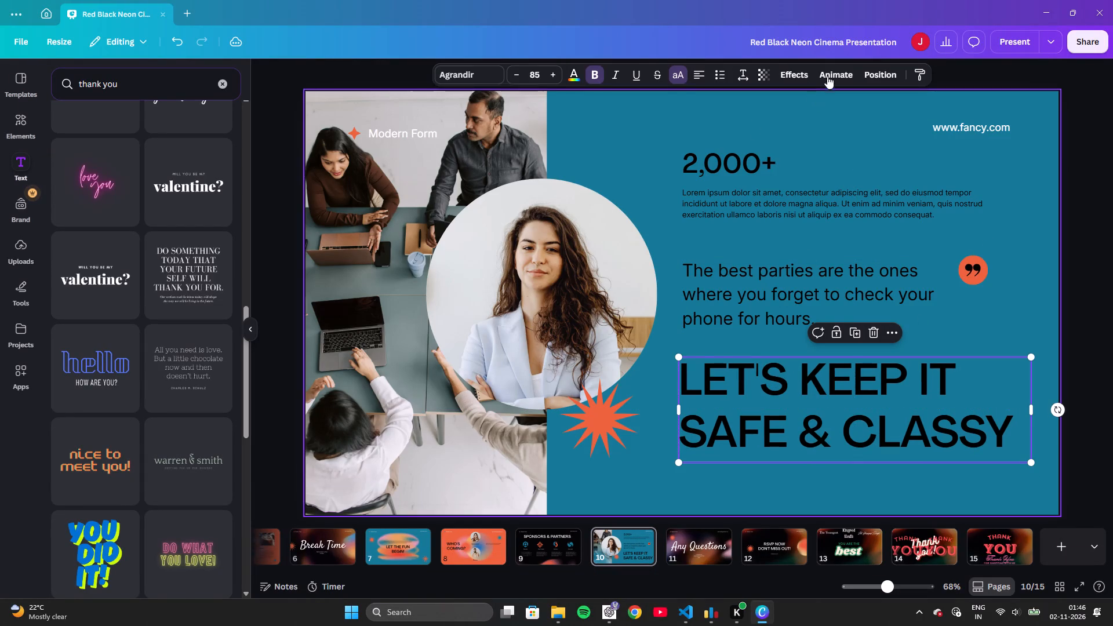
click(836, 68)
click(192, 281)
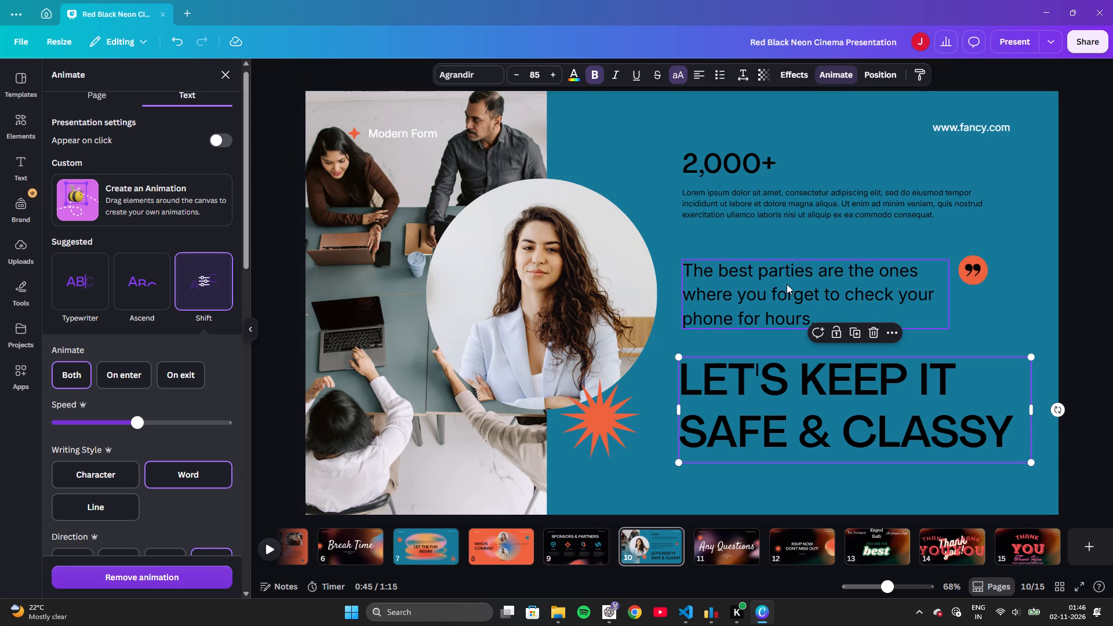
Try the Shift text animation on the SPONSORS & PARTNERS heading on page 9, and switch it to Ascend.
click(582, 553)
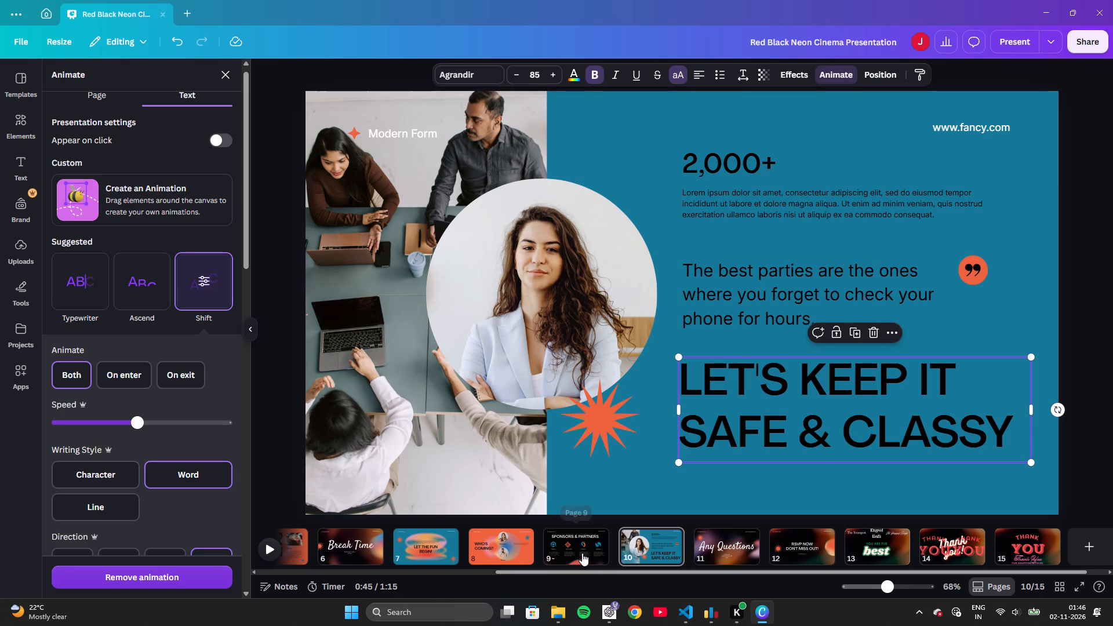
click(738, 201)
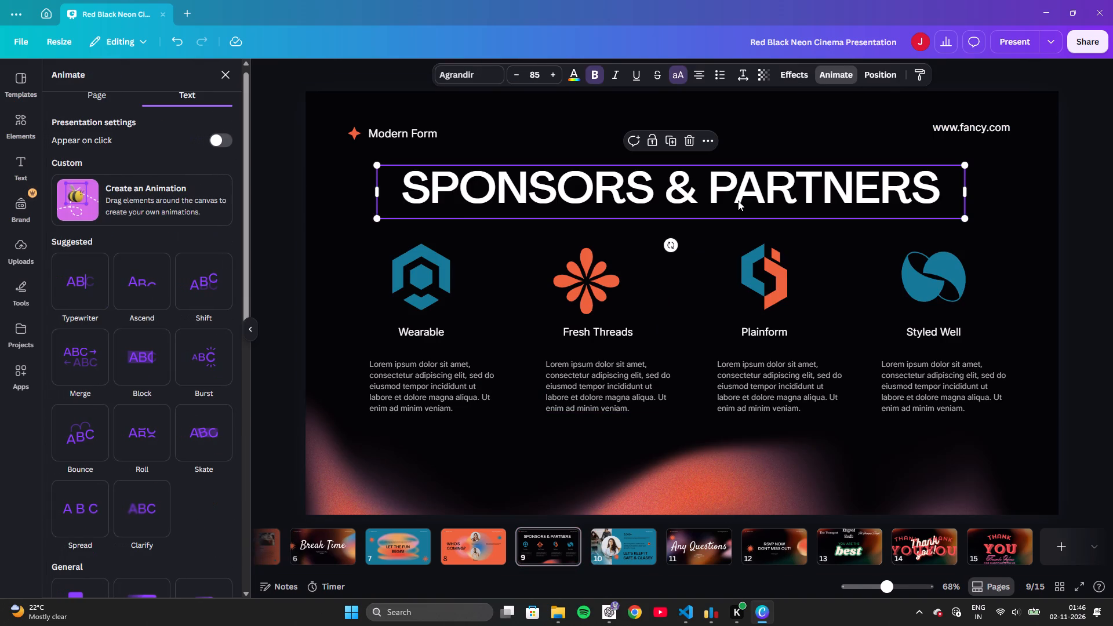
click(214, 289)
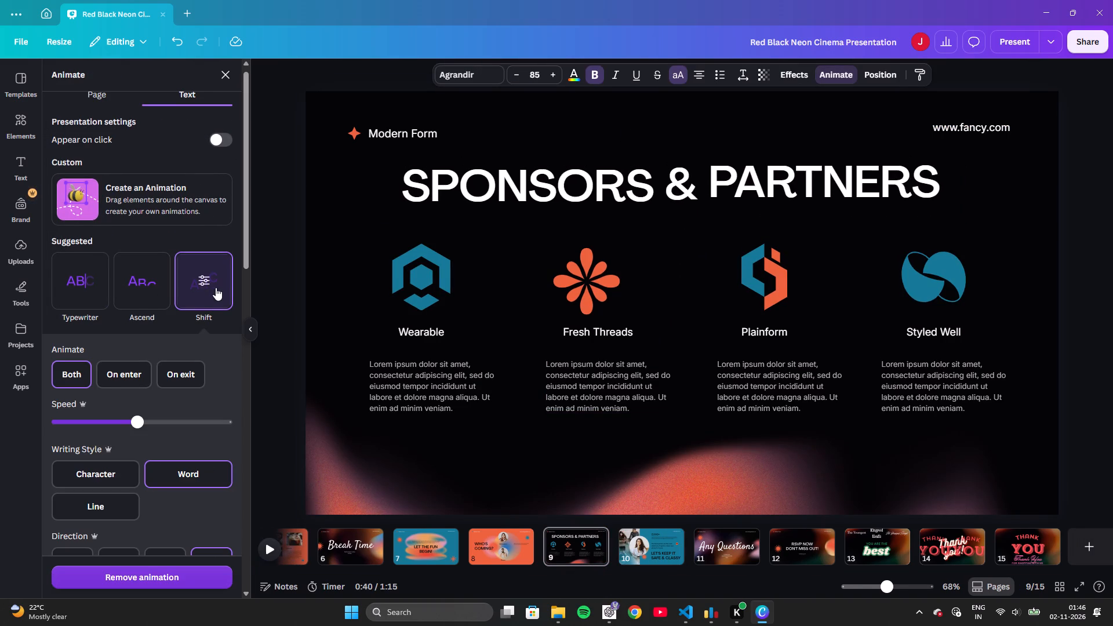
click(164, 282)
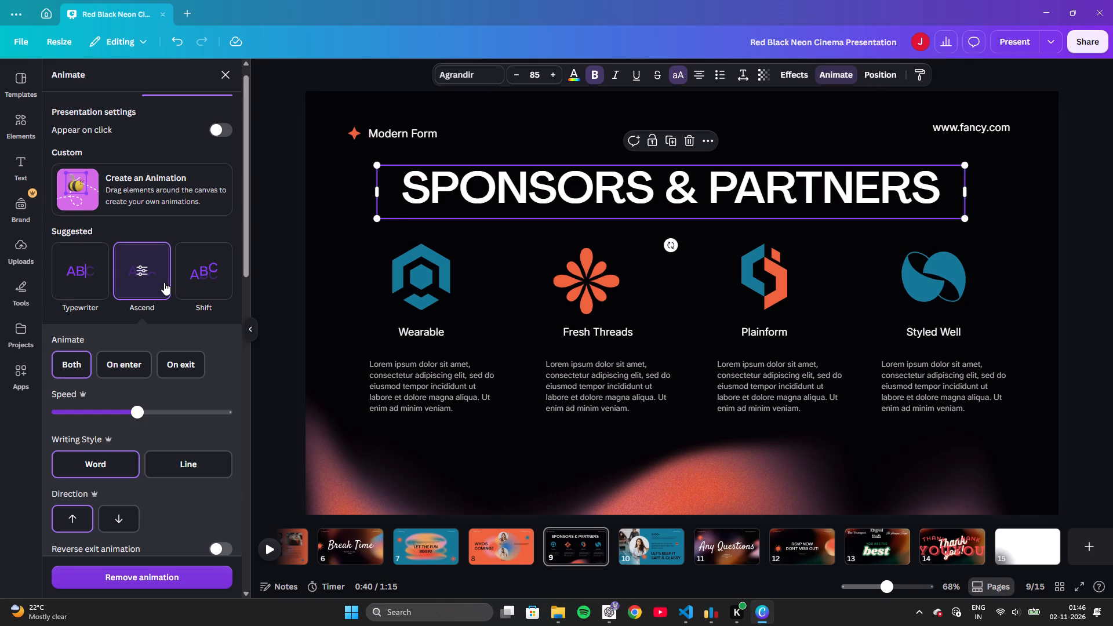
Apply the Burst text animation to the description paragraphs under Wearable, Fresh Threads and Plainform on page 9.
click(459, 404)
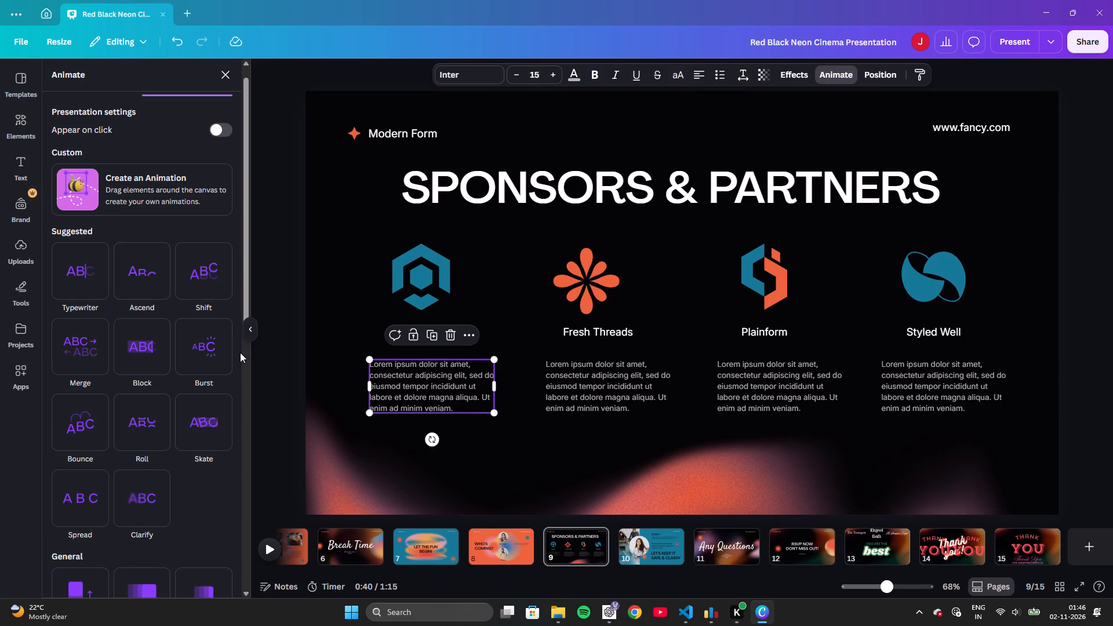
click(212, 349)
click(597, 390)
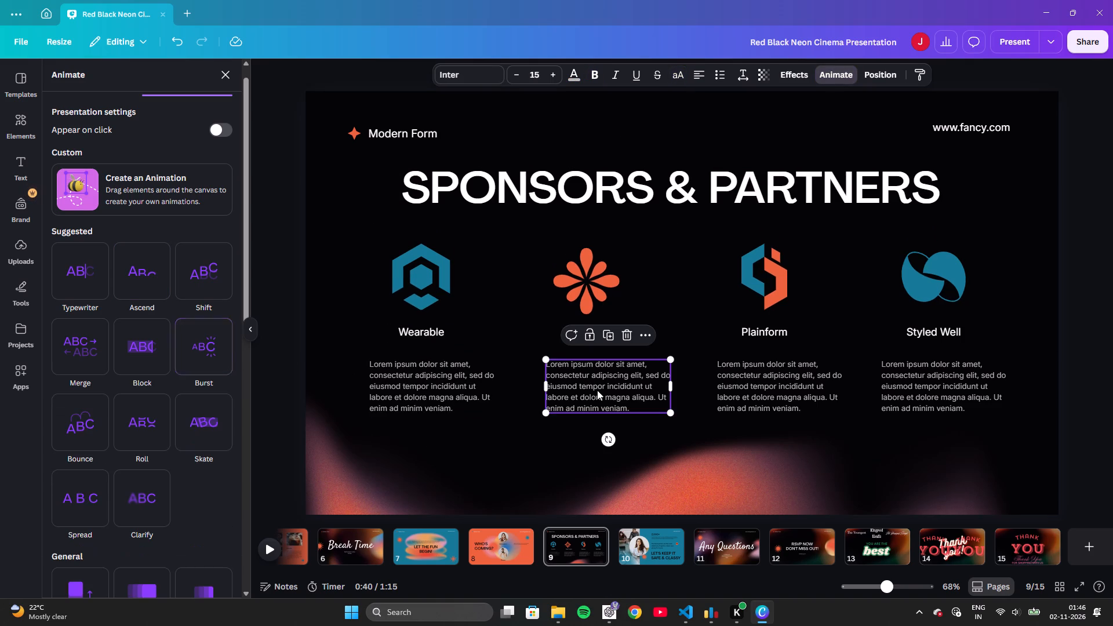
click(201, 345)
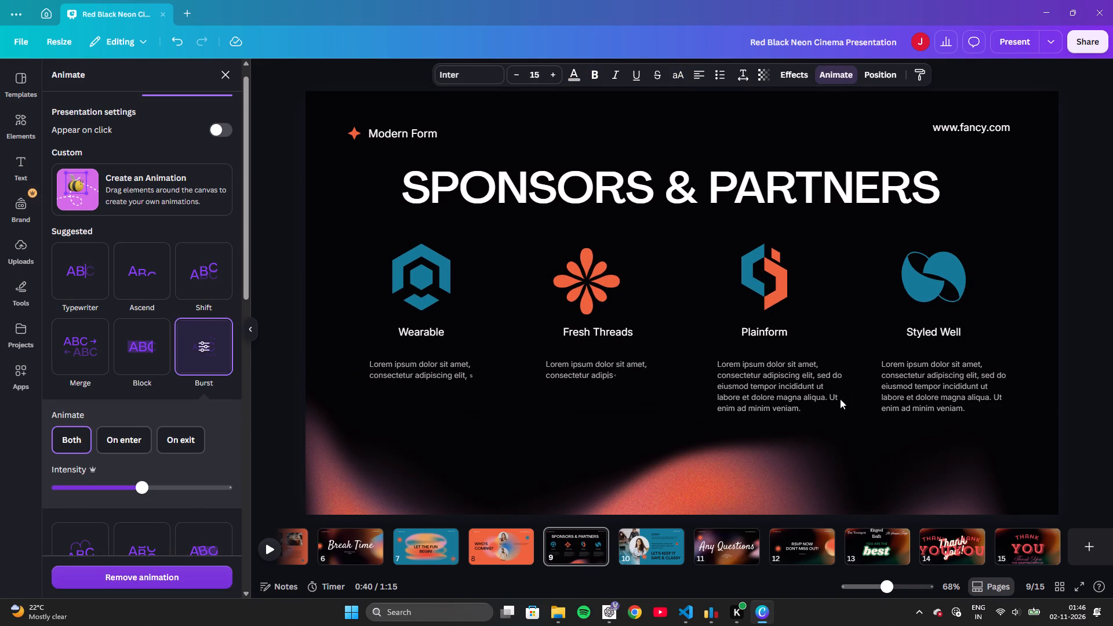
click(777, 382)
click(201, 347)
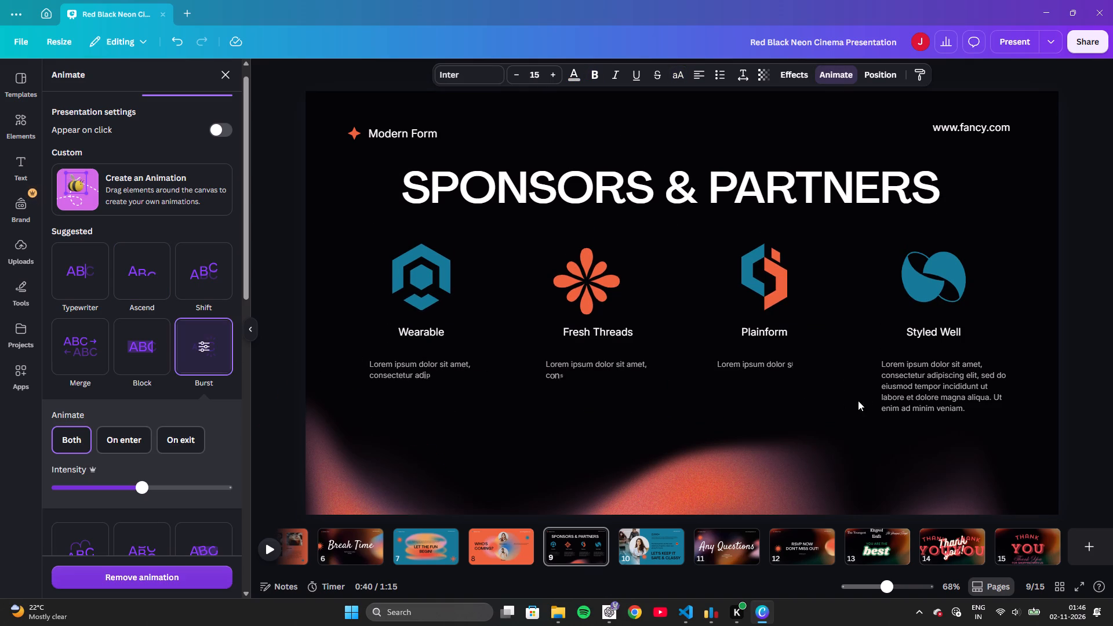
Apply the Shift text animation to the description paragraph under Styled Well on page 9.
click(953, 399)
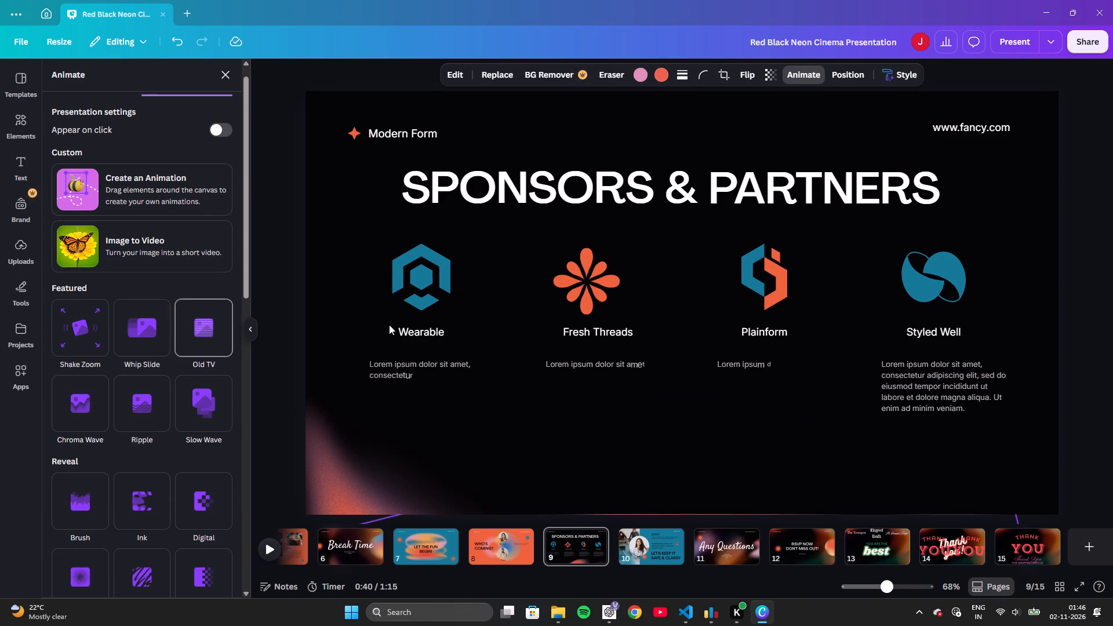
click(916, 372)
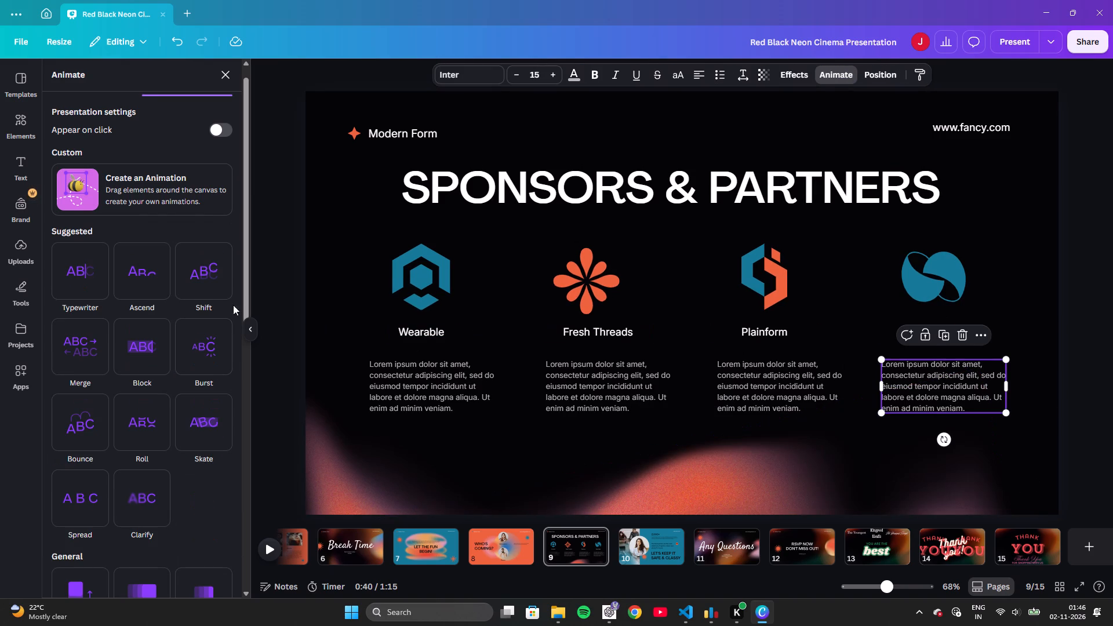
click(218, 283)
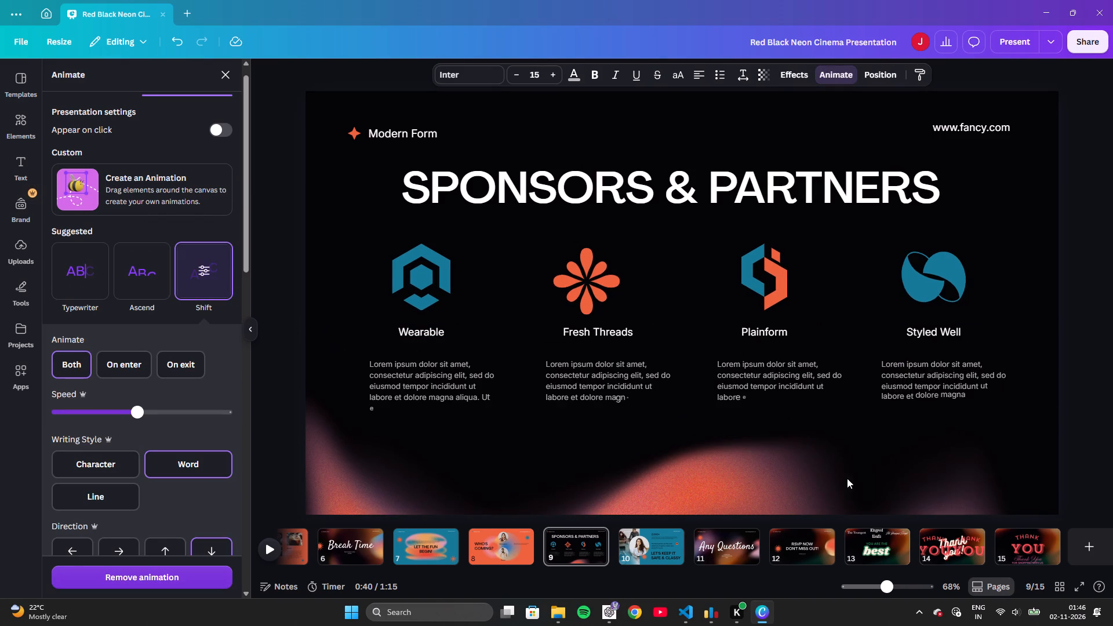
Try Shift, Ascend and Typewriter on the WHO'S COMING? heading on page 8, and settle on the Skate text animation.
click(507, 553)
click(499, 326)
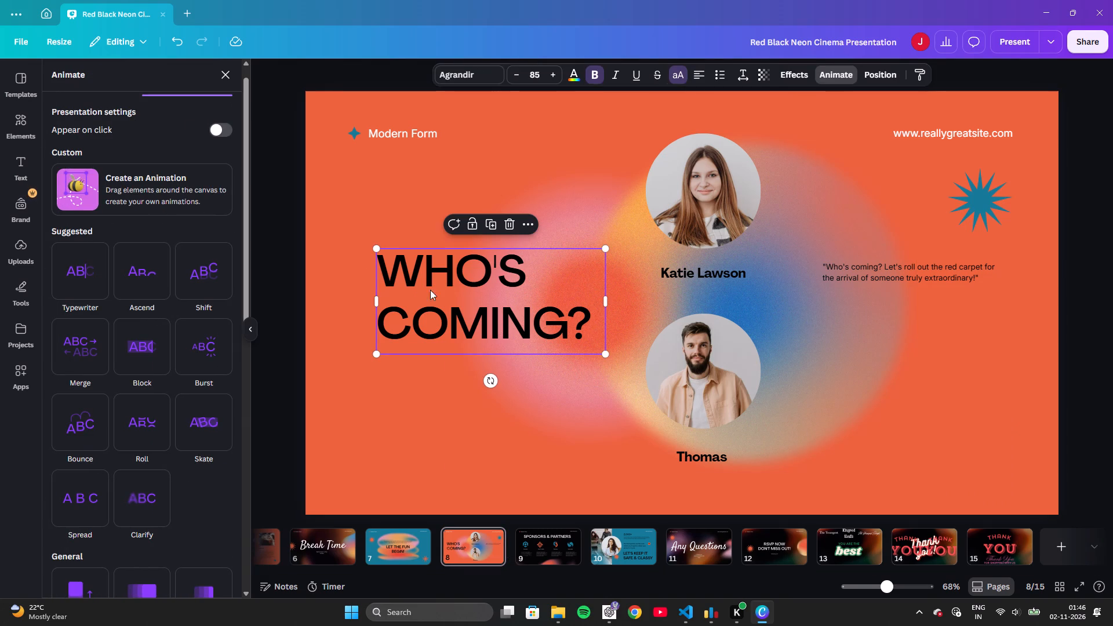
click(206, 287)
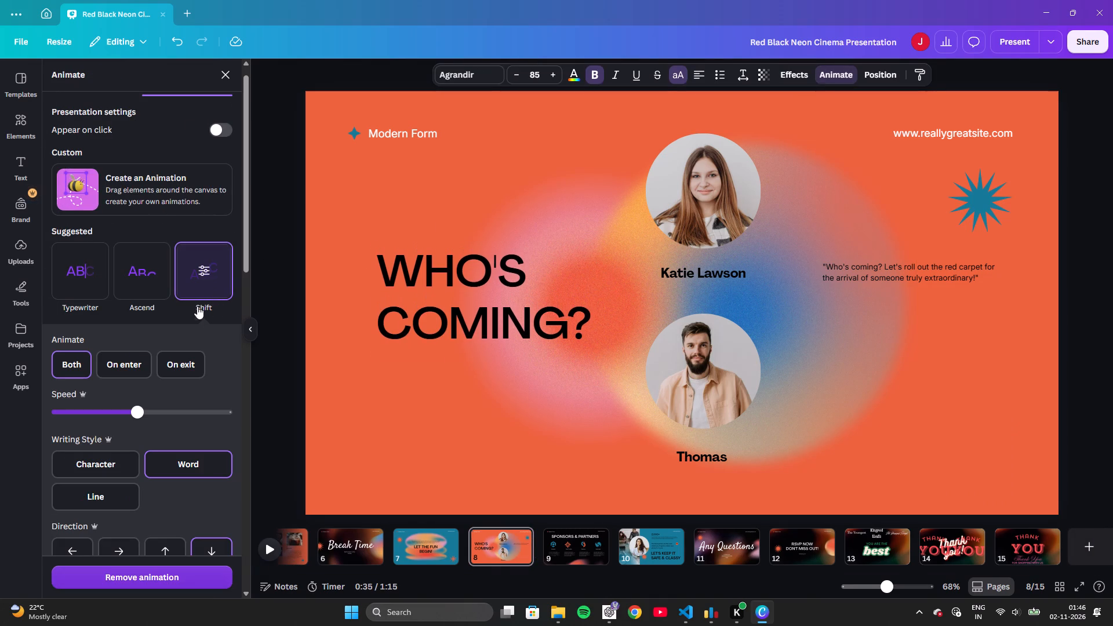
click(159, 281)
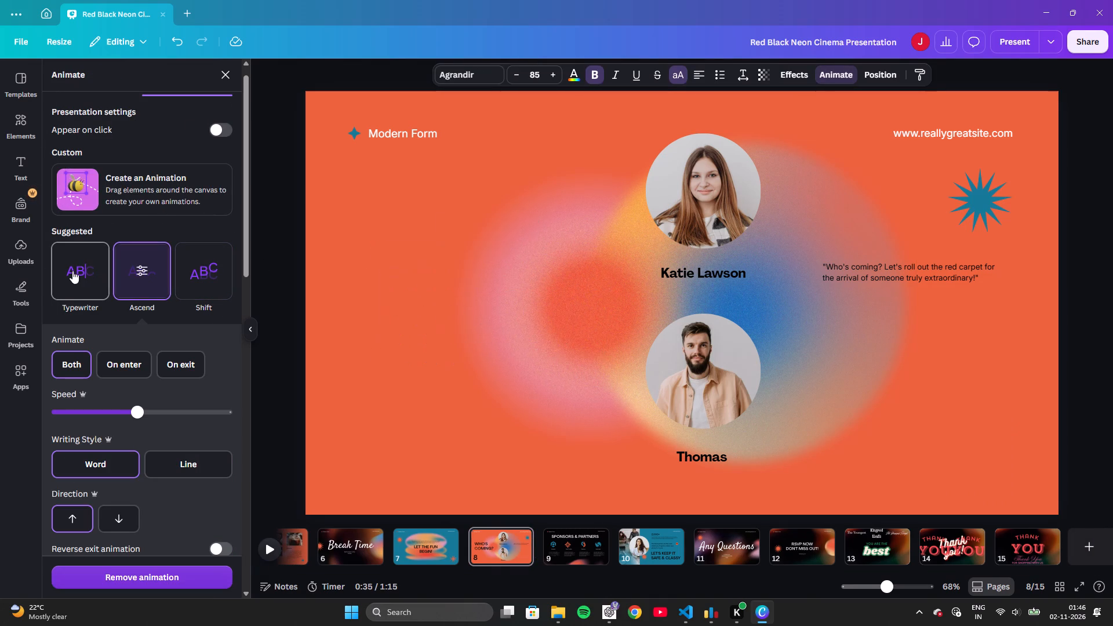
click(72, 271)
scroll(214, 308, down, 4)
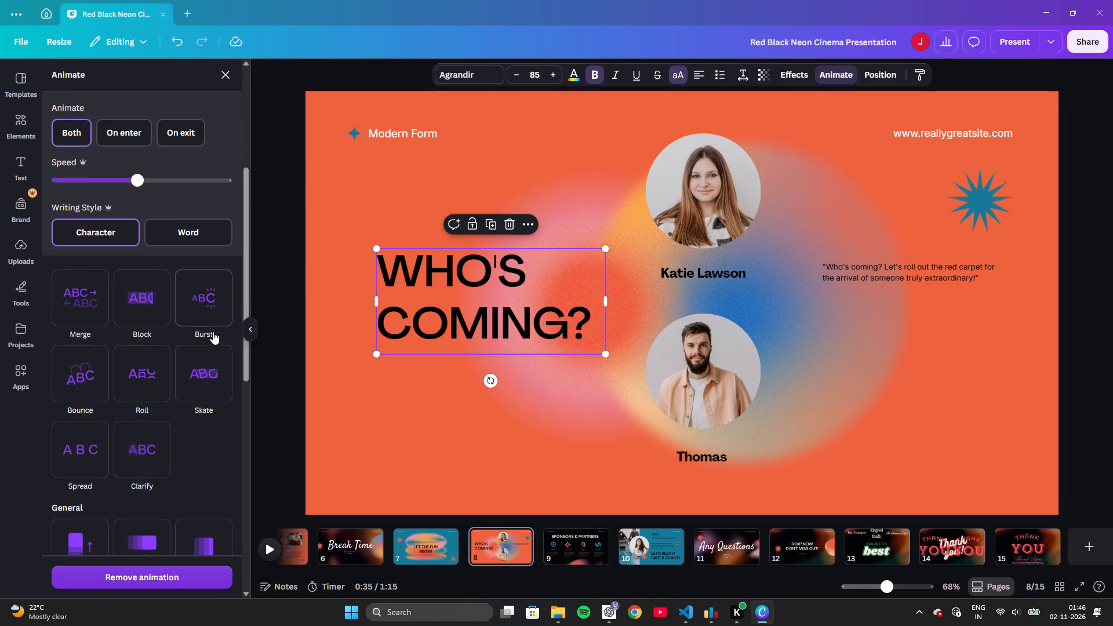
click(187, 371)
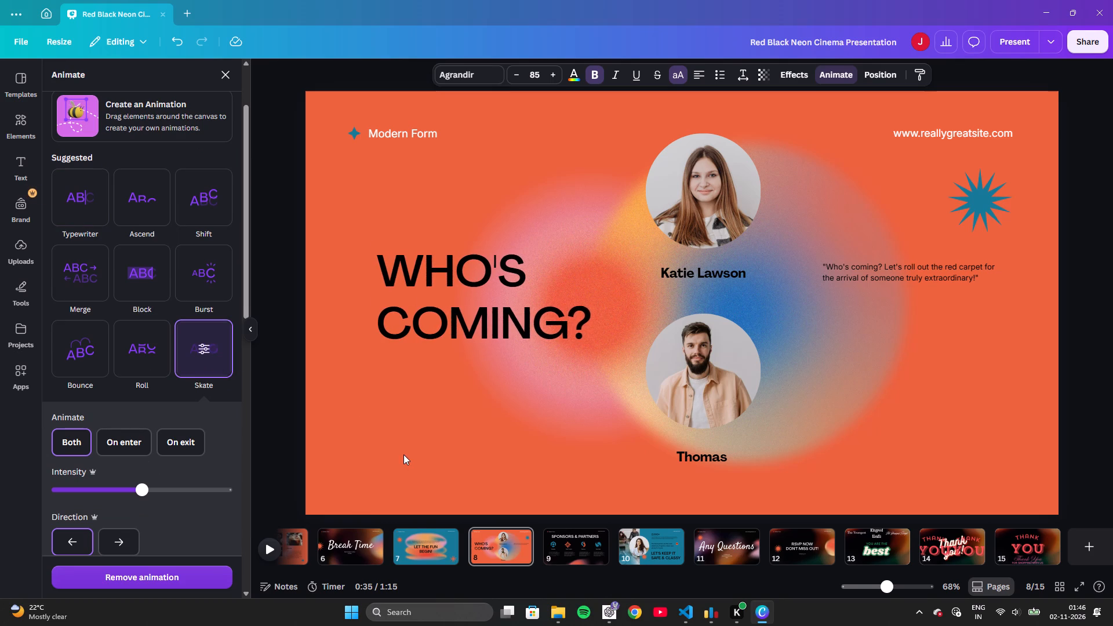
Change the animation of the SPONSORS & PARTNERS heading on page 9 to Stomp.
scroll(394, 409, down, 2)
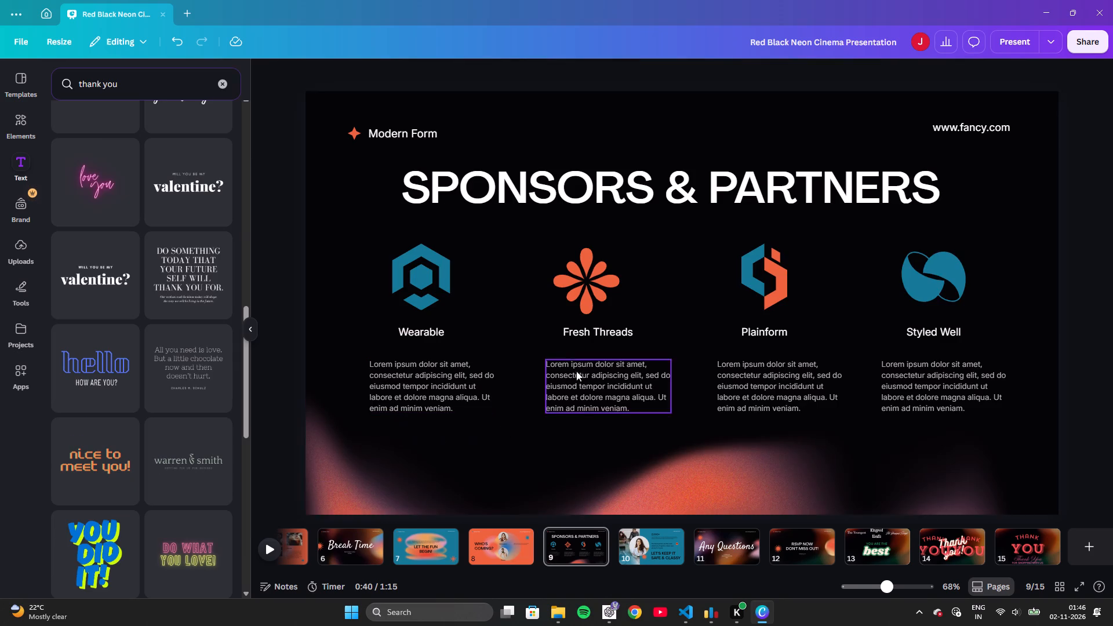
click(766, 203)
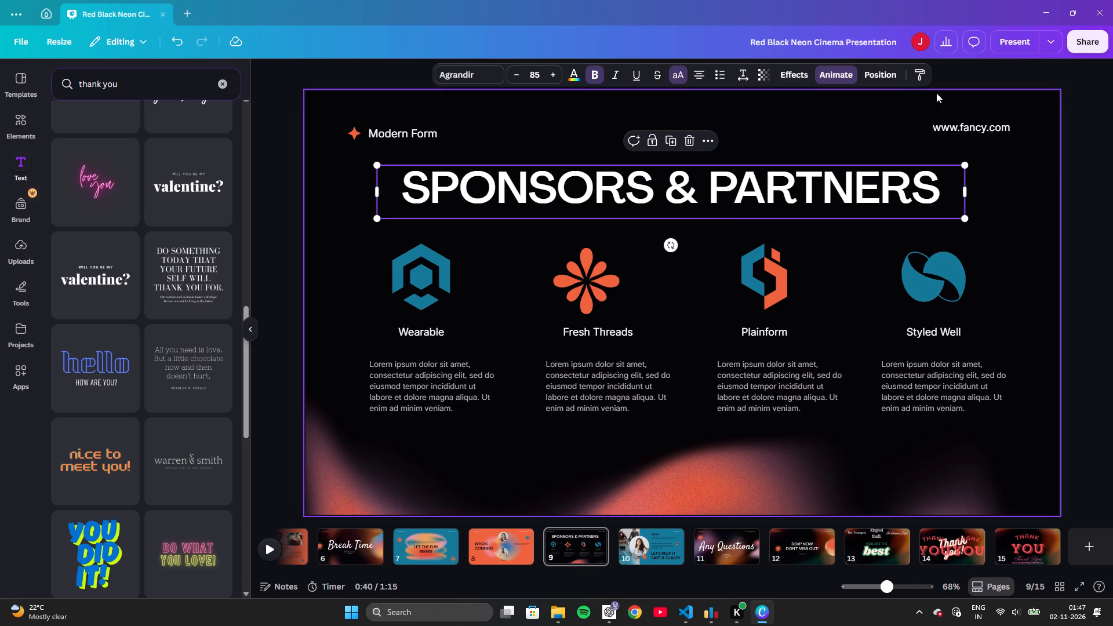
click(831, 66)
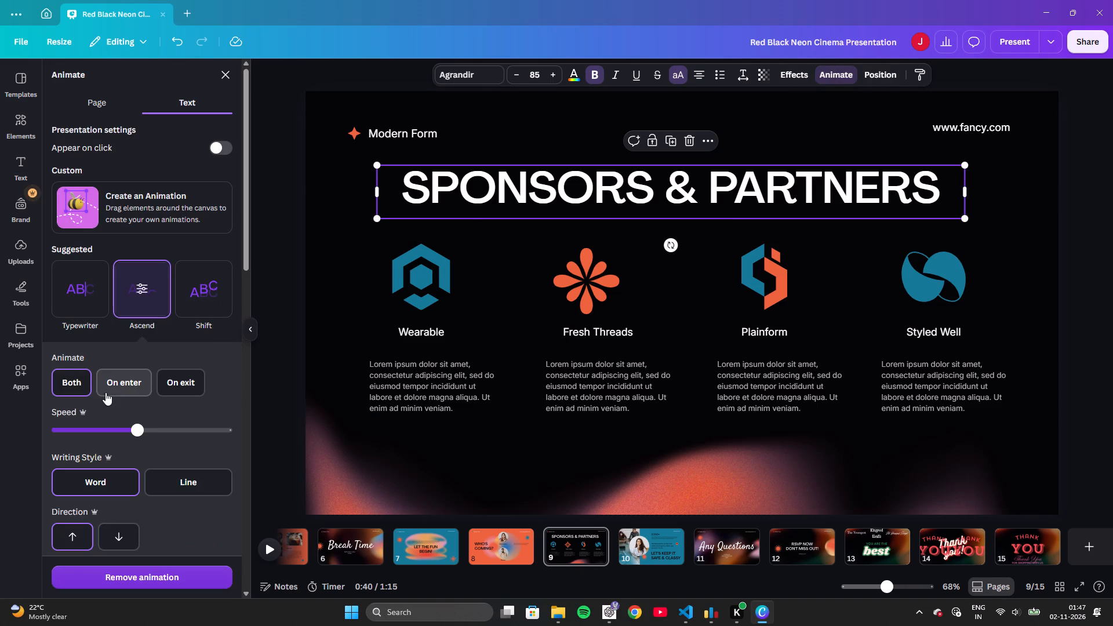
scroll(132, 385, down, 9)
scroll(192, 414, down, 5)
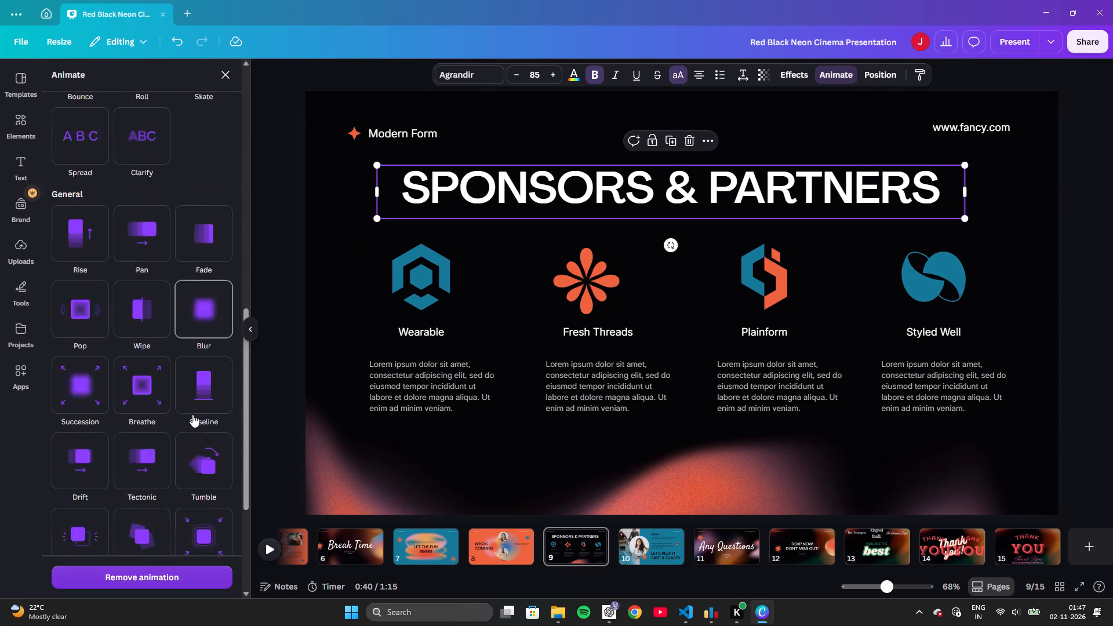
scroll(192, 414, down, 5)
click(212, 339)
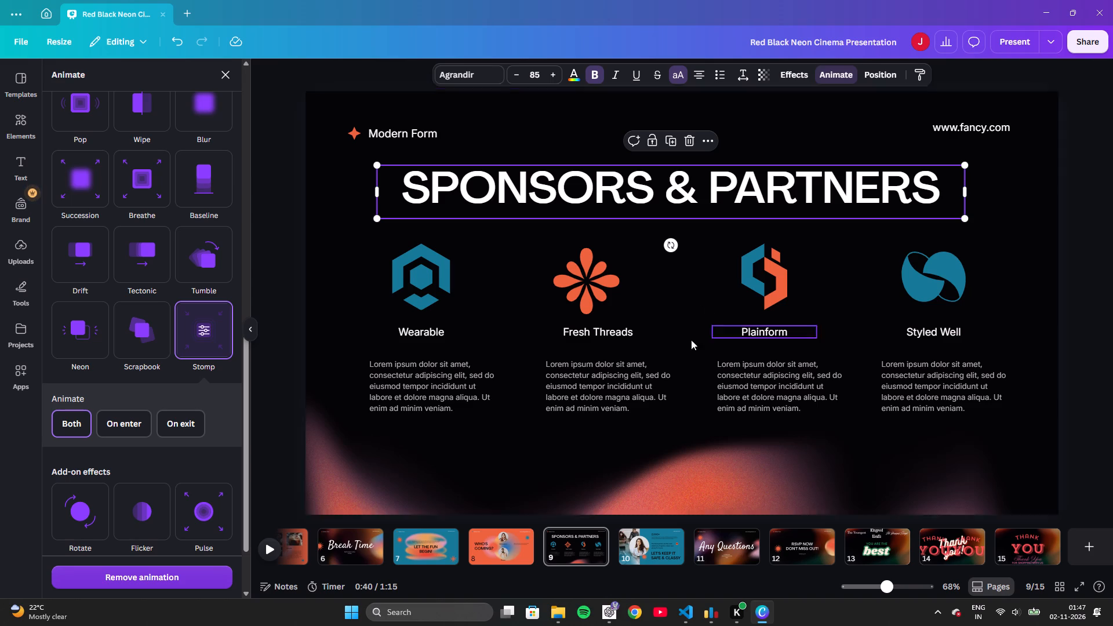
Try Blur on the LET THE FUN BEGIN! heading on page 7, and set its animation to Wipe.
click(525, 536)
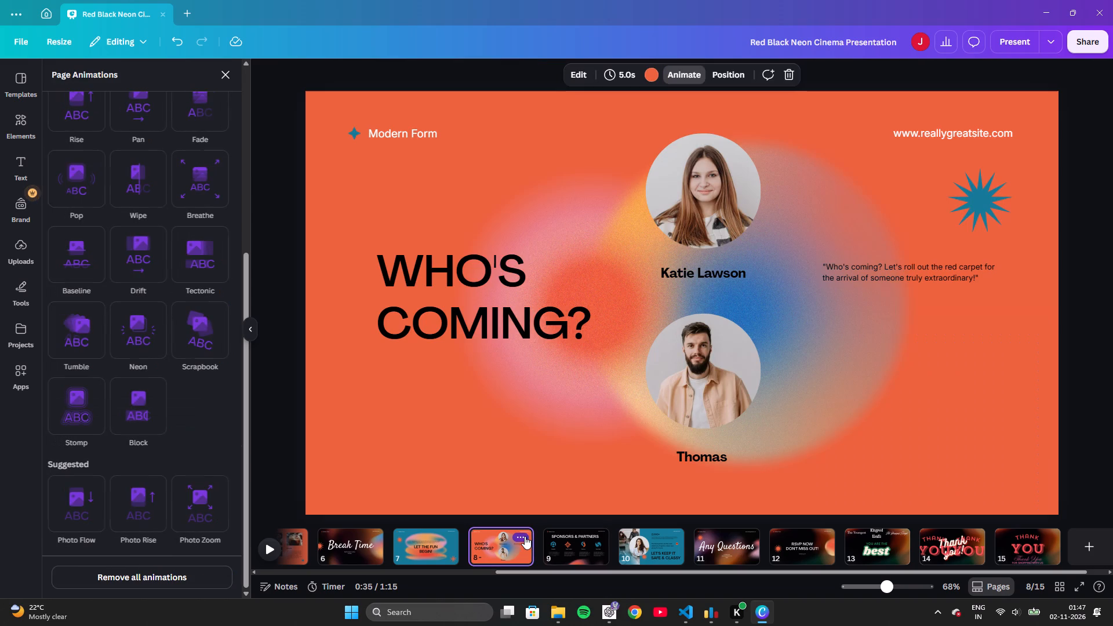
click(426, 552)
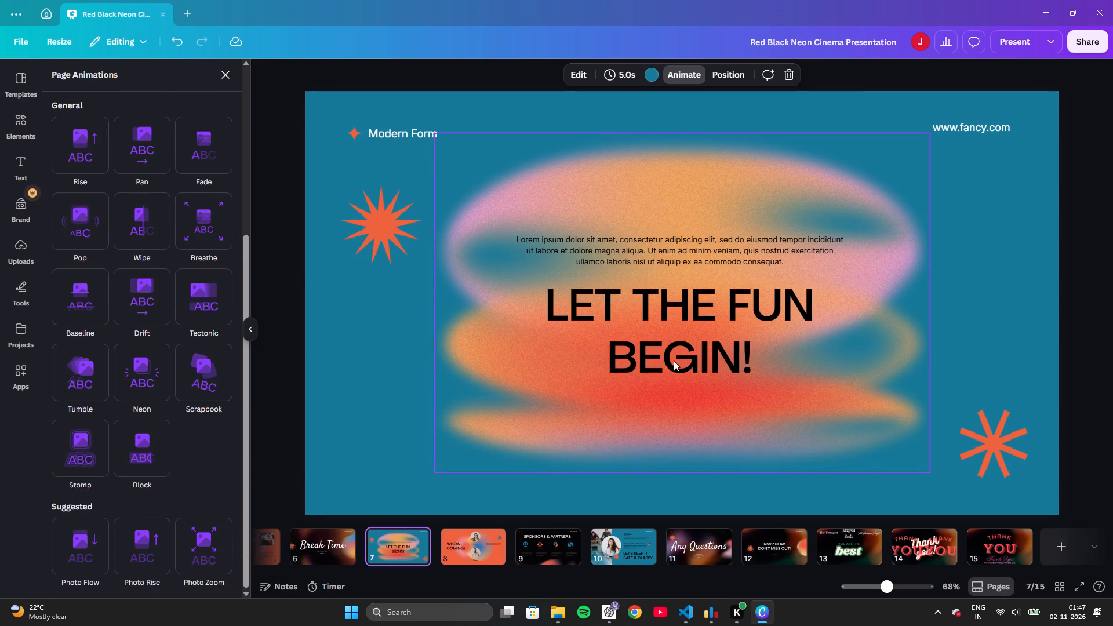
click(708, 336)
click(203, 432)
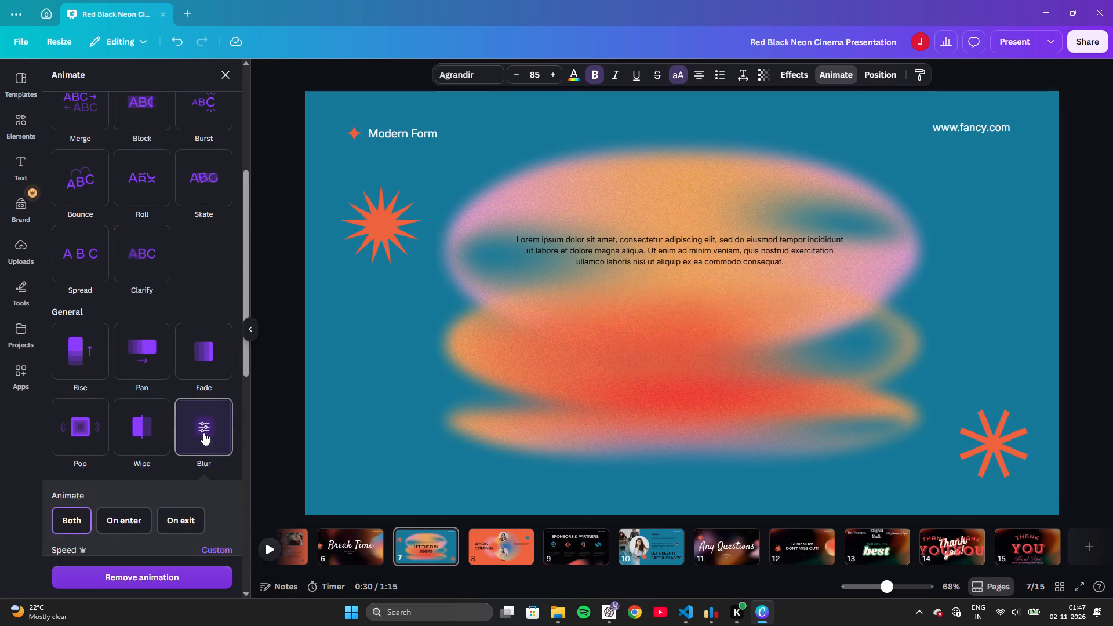
click(158, 338)
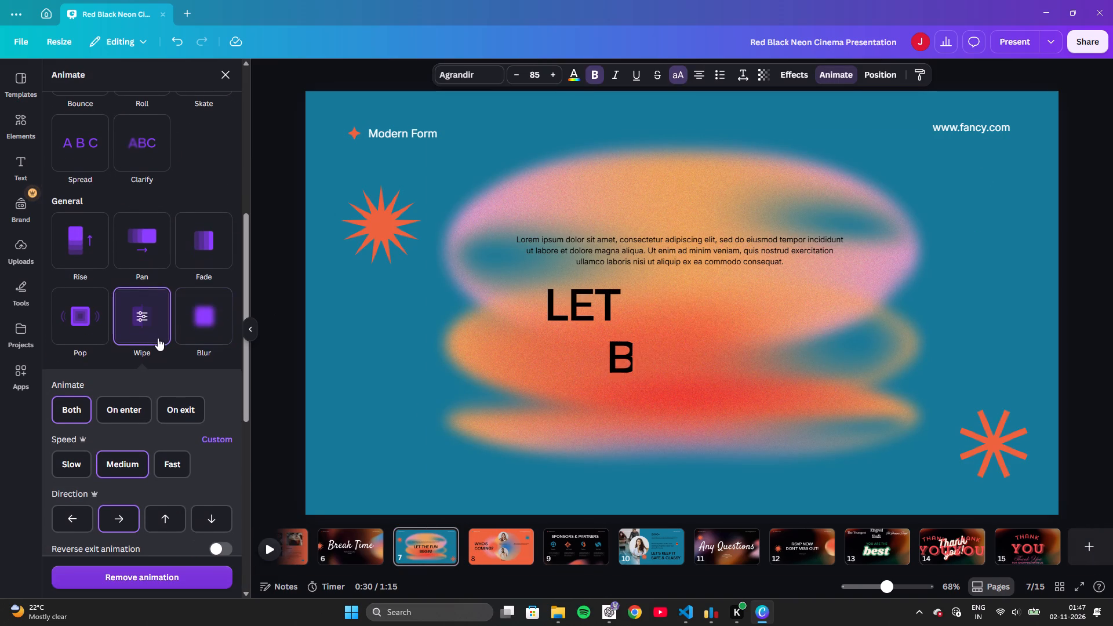
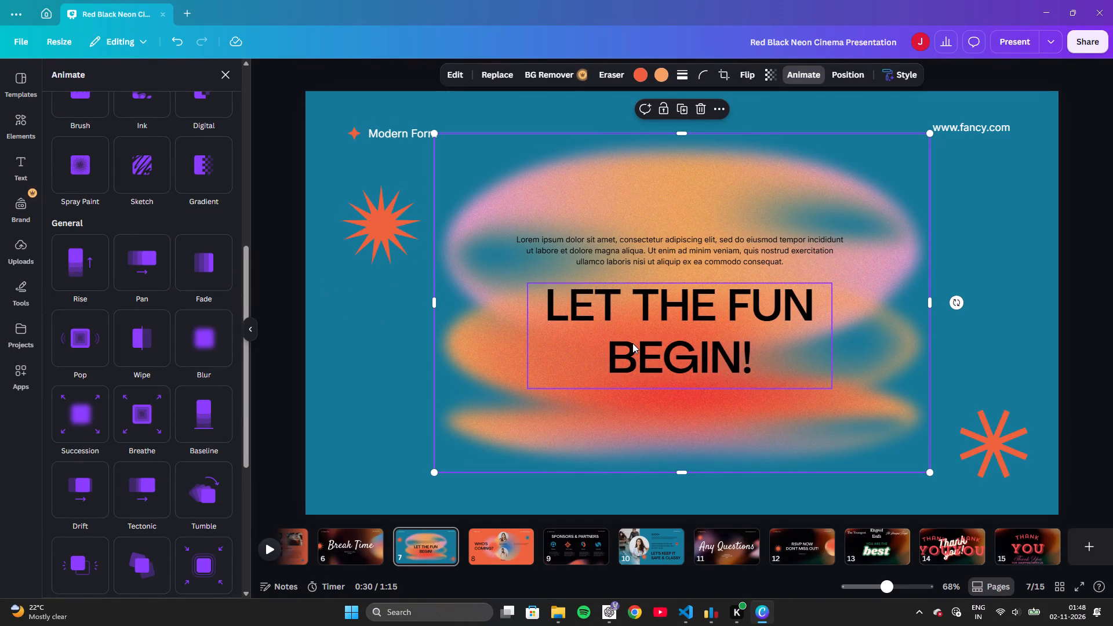
Look through the slides between page 10 and page 4 to choose which one to animate.
scroll(632, 343, down, 1)
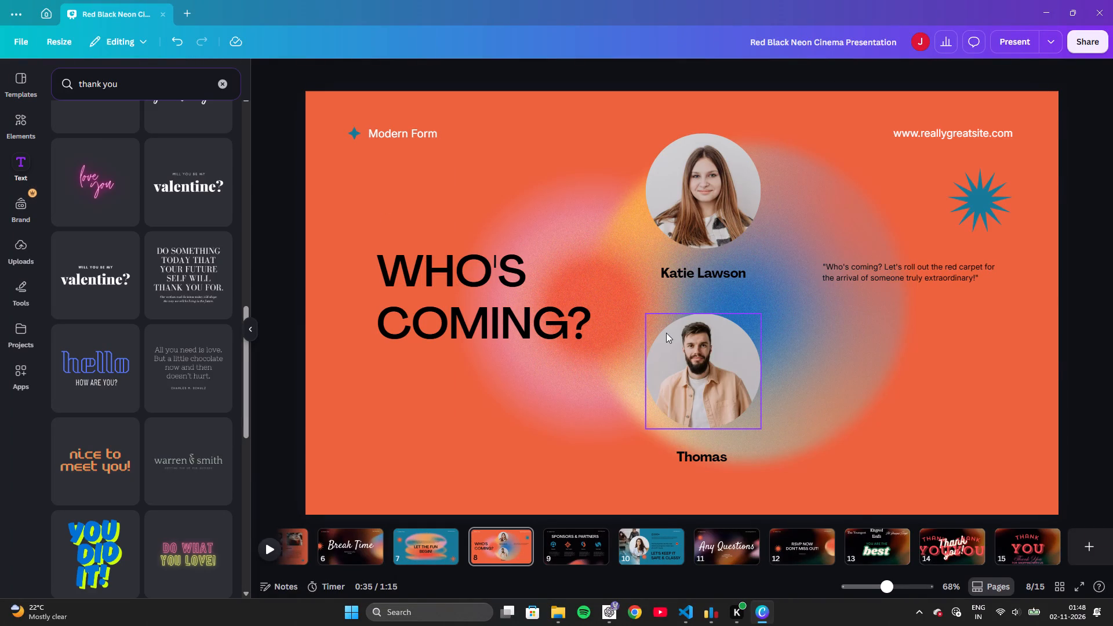
scroll(667, 334, down, 2)
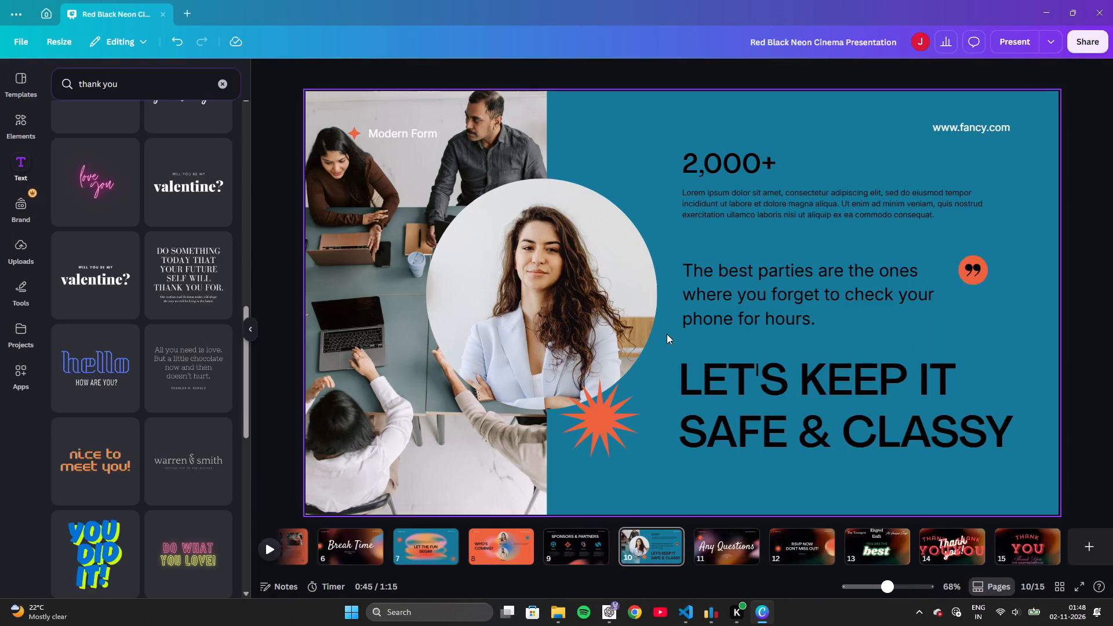
scroll(667, 334, up, 4)
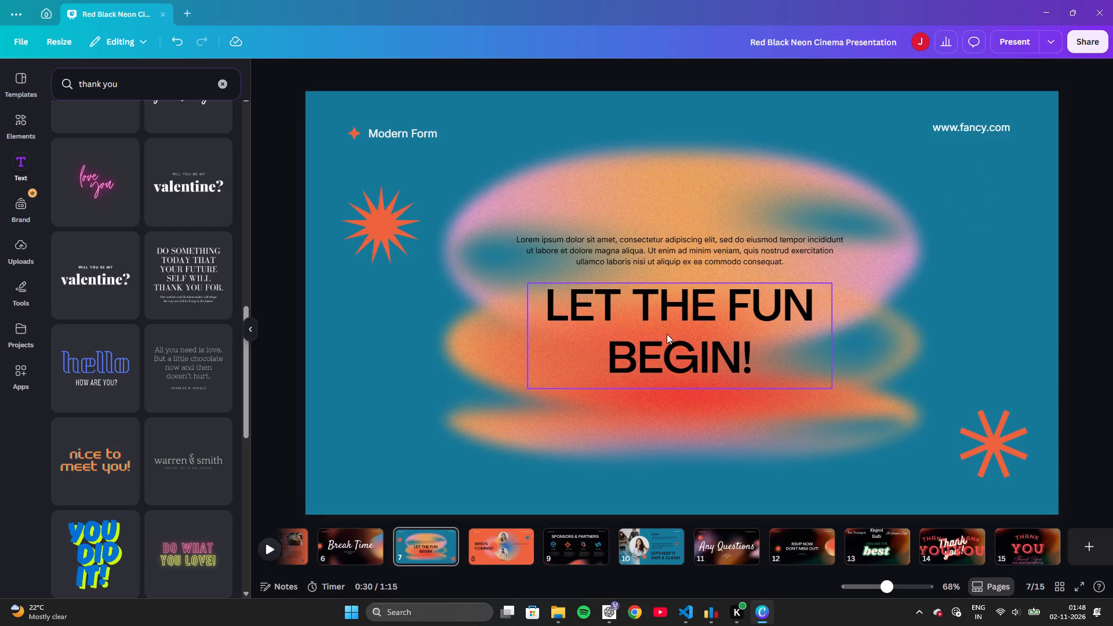
scroll(667, 334, up, 1)
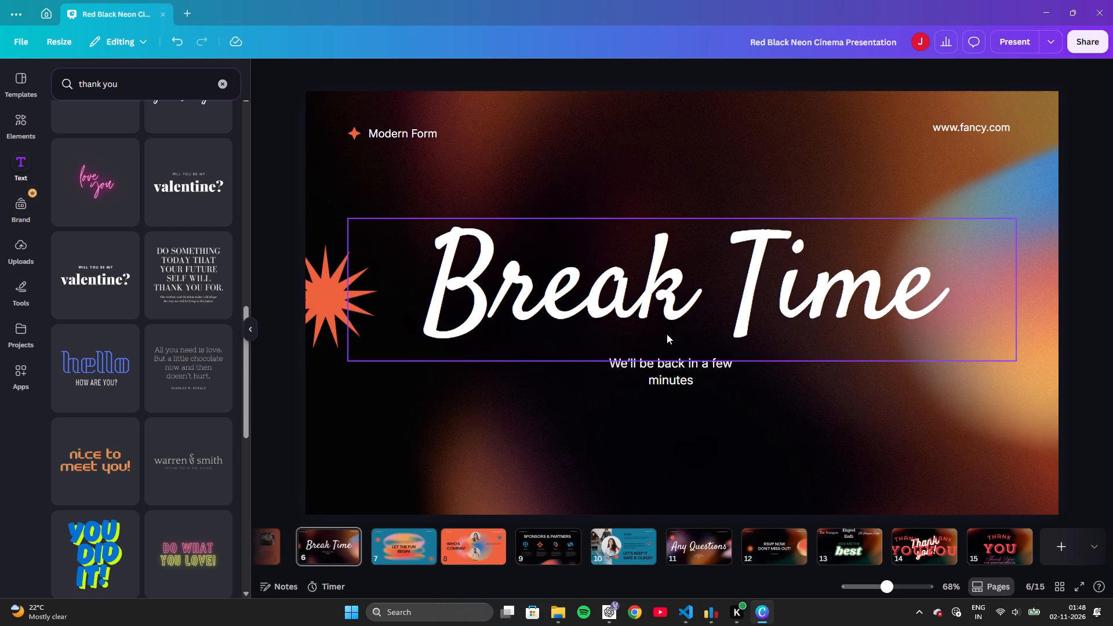
scroll(667, 334, up, 2)
scroll(667, 334, down, 1)
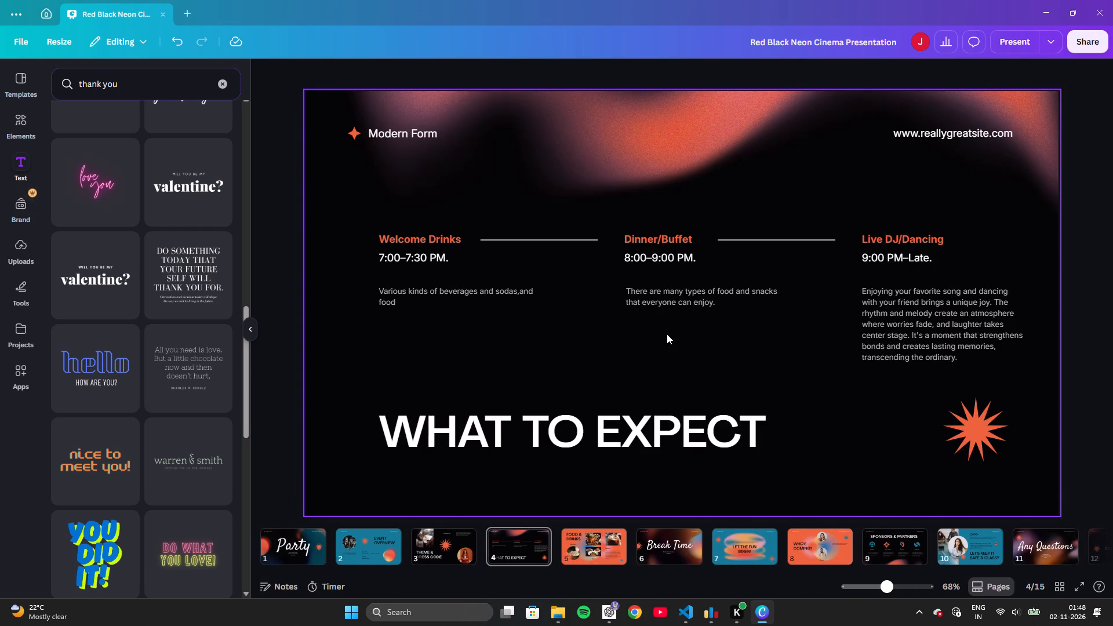
scroll(166, 254, down, 6)
scroll(171, 266, up, 6)
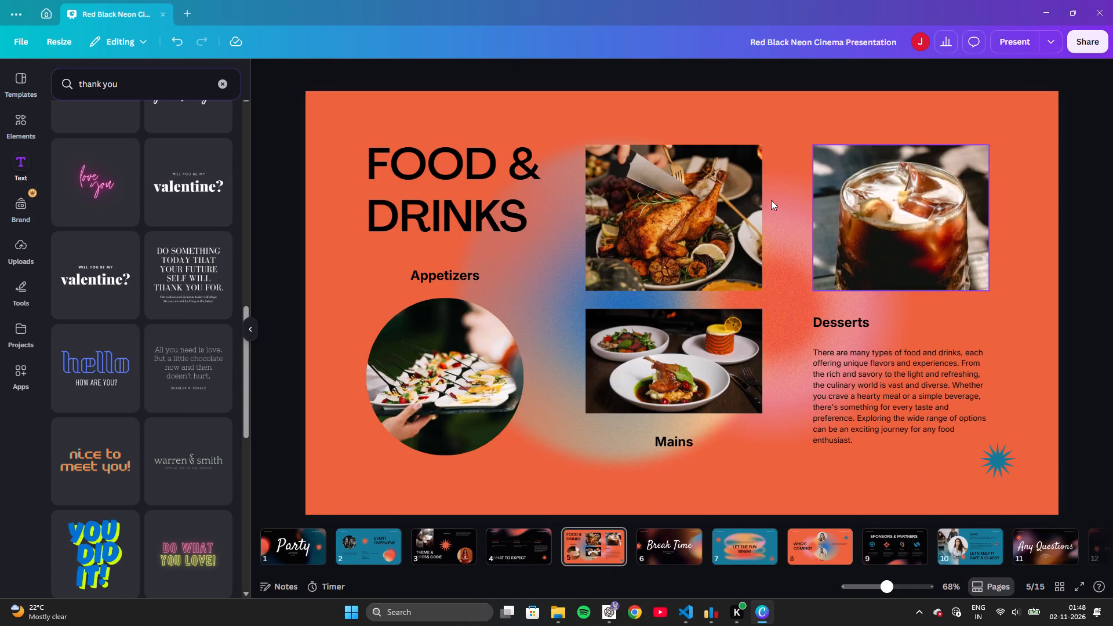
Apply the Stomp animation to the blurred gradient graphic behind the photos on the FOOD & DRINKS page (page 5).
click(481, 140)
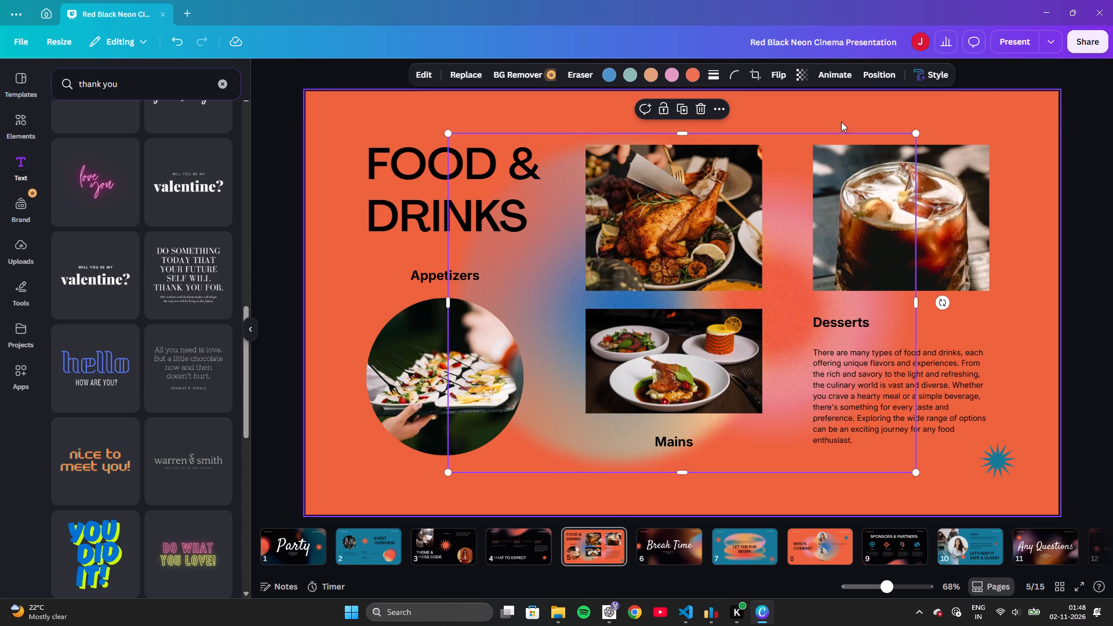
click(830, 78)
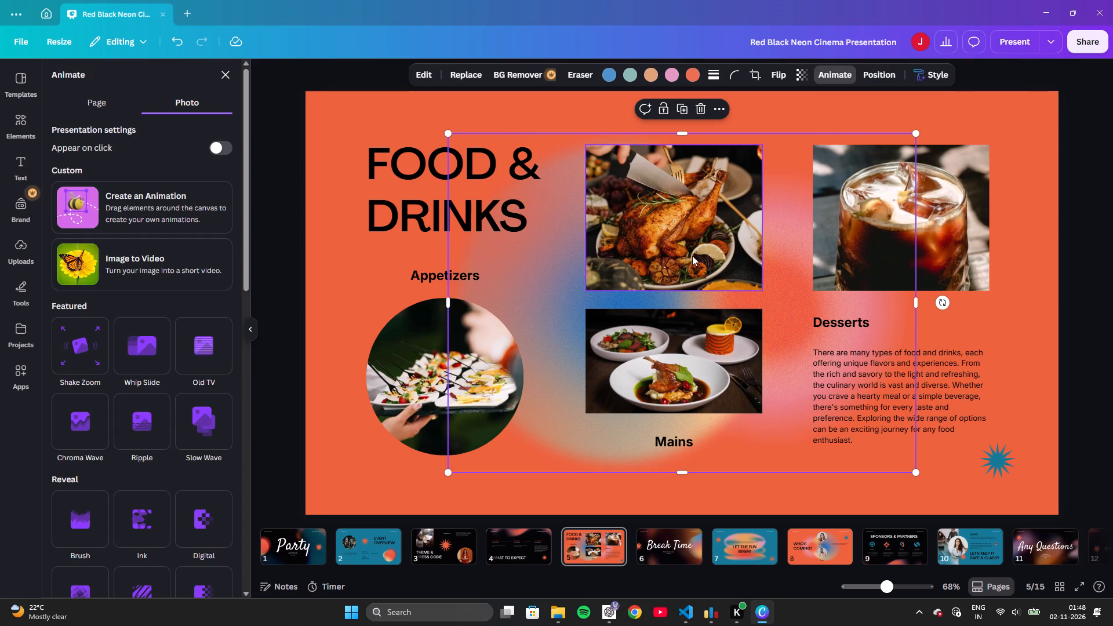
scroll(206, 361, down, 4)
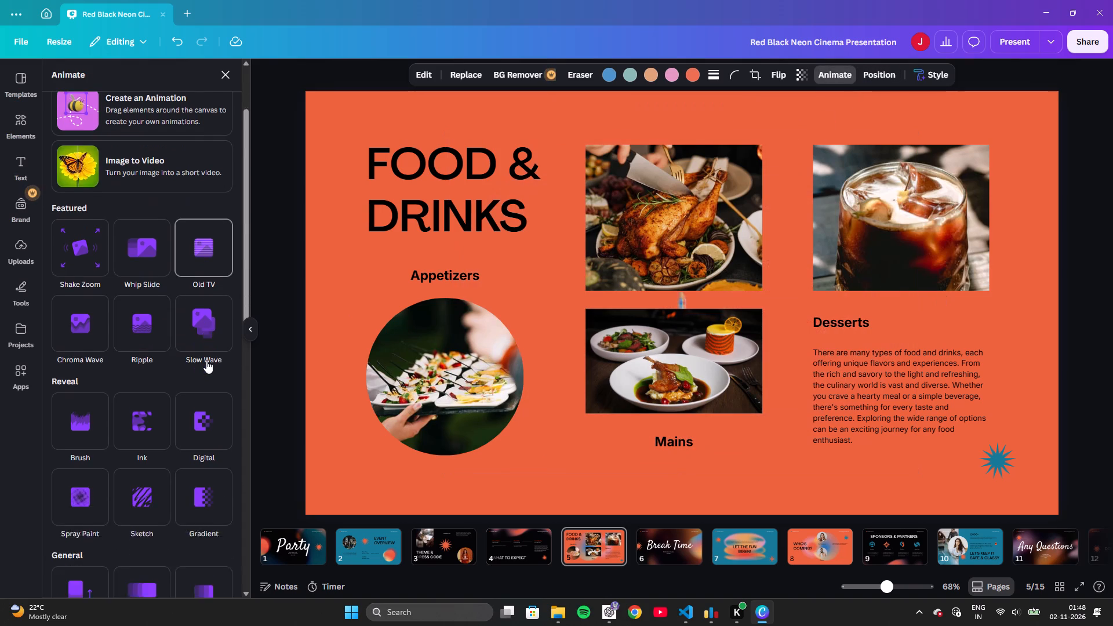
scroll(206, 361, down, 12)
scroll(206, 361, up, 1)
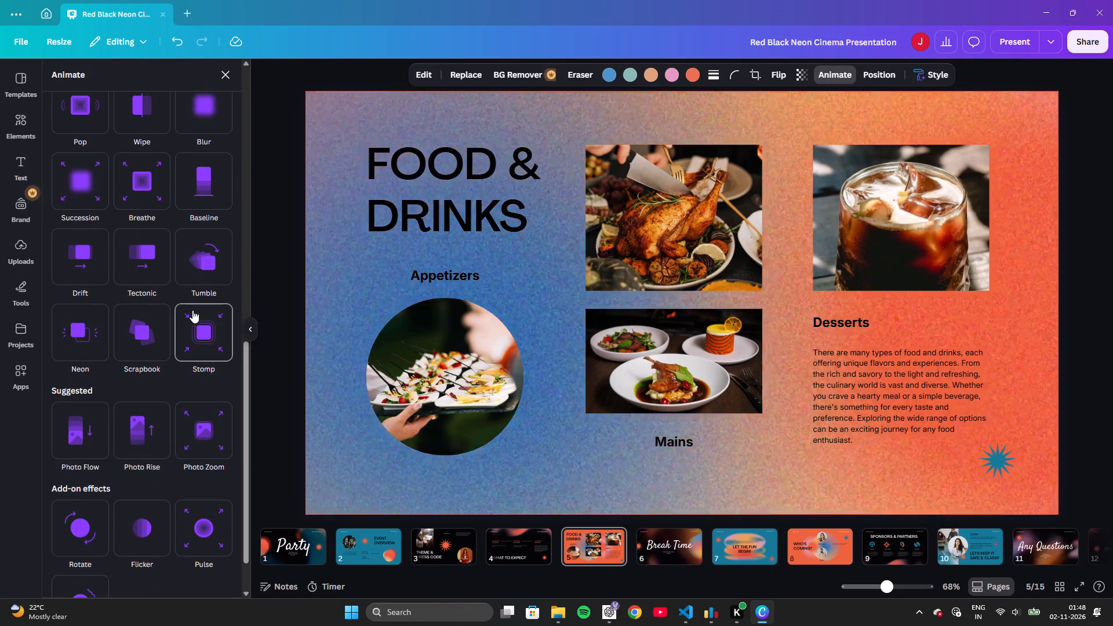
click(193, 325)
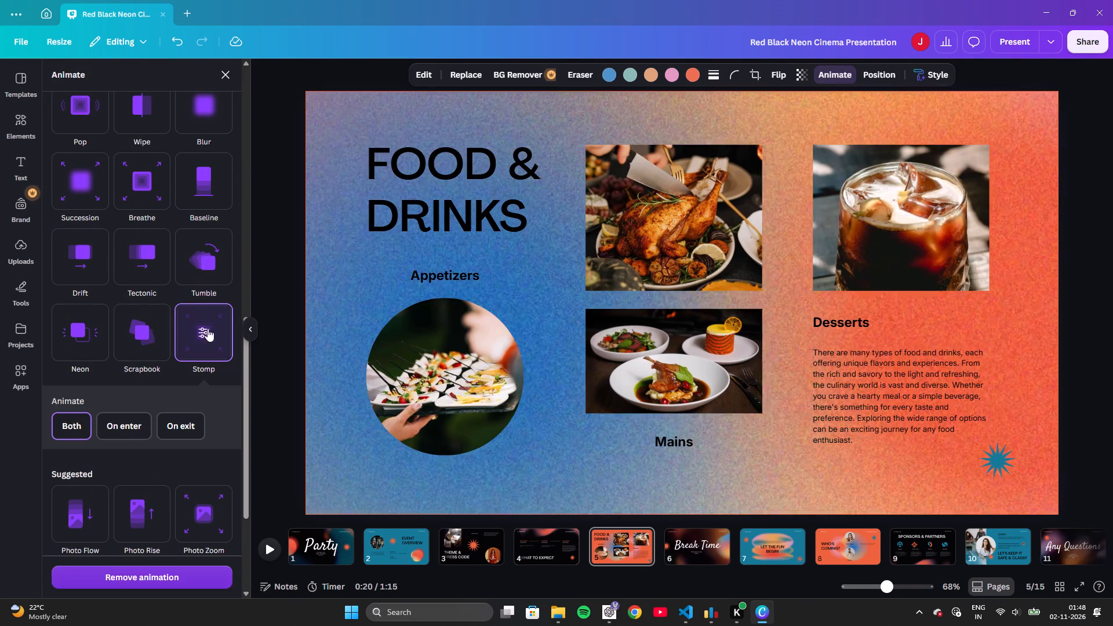
Apply the Scrapbook page animation to each of pages 5 to 10, from FOOD & DRINKS through LET'S KEEP IT SAFE & CLASSY.
click(343, 437)
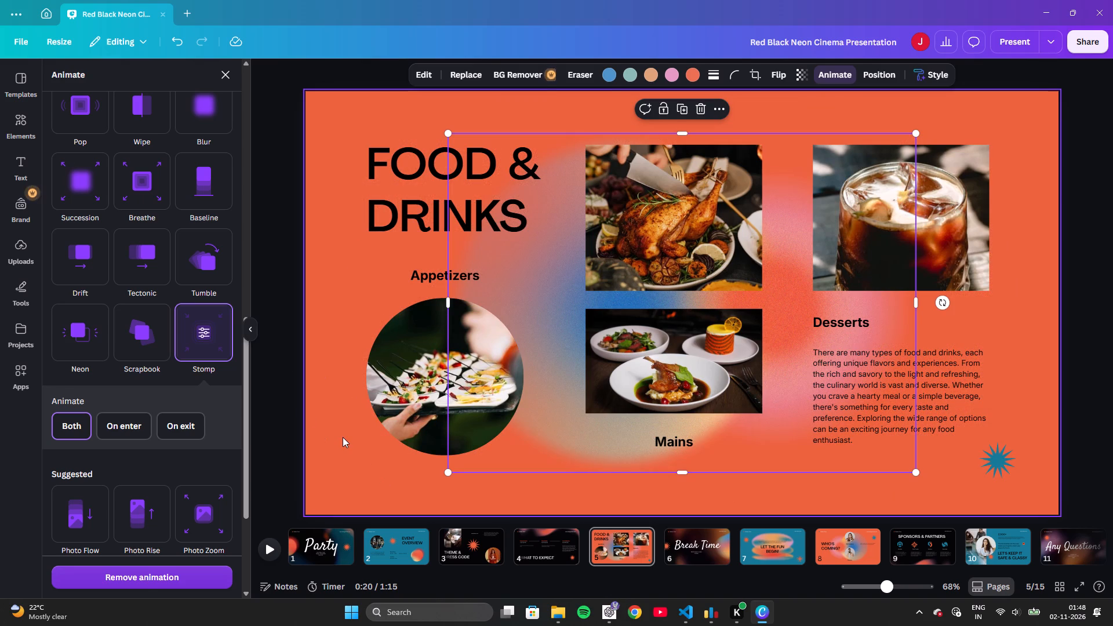
click(210, 323)
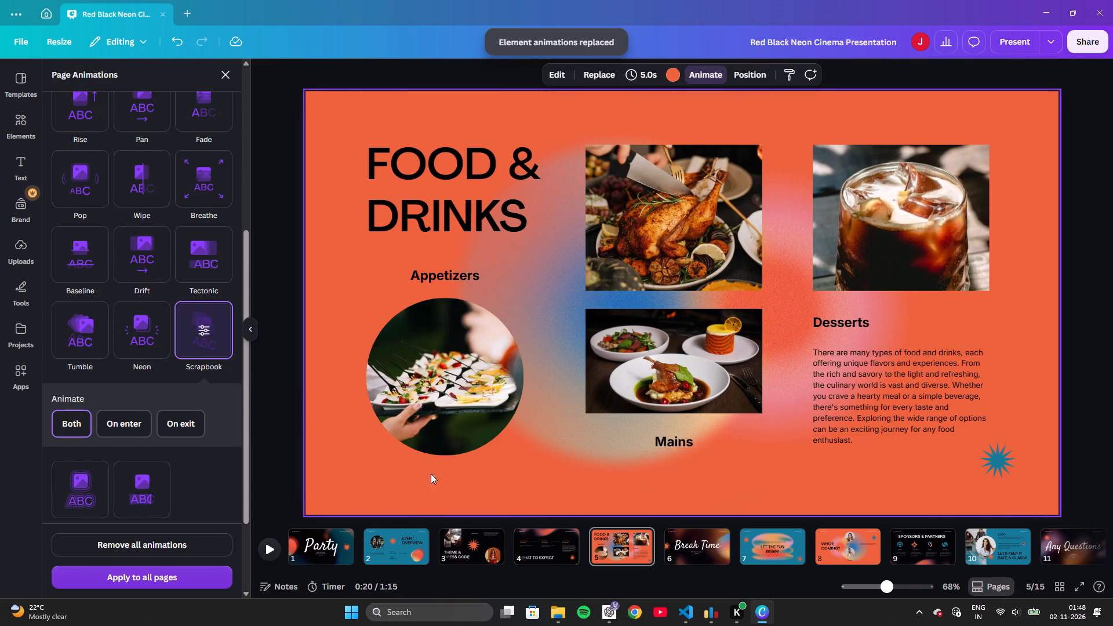
click(705, 543)
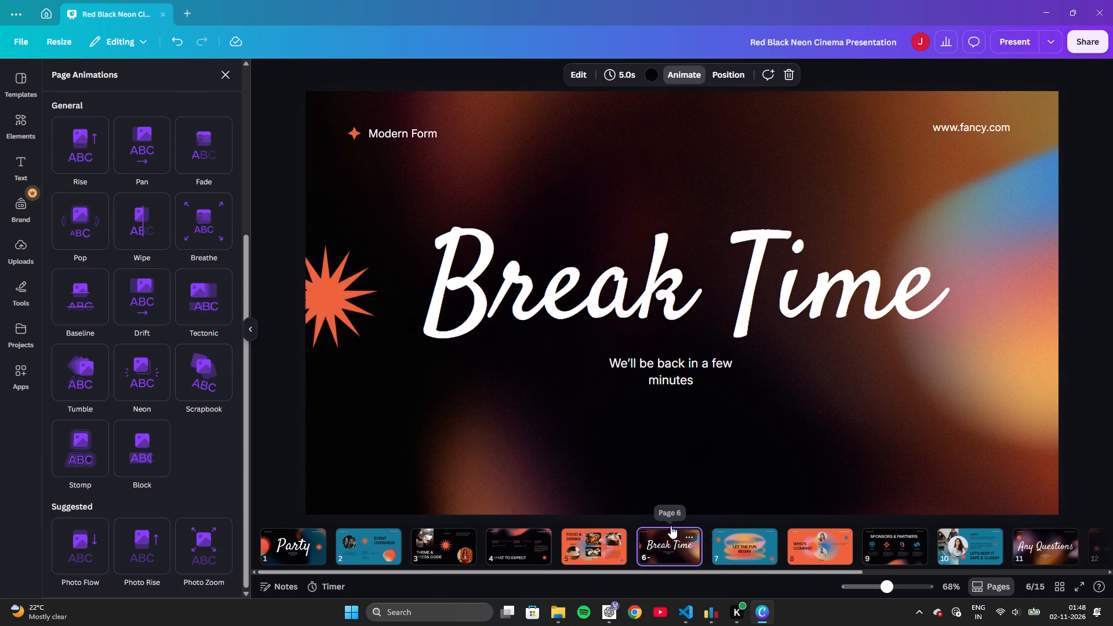
click(220, 370)
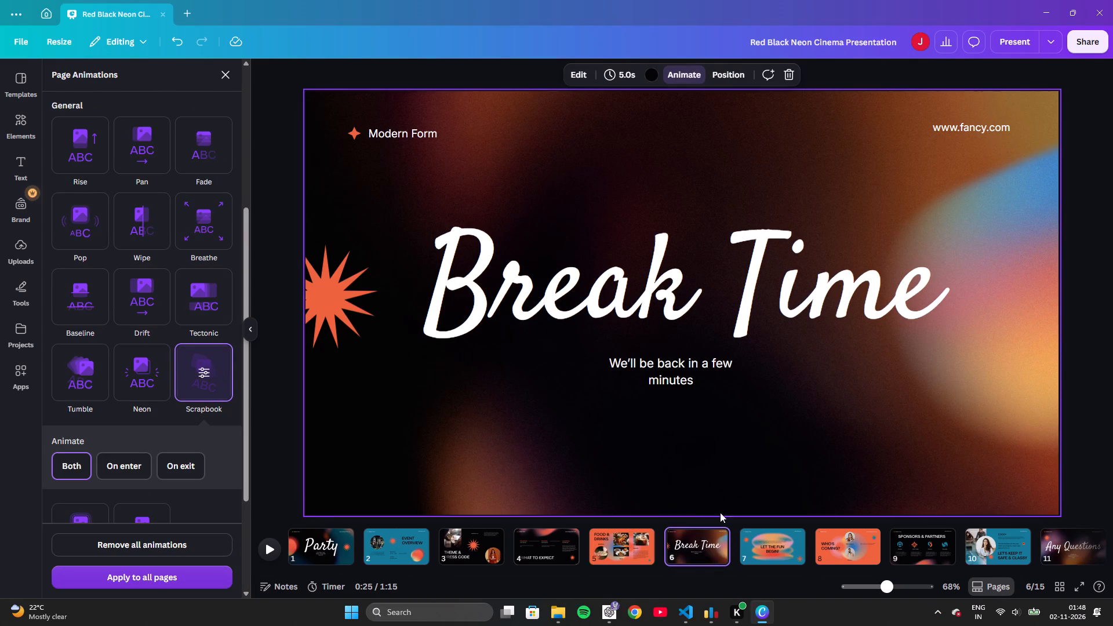
click(759, 547)
click(220, 372)
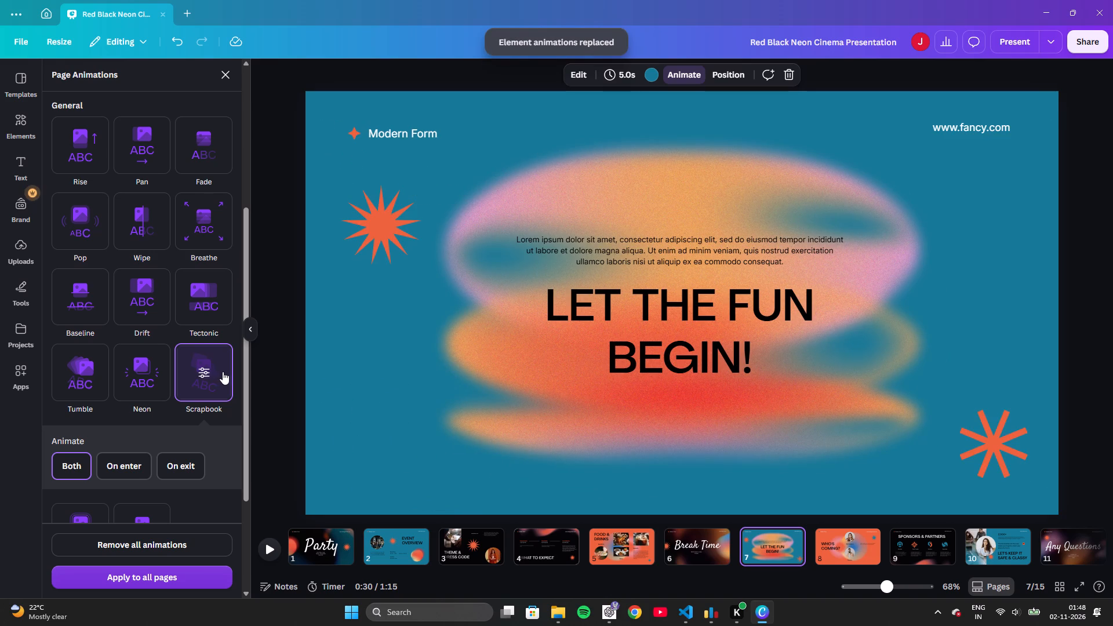
click(833, 543)
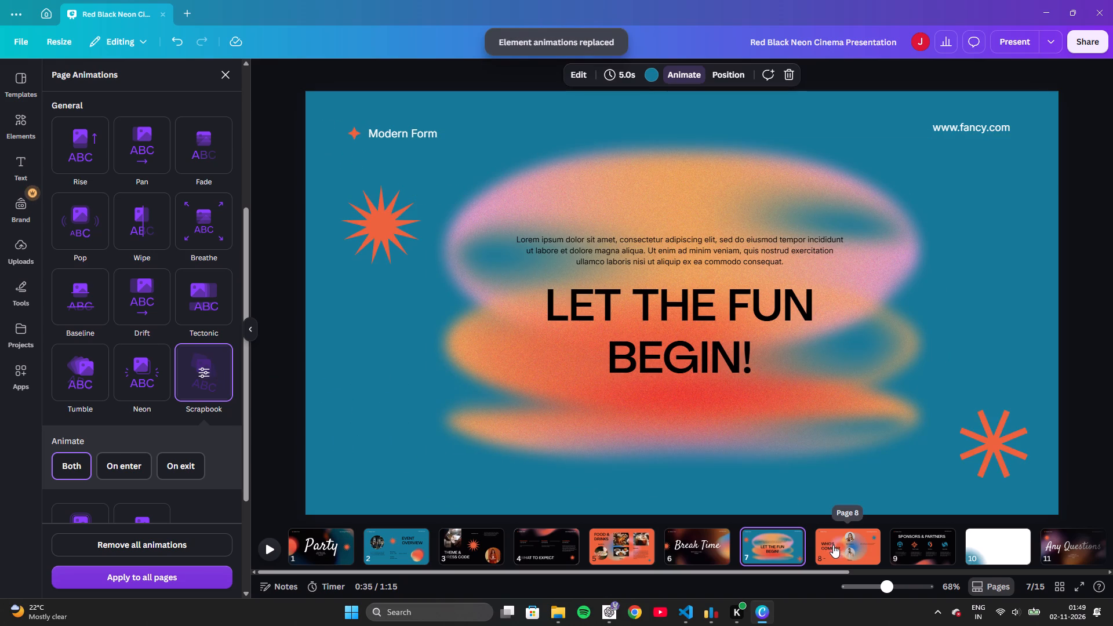
click(853, 545)
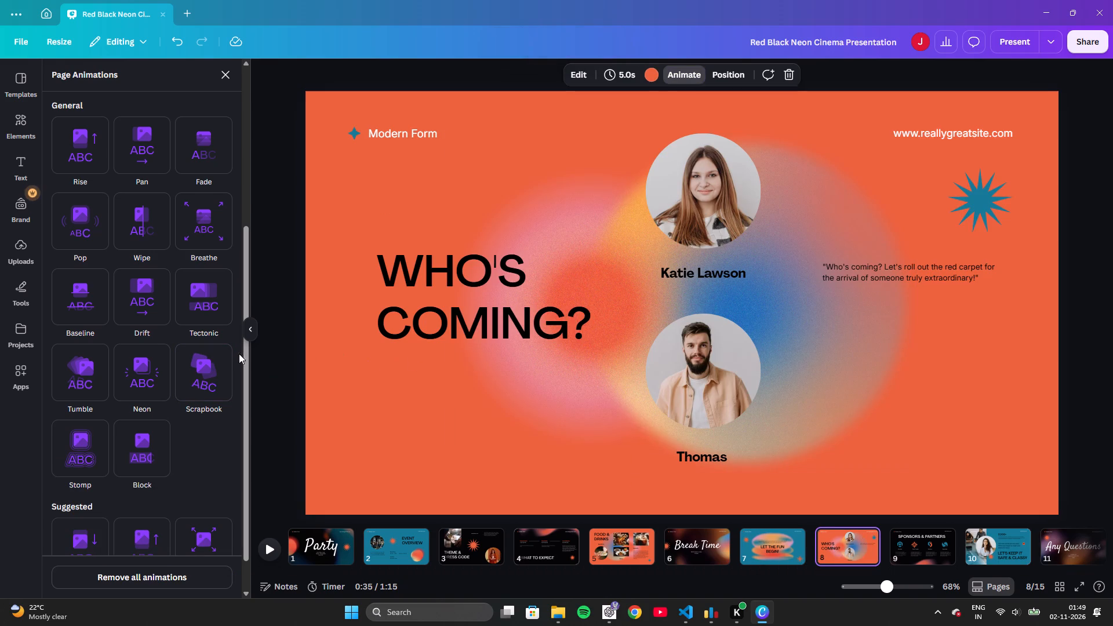
click(206, 361)
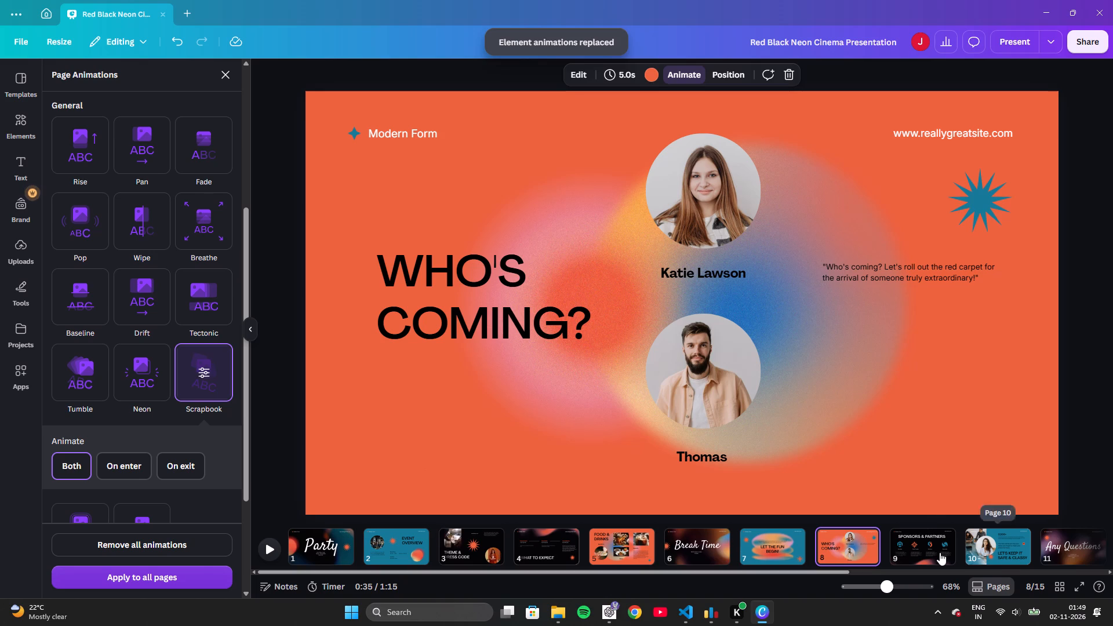
click(938, 552)
click(218, 374)
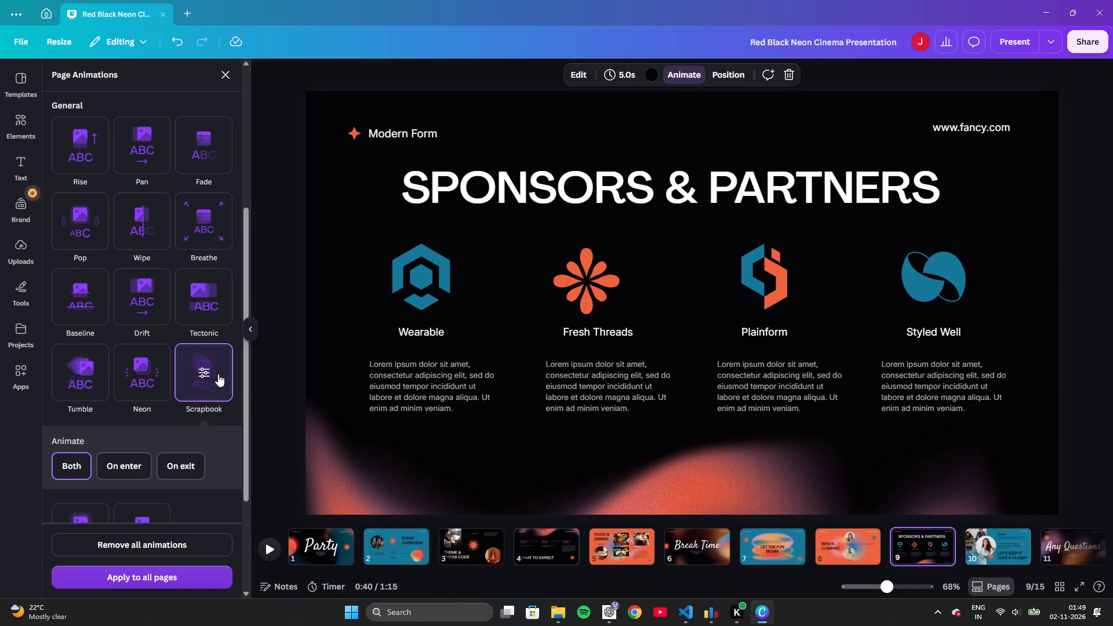
click(983, 545)
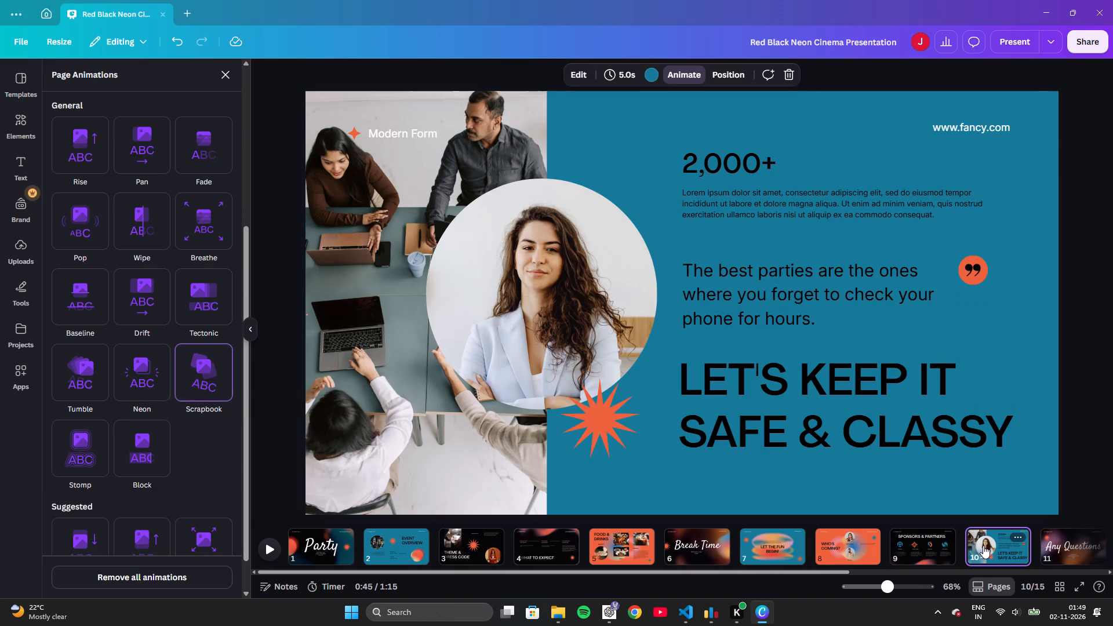
click(206, 366)
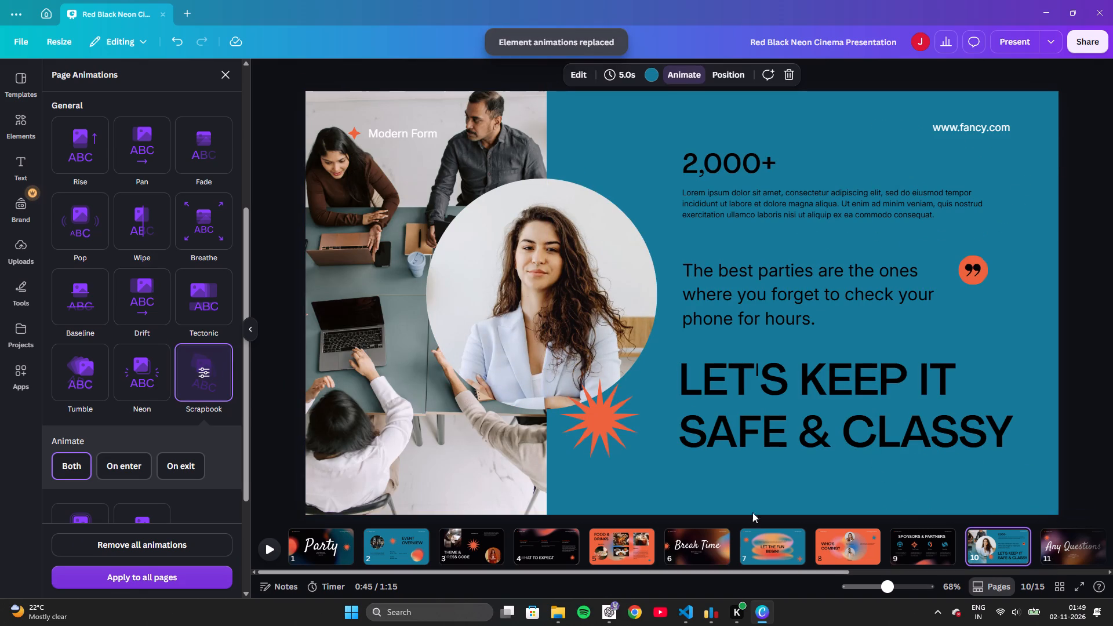
Apply the Scrapbook page animation to the EVENT OVERVIEW page (page 2) and the Party title page (page 1).
click(370, 537)
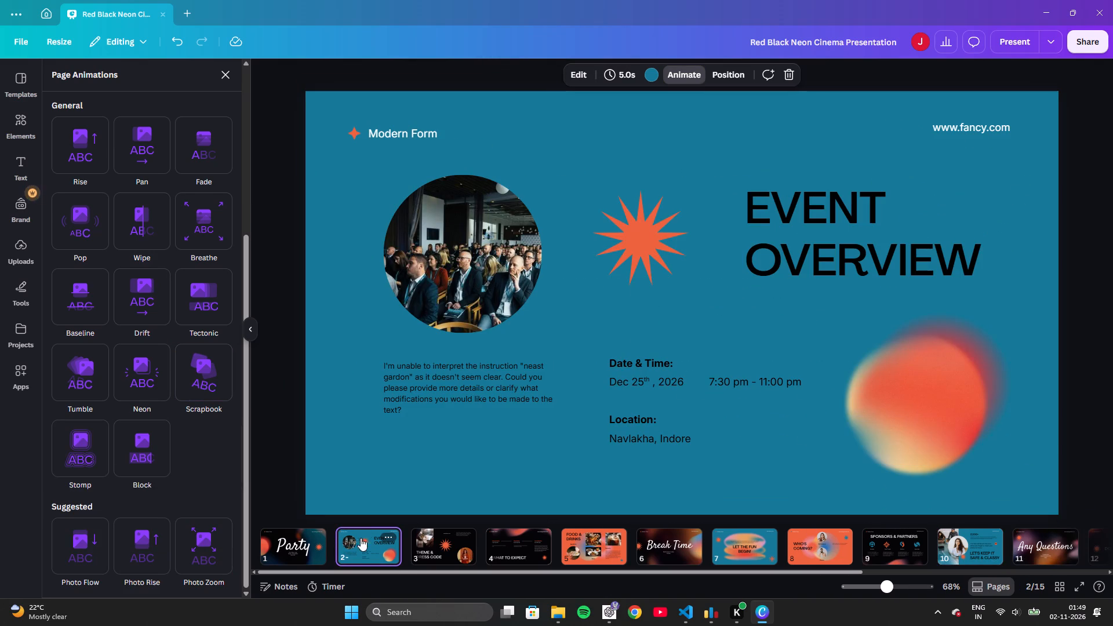
click(202, 378)
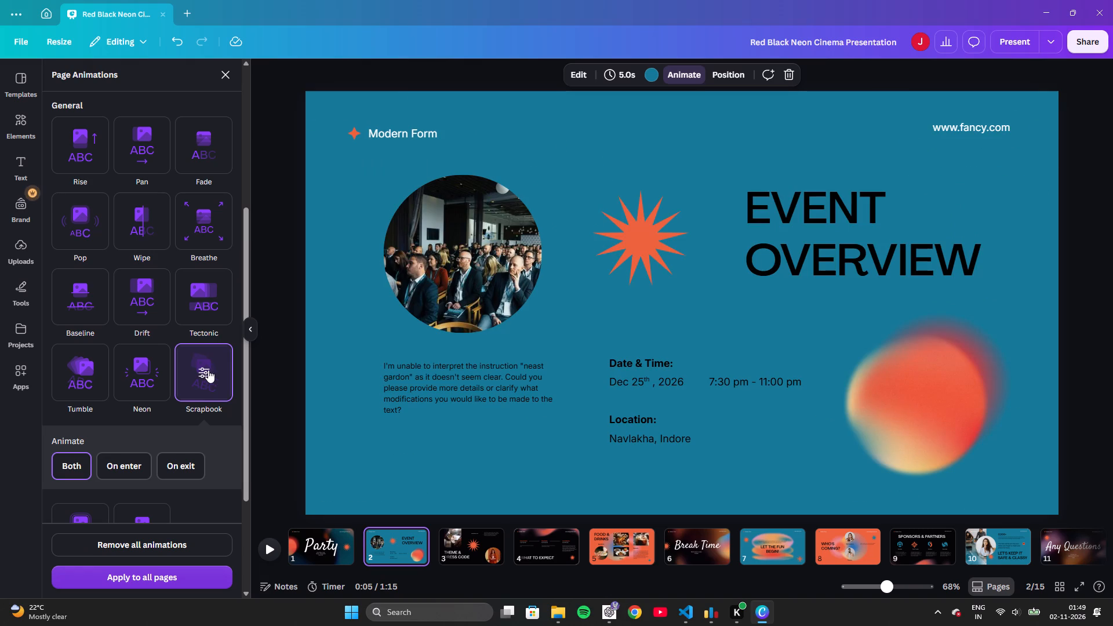
click(323, 537)
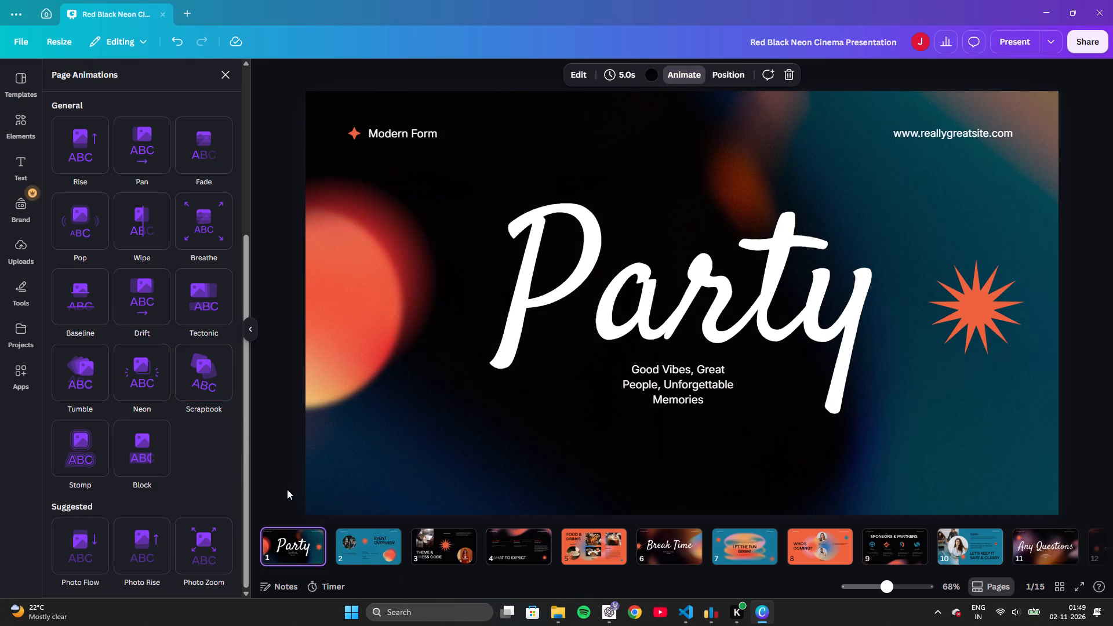
click(212, 385)
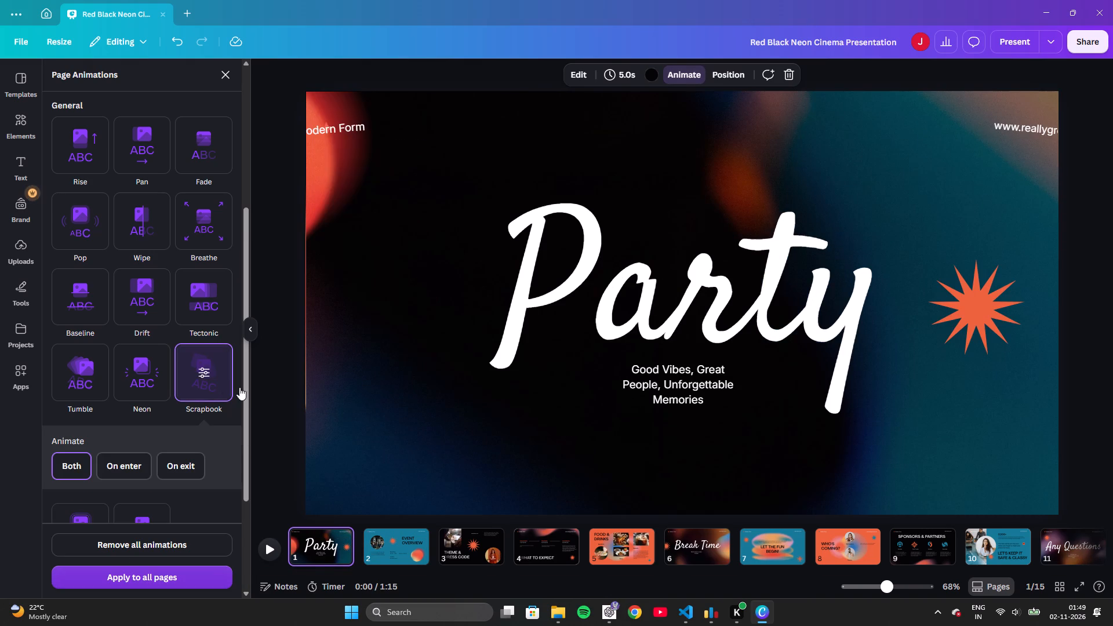
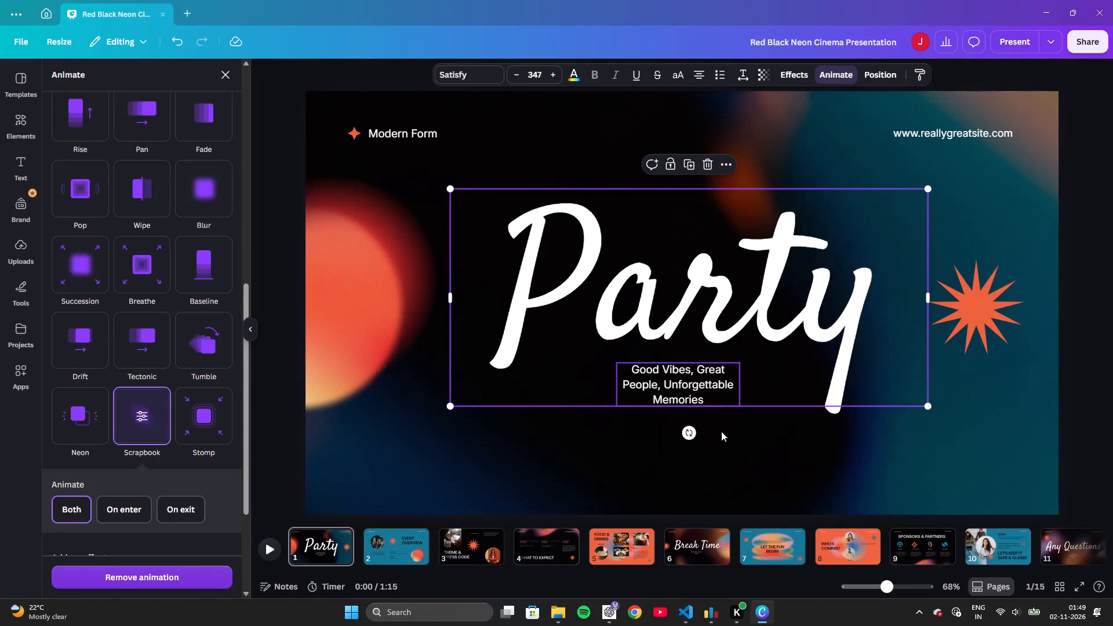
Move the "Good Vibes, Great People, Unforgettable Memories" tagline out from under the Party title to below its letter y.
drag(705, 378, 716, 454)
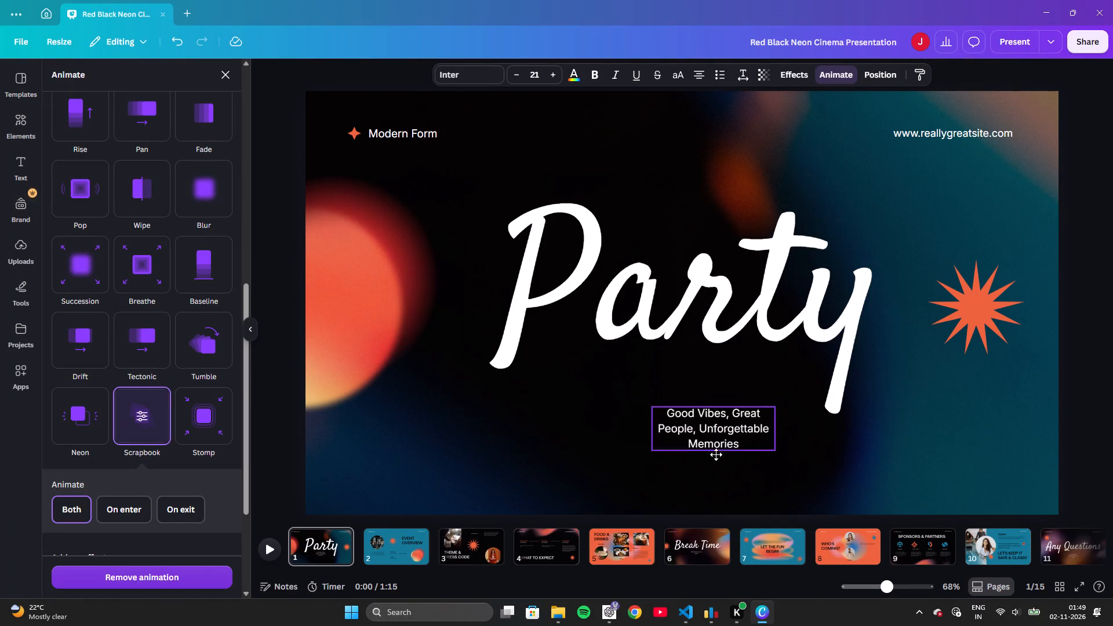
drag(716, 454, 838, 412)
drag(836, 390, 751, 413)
Reposition the Party title in the upper middle of the page, just below the header texts and clear of the red circle.
drag(690, 346, 612, 263)
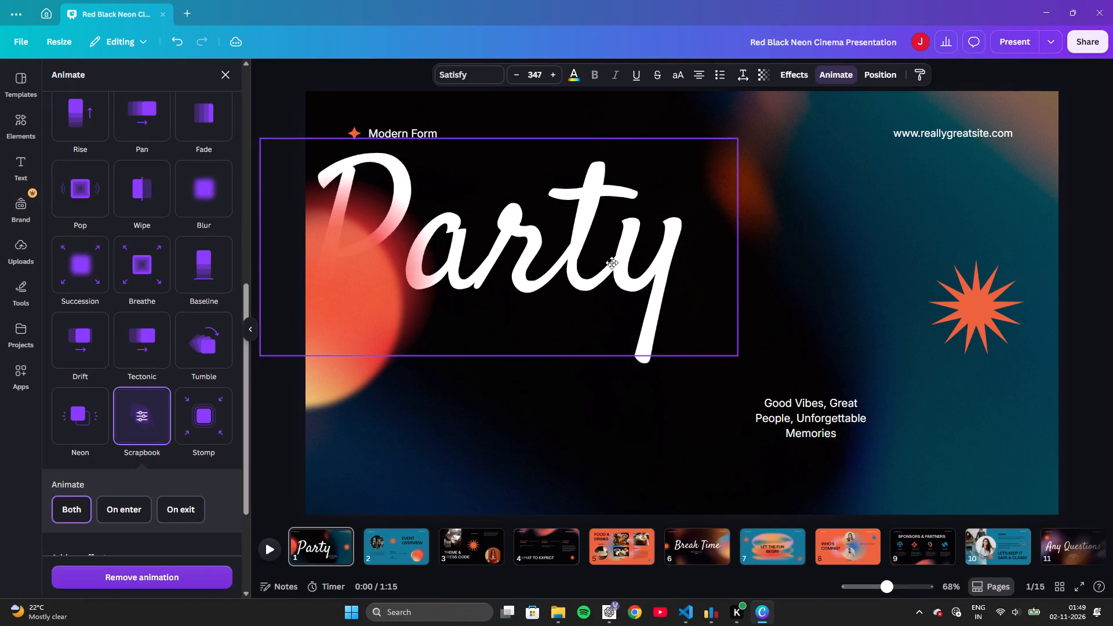
drag(612, 263, 651, 274)
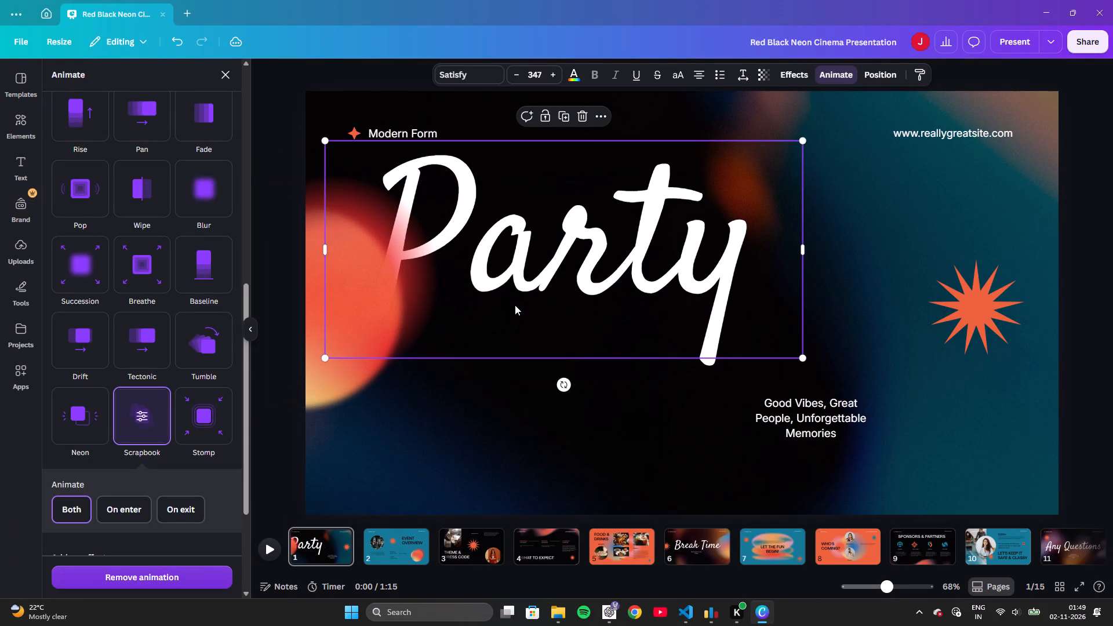
click(361, 347)
click(620, 316)
drag(620, 316, 647, 310)
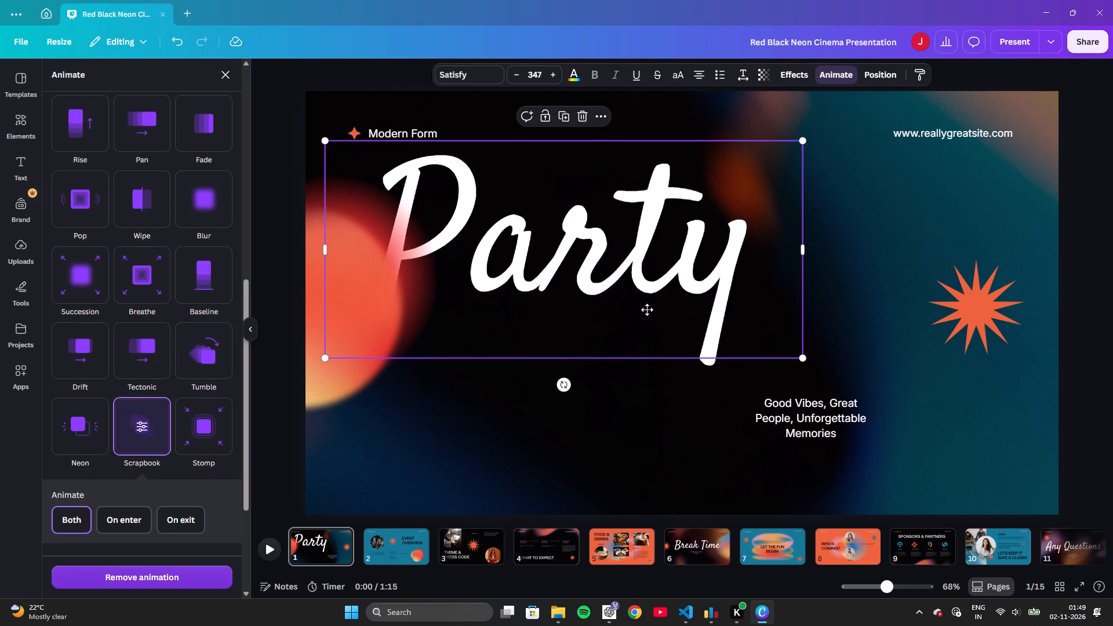
drag(647, 310, 712, 274)
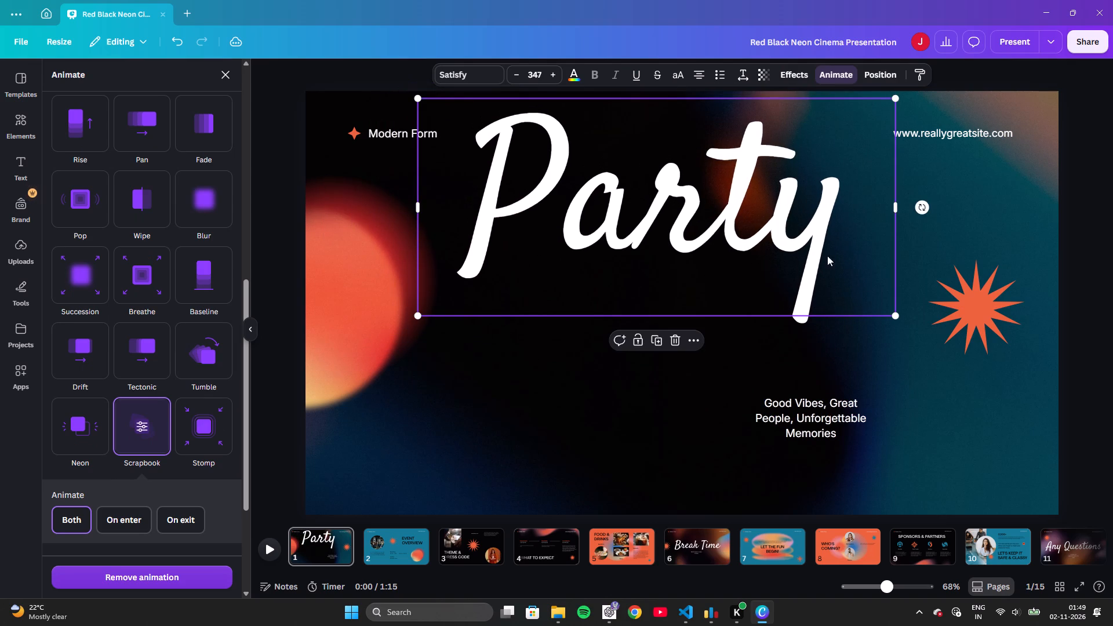
click(939, 147)
click(950, 132)
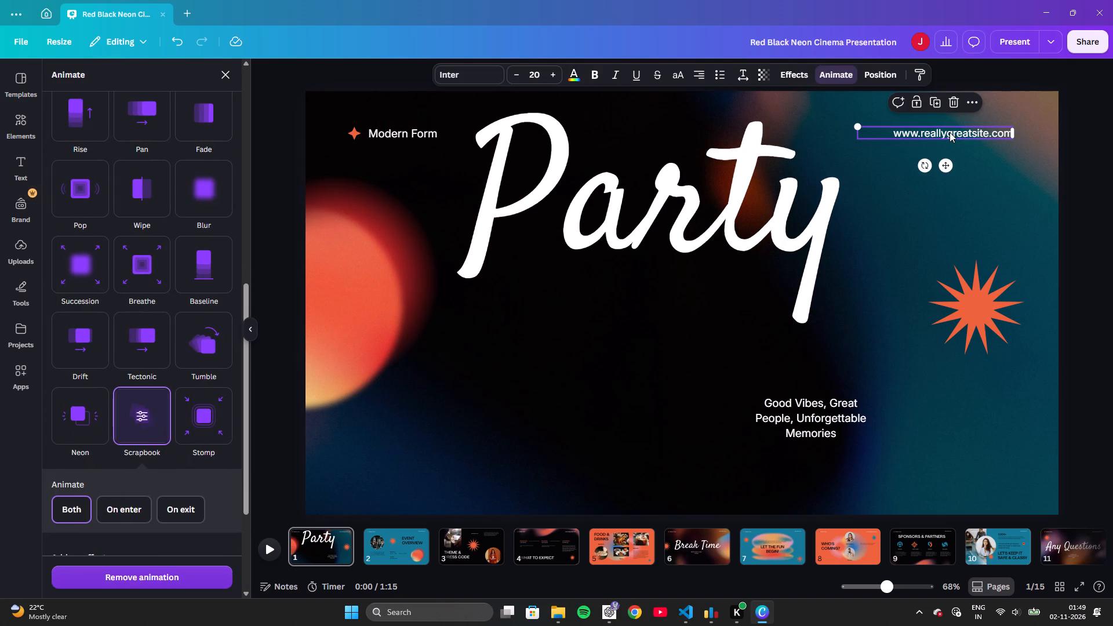
click(950, 132)
click(838, 234)
drag(788, 236, 819, 199)
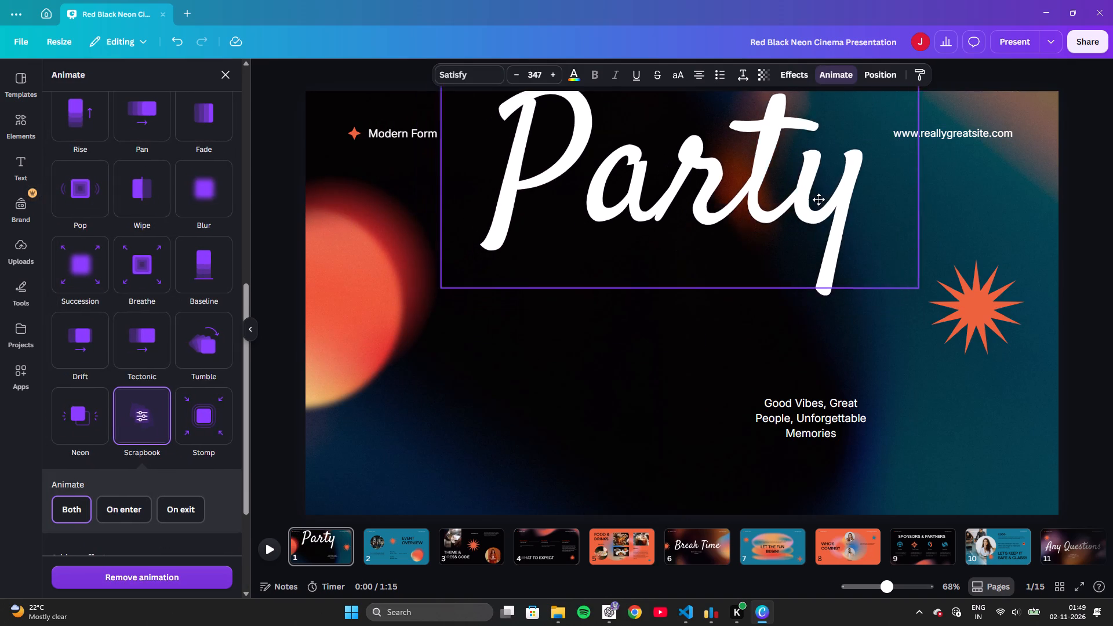
drag(819, 199, 1054, 68)
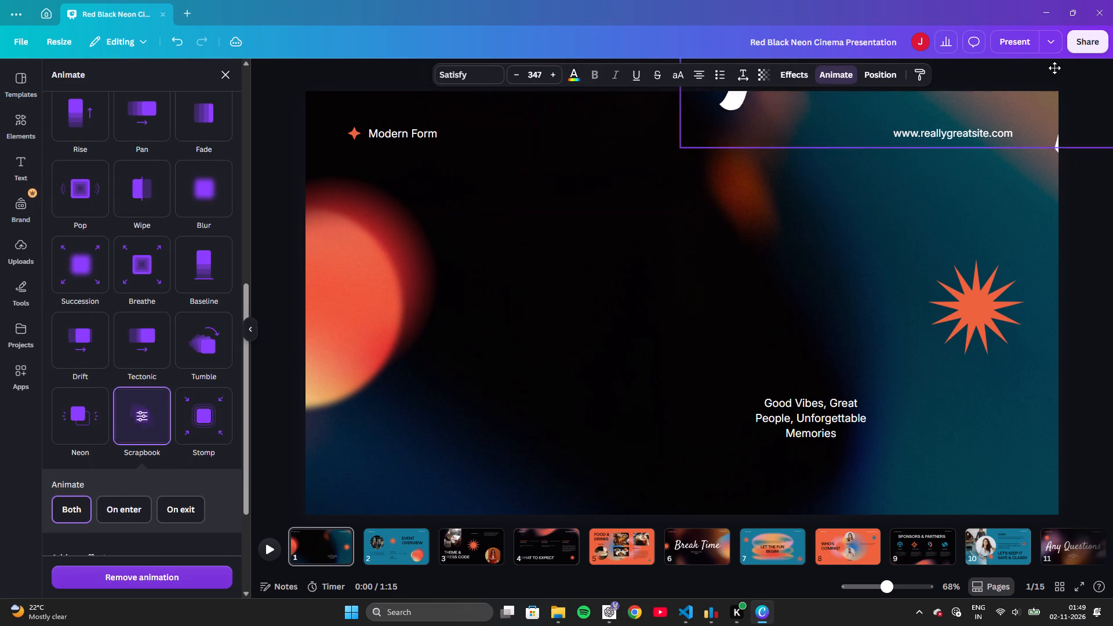
drag(1054, 68, 691, 332)
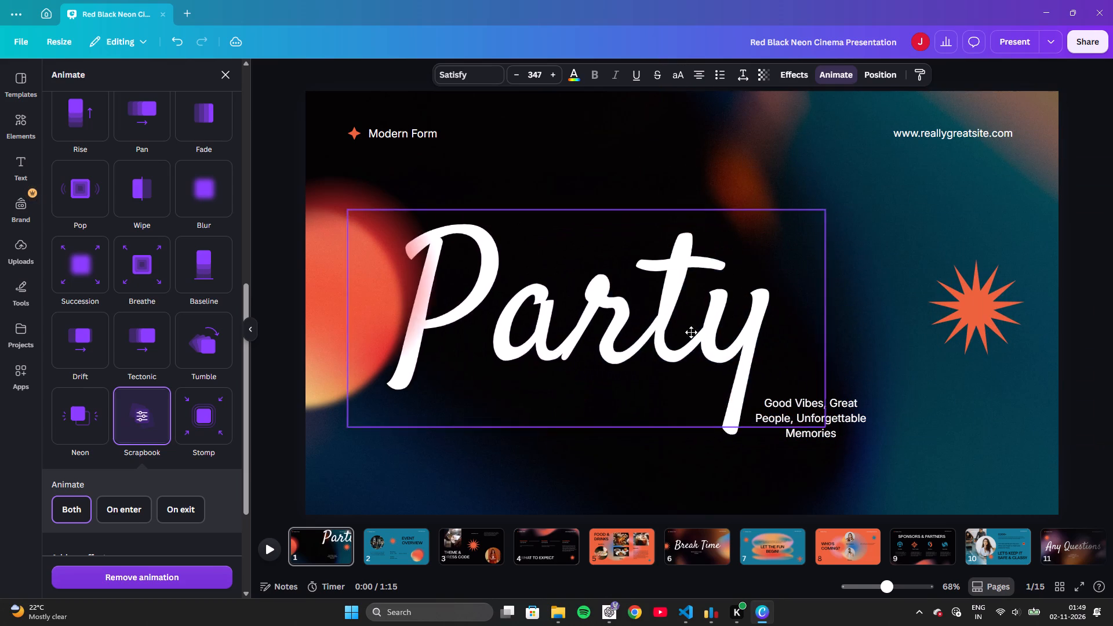
drag(691, 332, 597, 364)
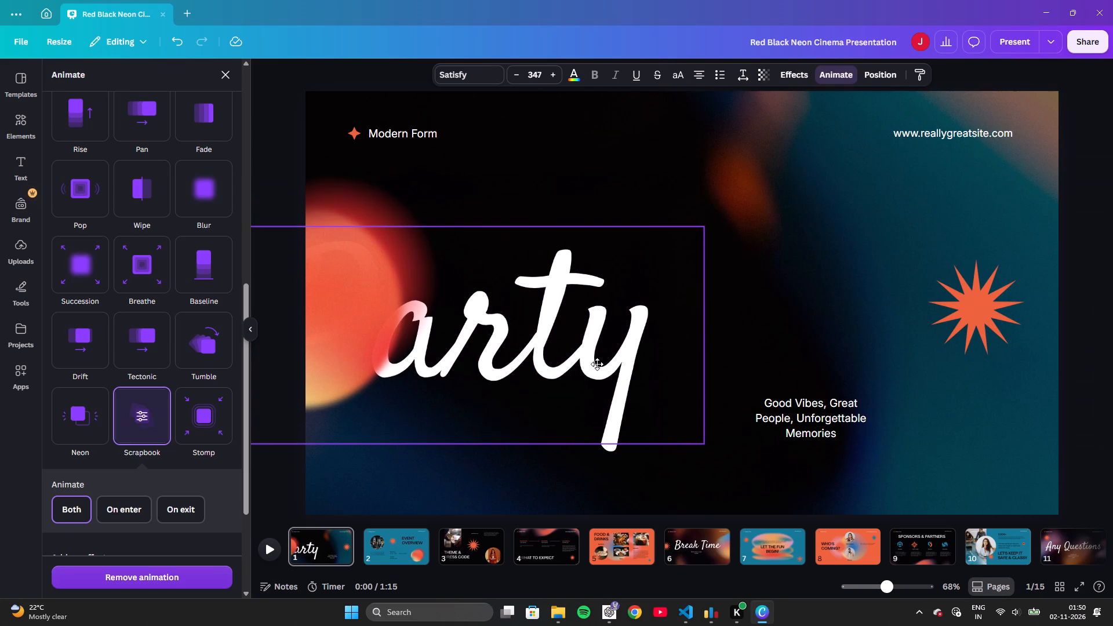
drag(597, 364, 796, 258)
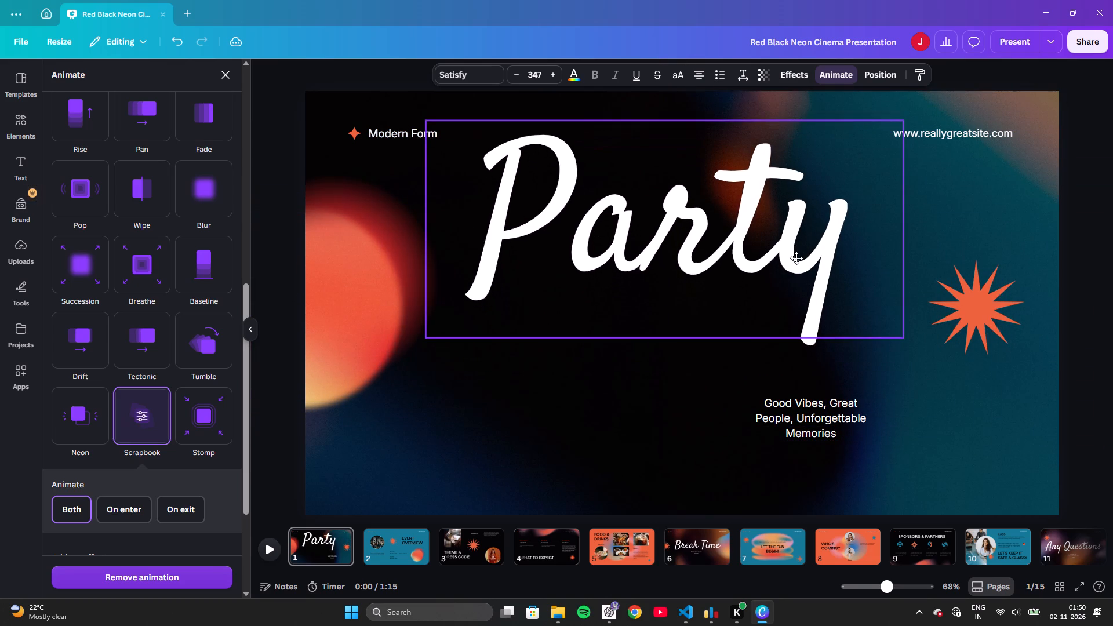
drag(796, 258, 796, 281)
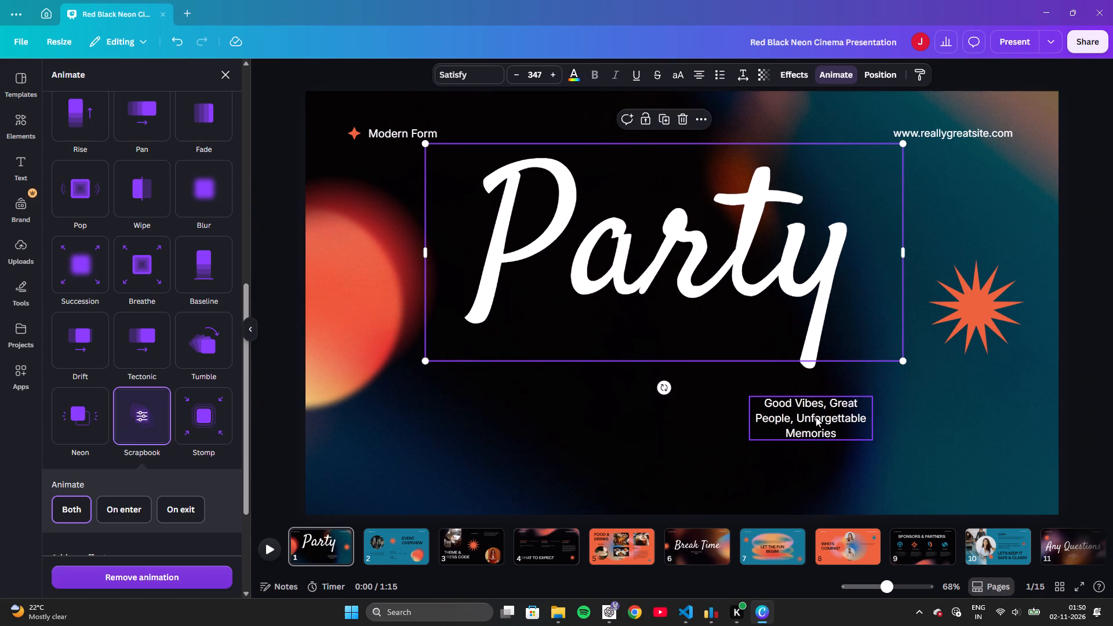
Place the "Good Vibes, Great People, Unforgettable Memories" tagline centred directly beneath the Party lettering, beside the tail of the y.
drag(816, 417, 676, 366)
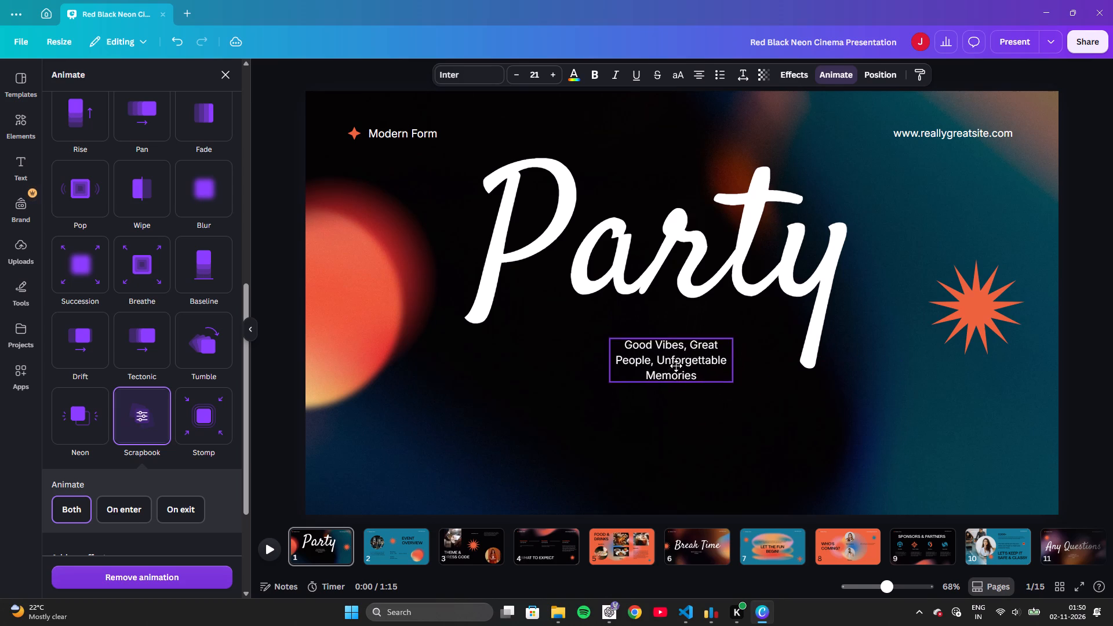
drag(676, 366, 682, 361)
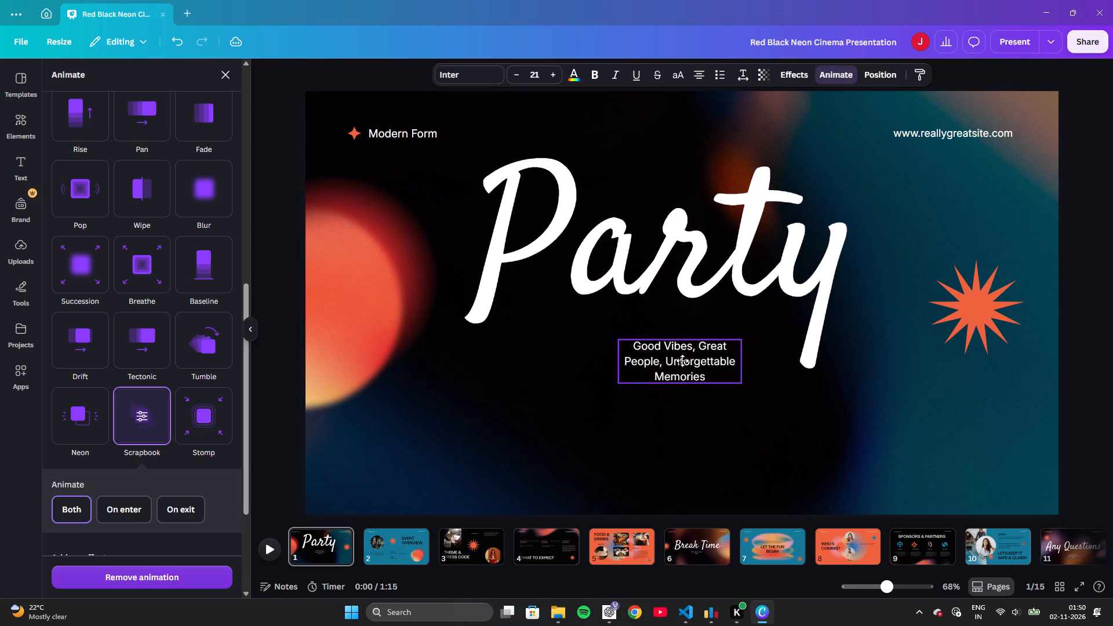
drag(682, 361, 665, 362)
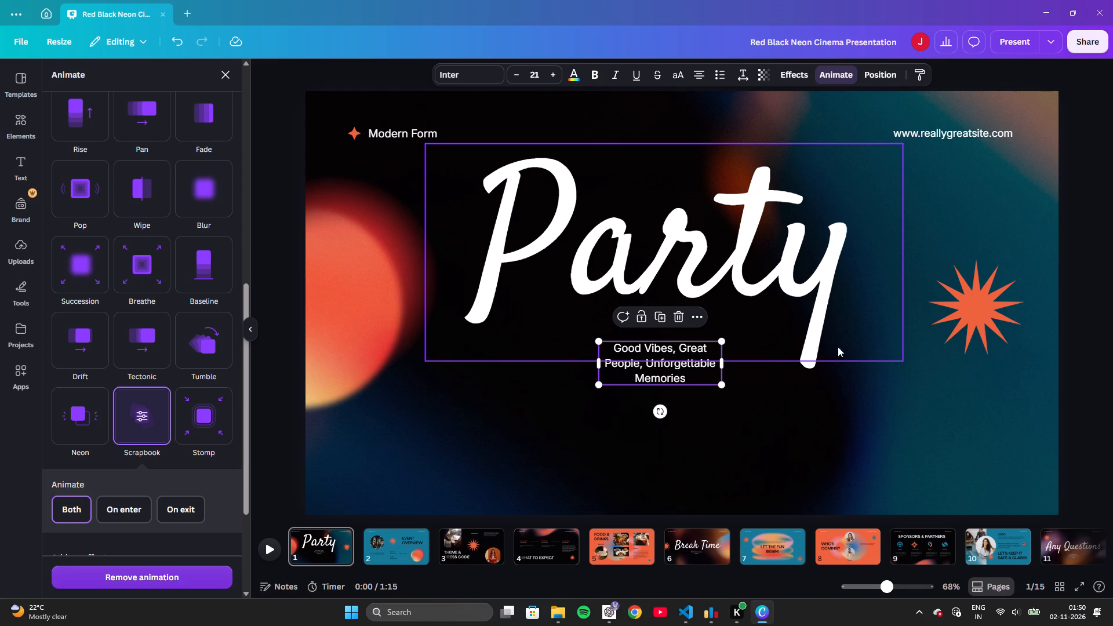
click(779, 404)
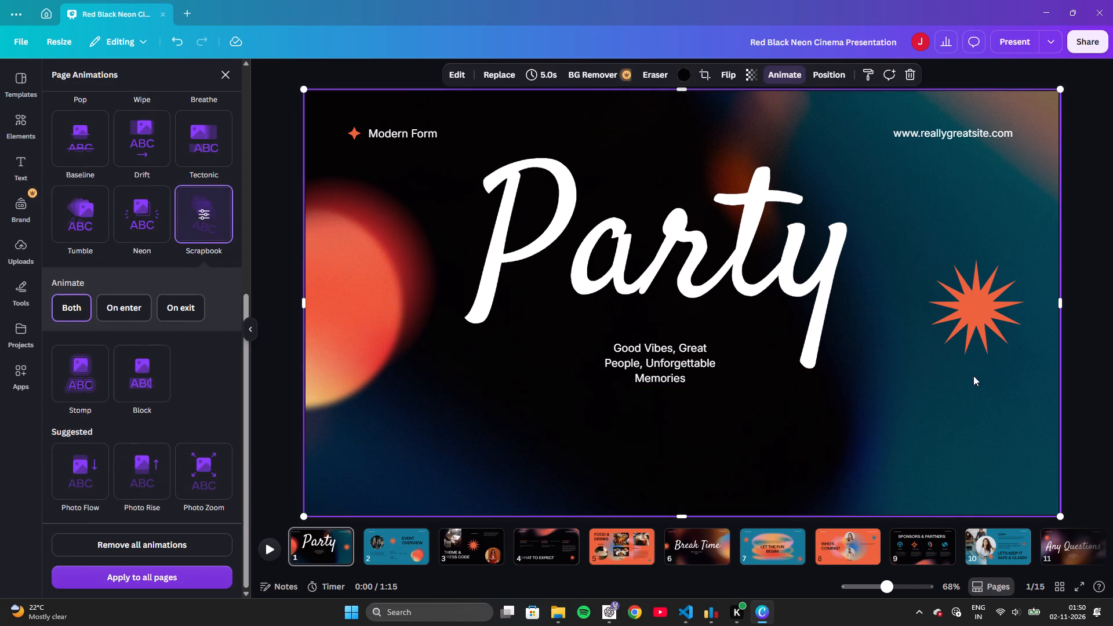
Stretch the orange starburst taller and wider, to about 292 high with a nearly equal width.
click(984, 352)
drag(984, 352, 921, 418)
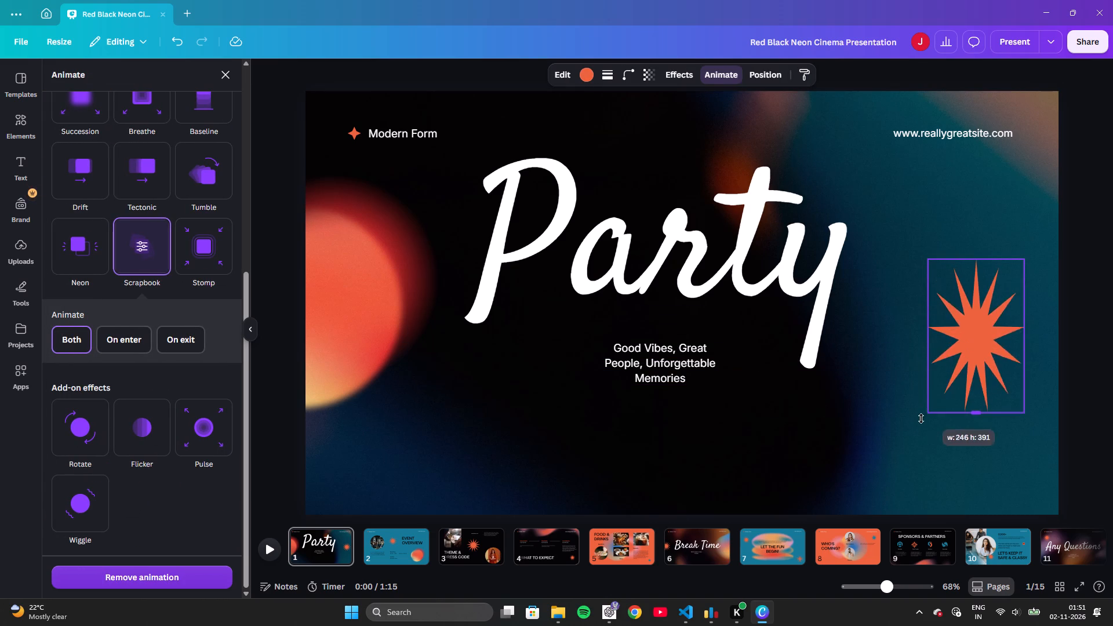
drag(921, 418, 917, 370)
drag(1023, 319, 1036, 318)
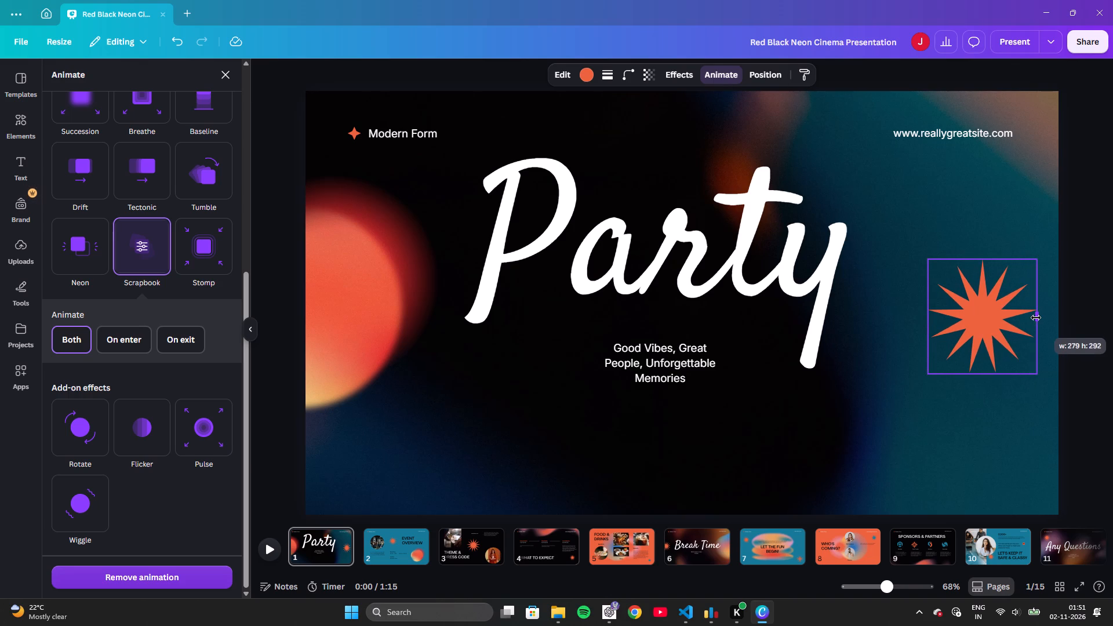
drag(1036, 318, 1041, 316)
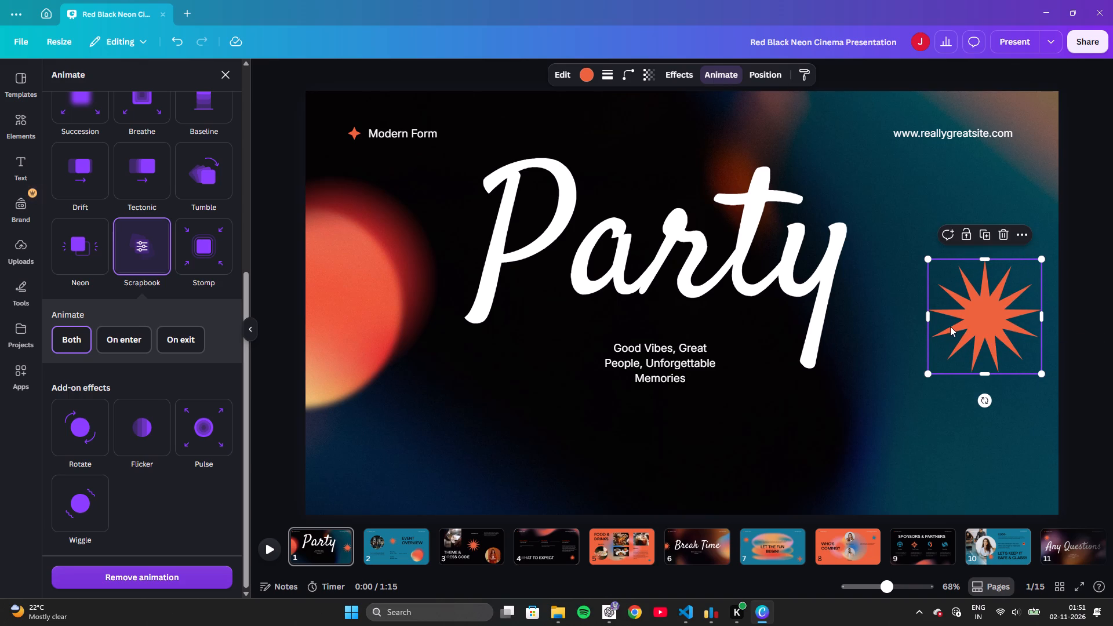
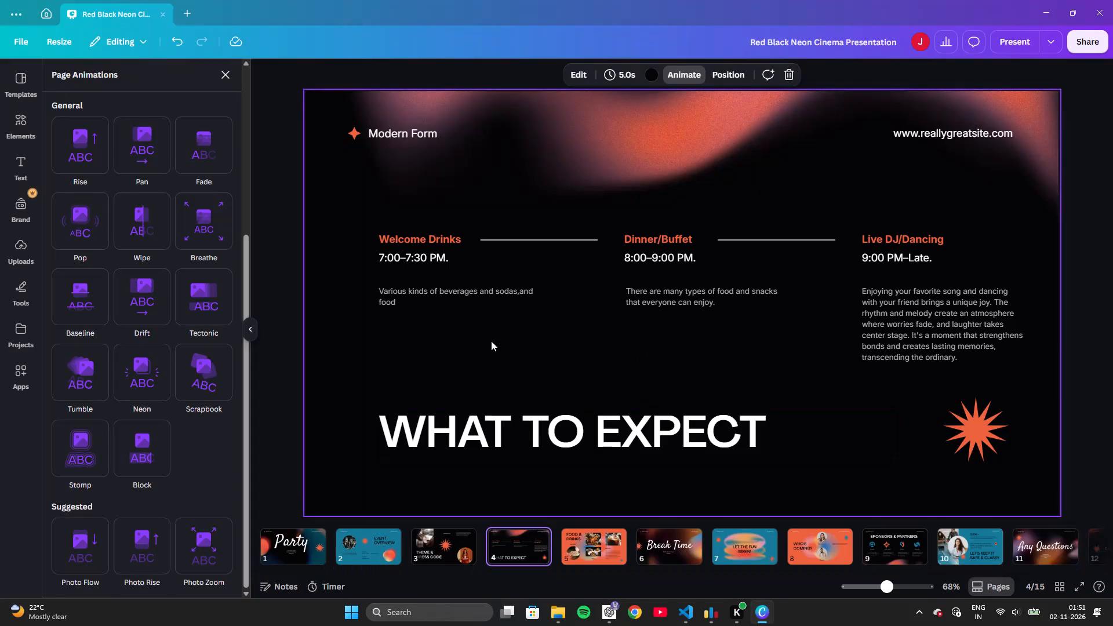
Apply the Scrapbook page animation to the WHAT TO EXPECT page.
click(212, 388)
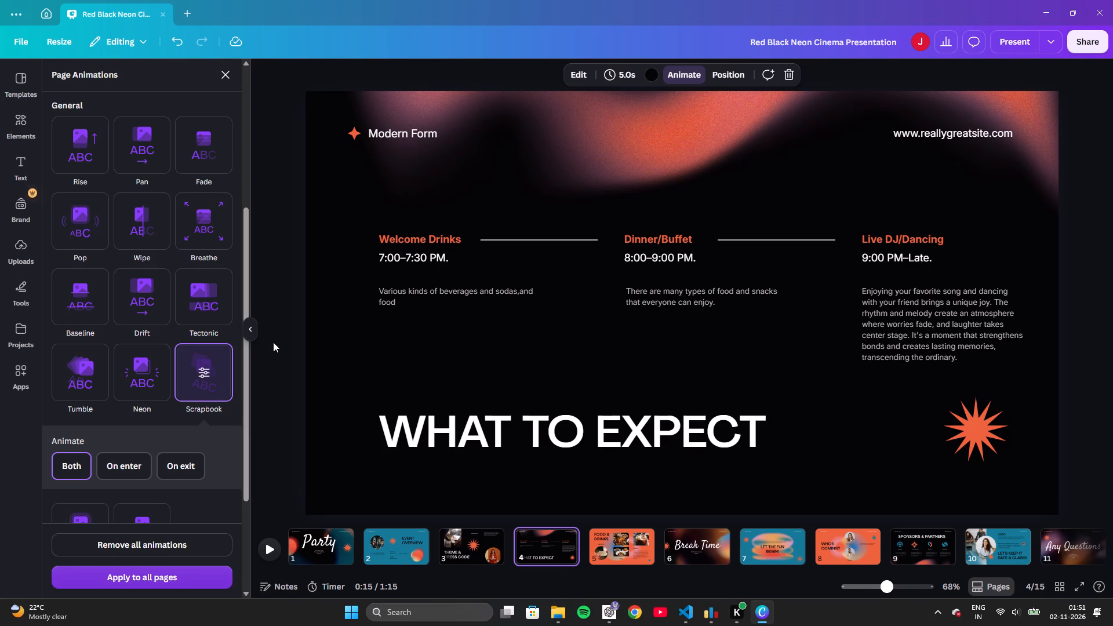
Reposition the WHAT TO EXPECT heading slightly lower and further left, near the bottom of the page and clear of the starburst.
drag(714, 418, 744, 412)
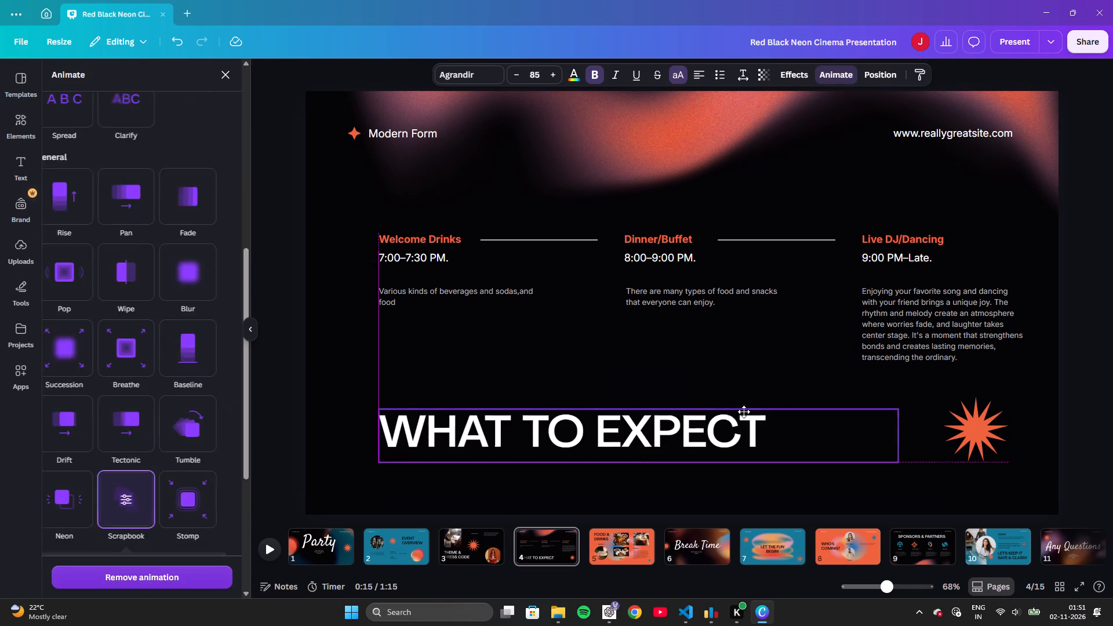
drag(744, 412, 863, 443)
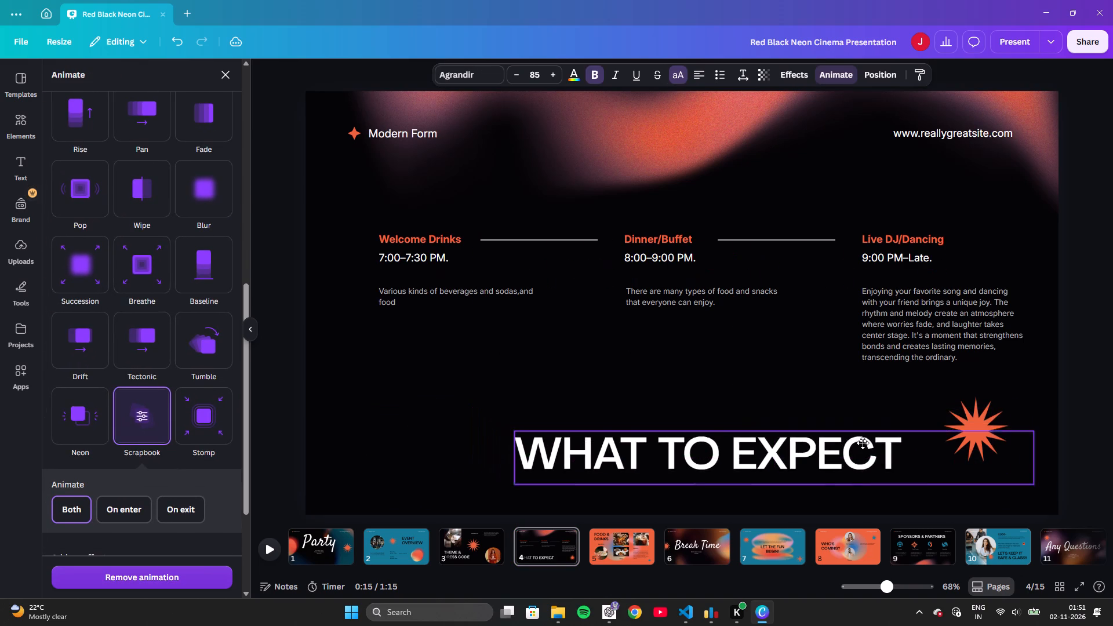
drag(863, 443, 789, 304)
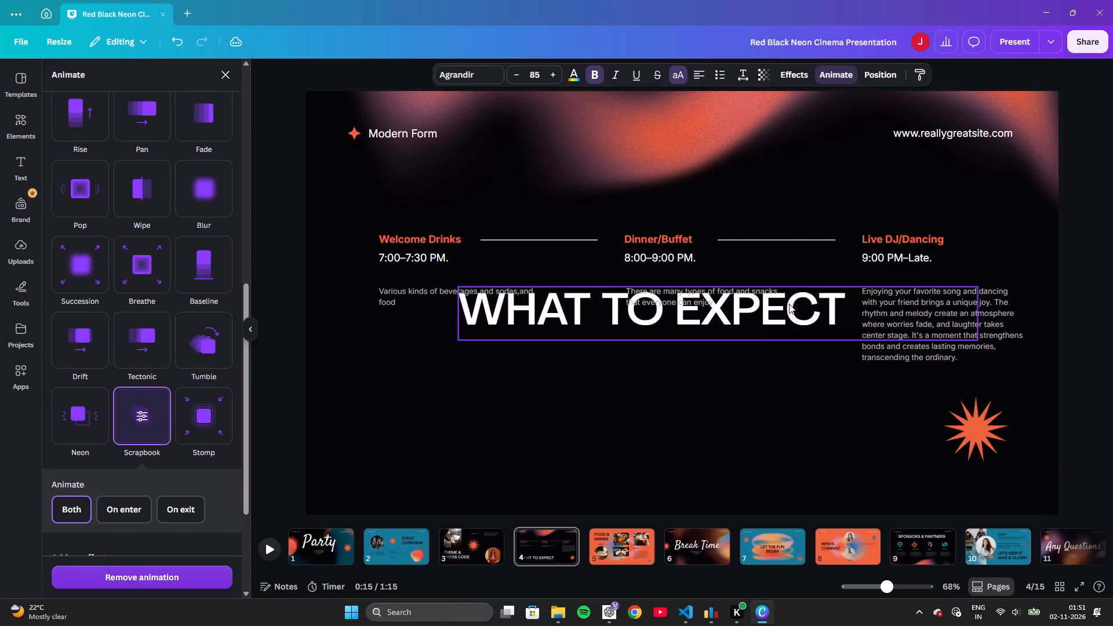
drag(789, 304, 702, 436)
double_click(705, 436)
click(740, 451)
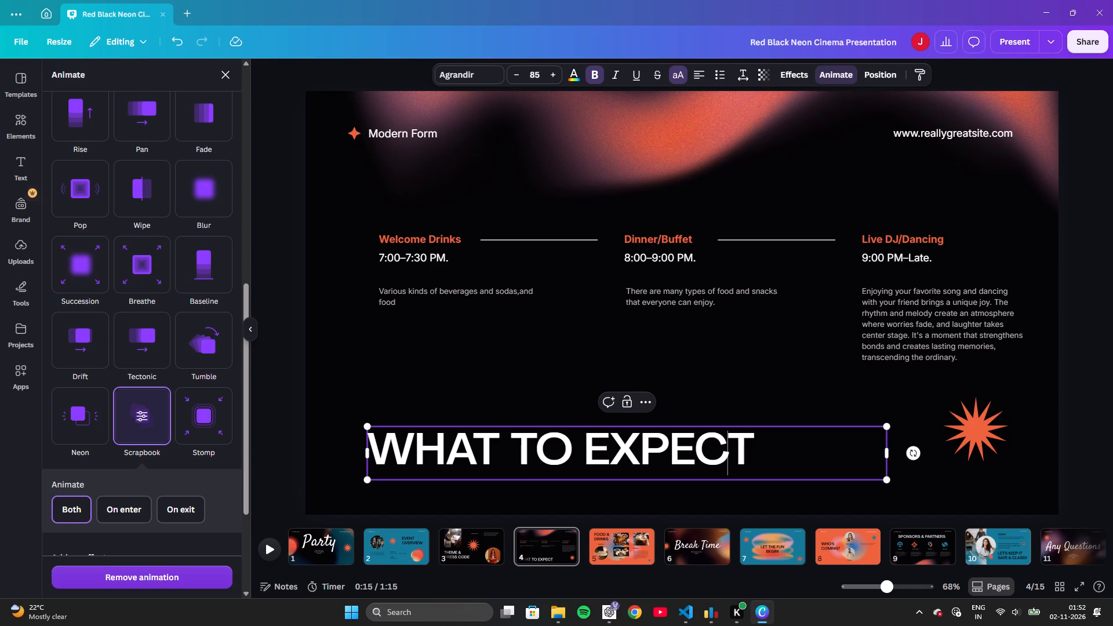
click(817, 403)
Select the description paragraph beneath the Live DJ/Dancing heading.
click(885, 312)
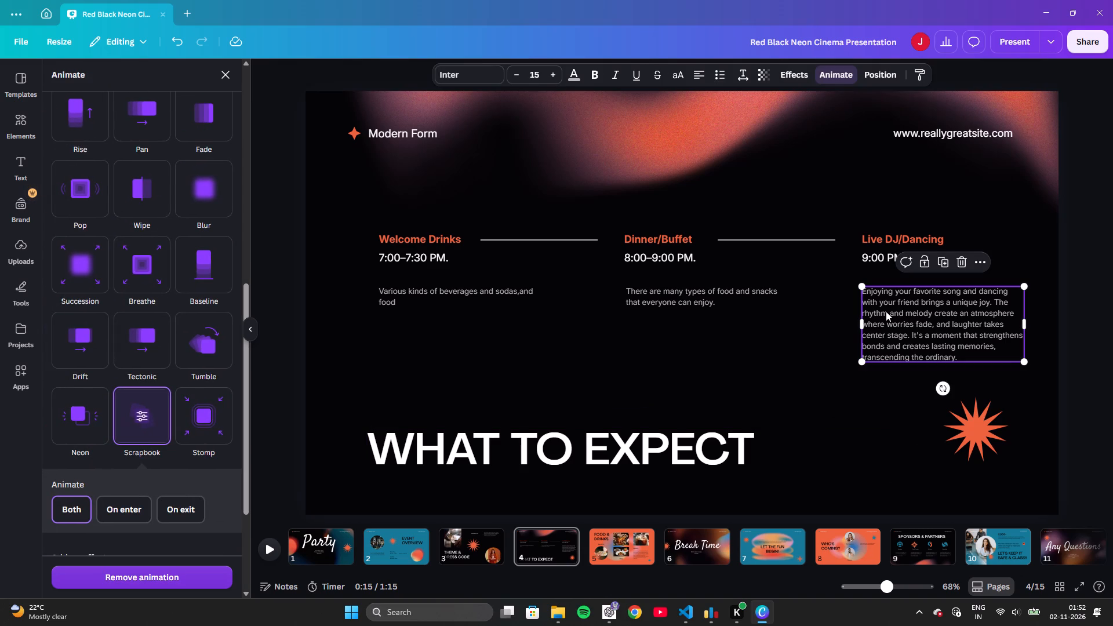